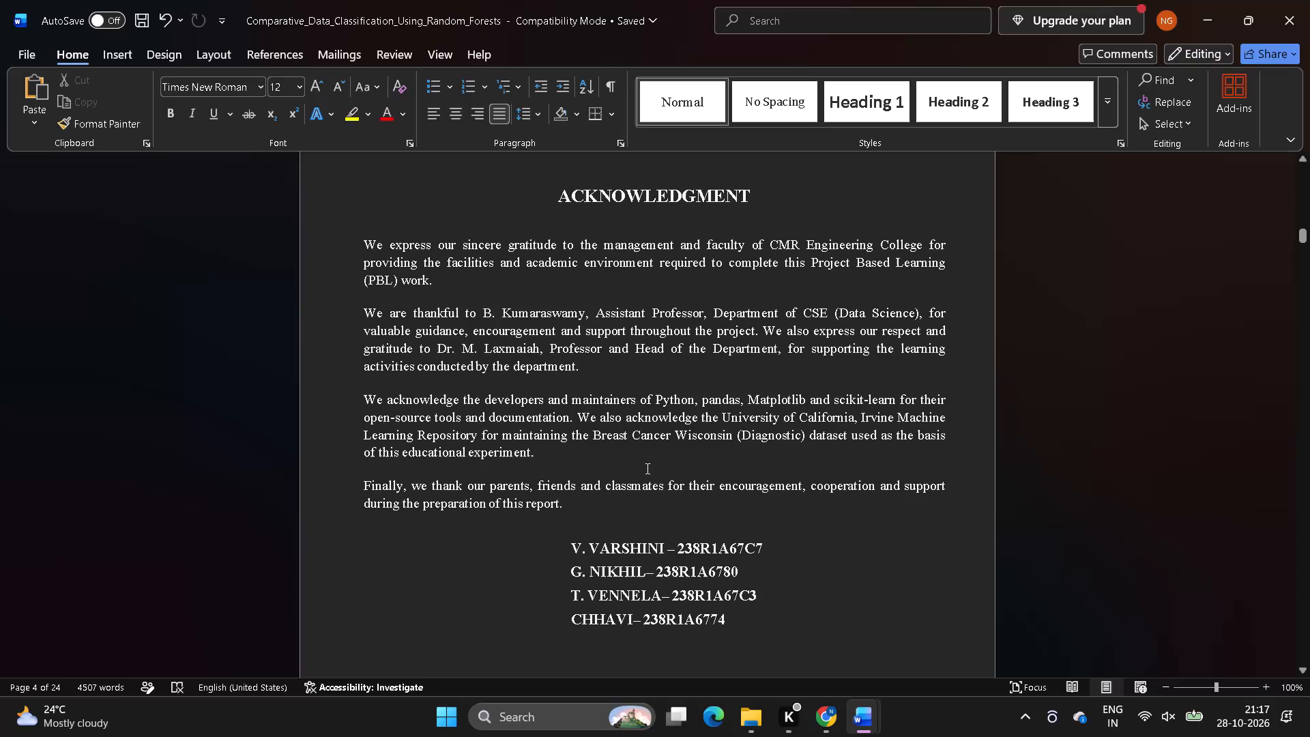
Remove the underline from the "CHAPTER-12 REFERENCES" heading and set its font size to 16.
{"action": "left_click", "coordinate": [663, 461]}
{"action": "scroll", "coordinate": [663, 461], "scroll_direction": "down", "scroll_amount": 8}
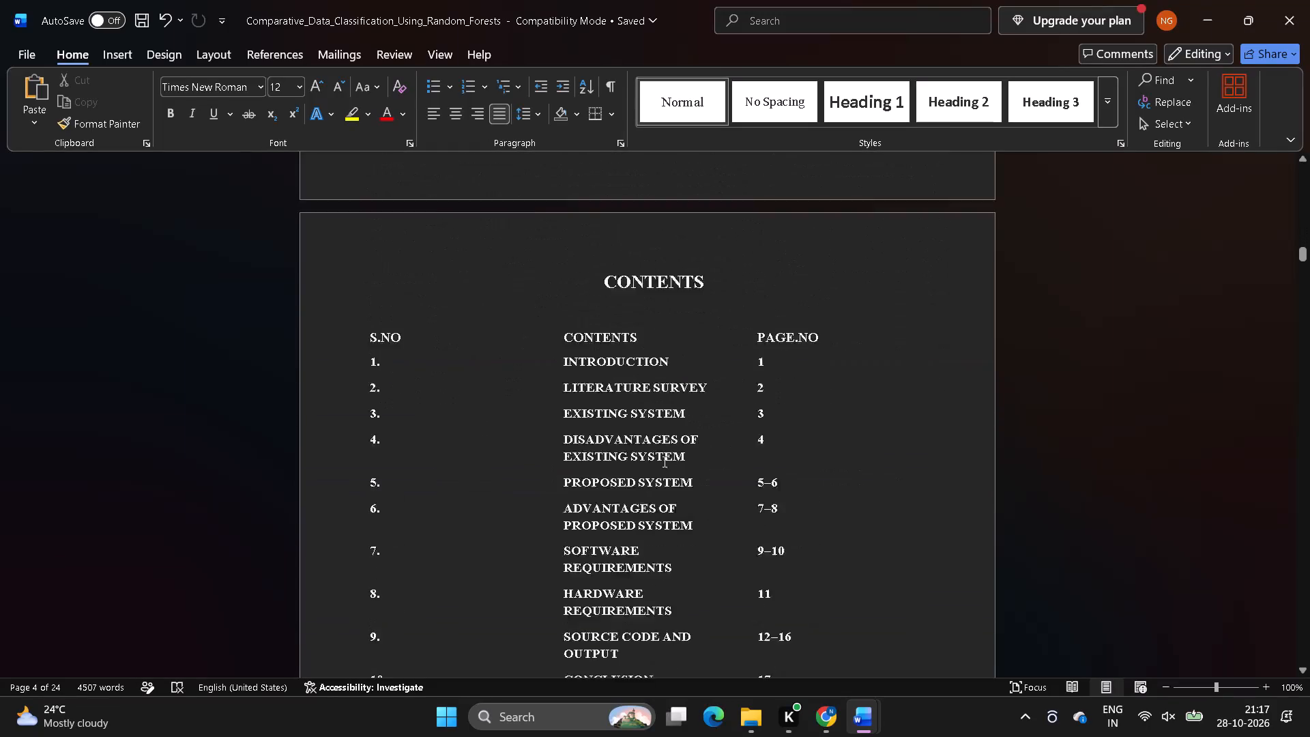
{"action": "scroll", "coordinate": [663, 461], "scroll_direction": "down", "scroll_amount": 14}
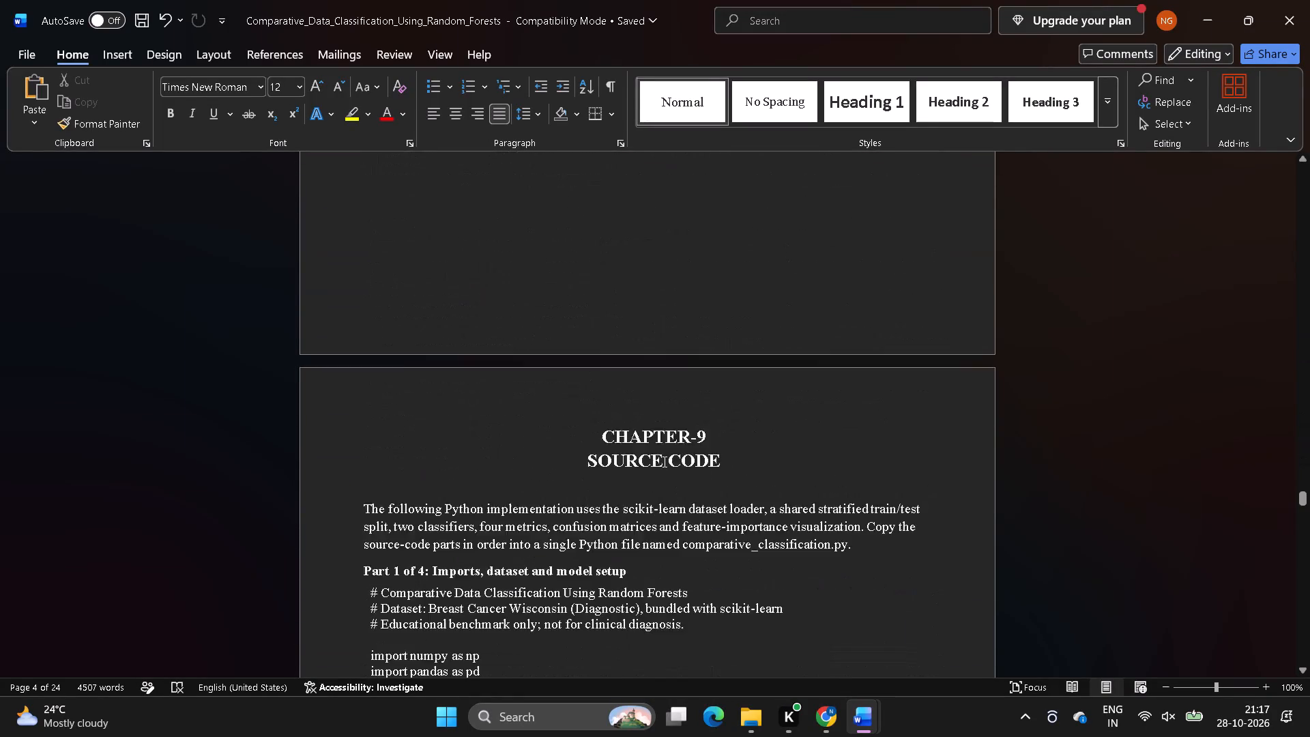
{"action": "scroll", "coordinate": [663, 461], "scroll_direction": "down", "scroll_amount": 6}
{"action": "scroll", "coordinate": [663, 461], "scroll_direction": "up", "scroll_amount": 4}
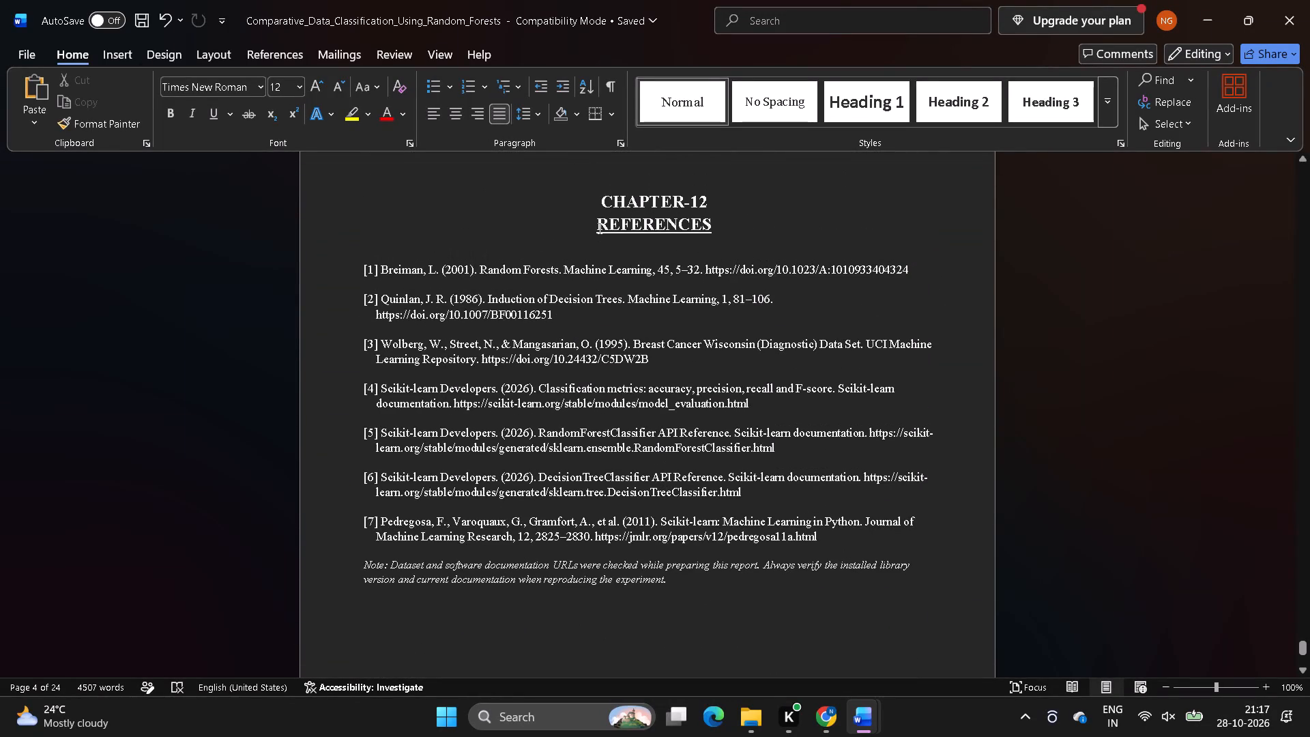
{"action": "left_click_drag", "start_coordinate": [592, 195], "coordinate": [680, 239]}
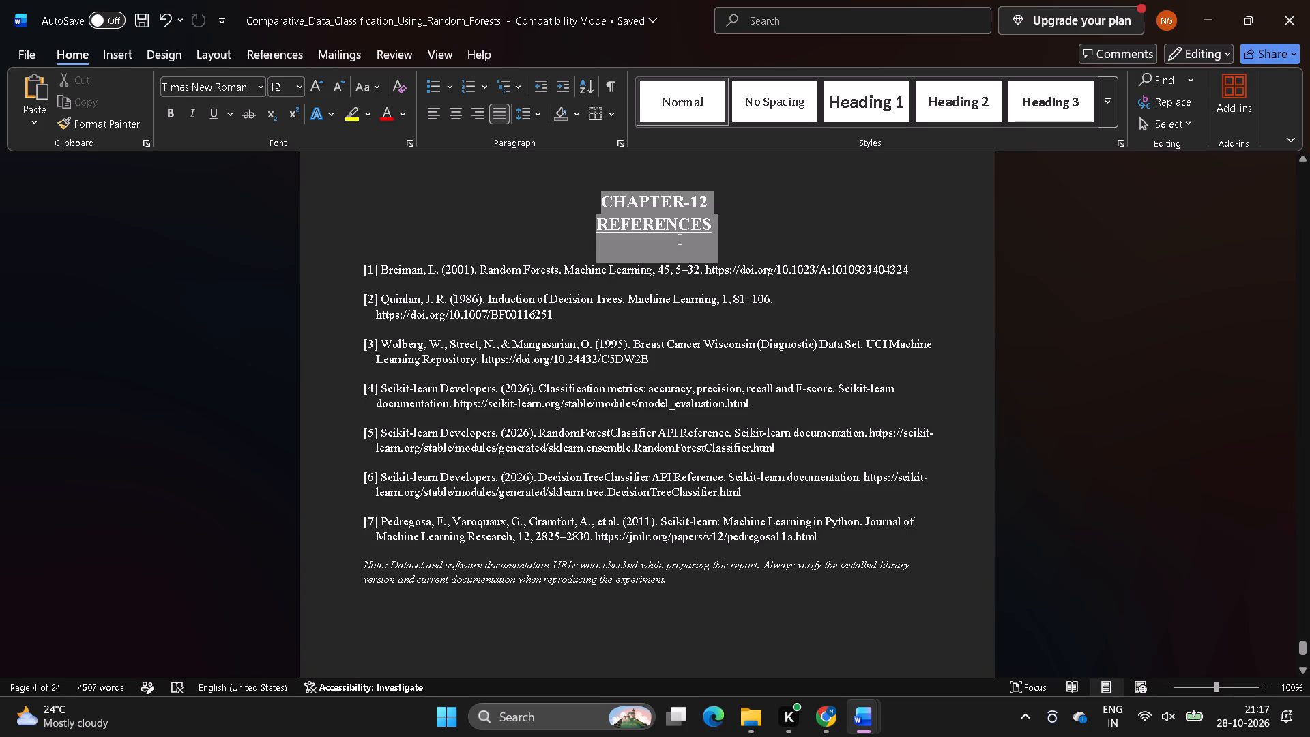
{"action": "left_click_drag", "start_coordinate": [680, 239], "coordinate": [710, 233]}
{"action": "left_click", "coordinate": [761, 205]}
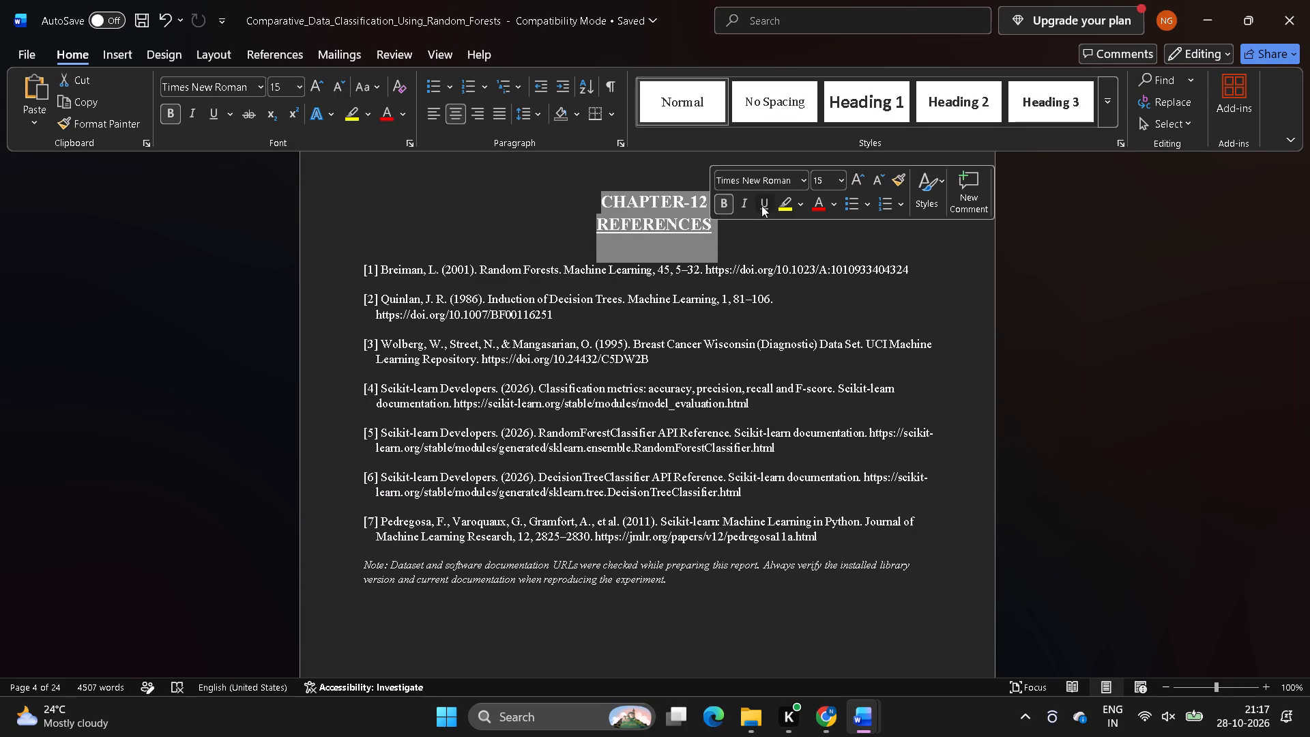
{"action": "left_click", "coordinate": [761, 205]}
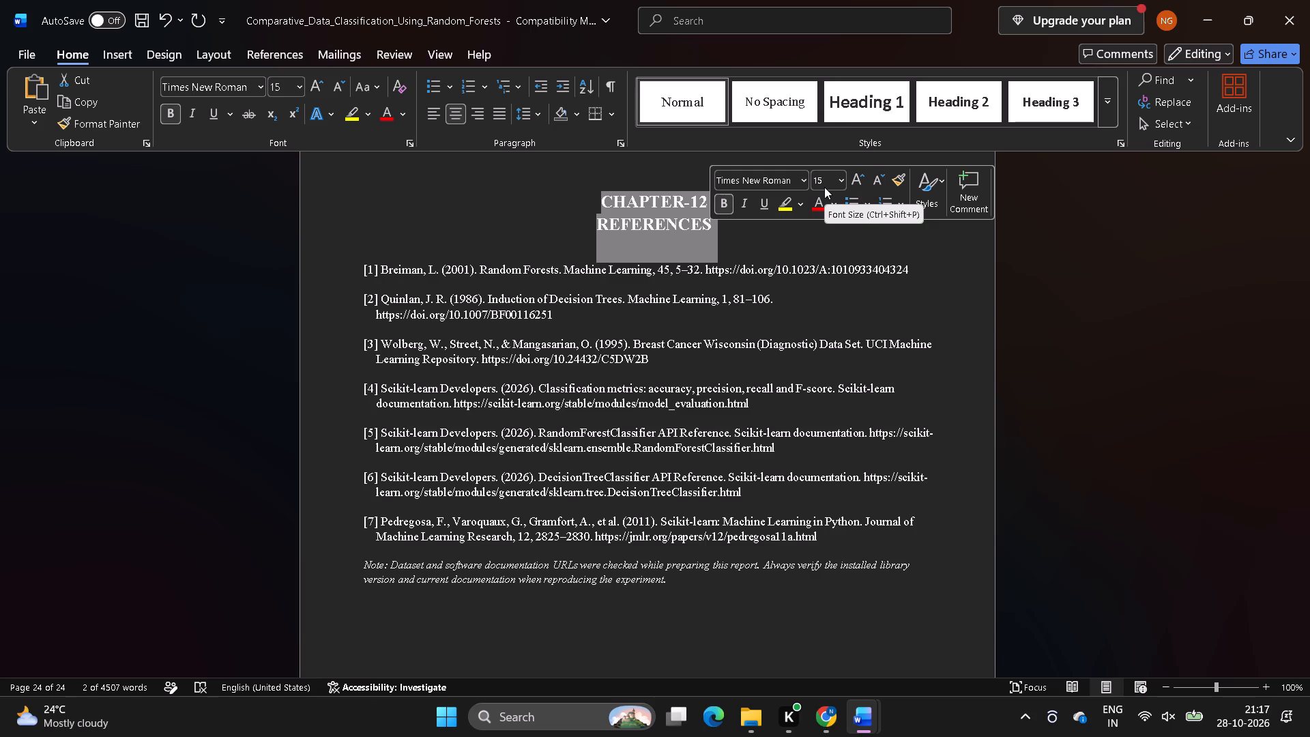
{"action": "left_click", "coordinate": [824, 179]}
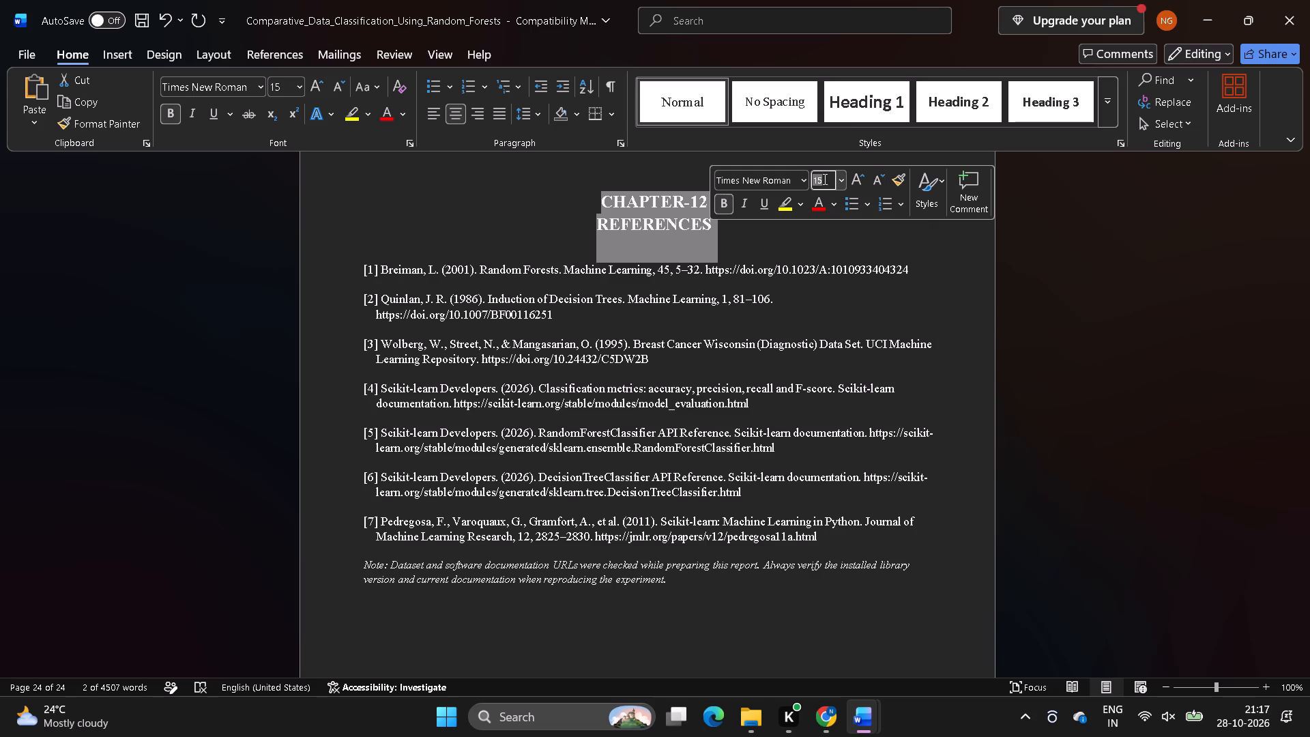
{"action": "type", "text": "16"}
{"action": "key", "text": "Return"}
{"action": "left_click", "coordinate": [566, 237]}
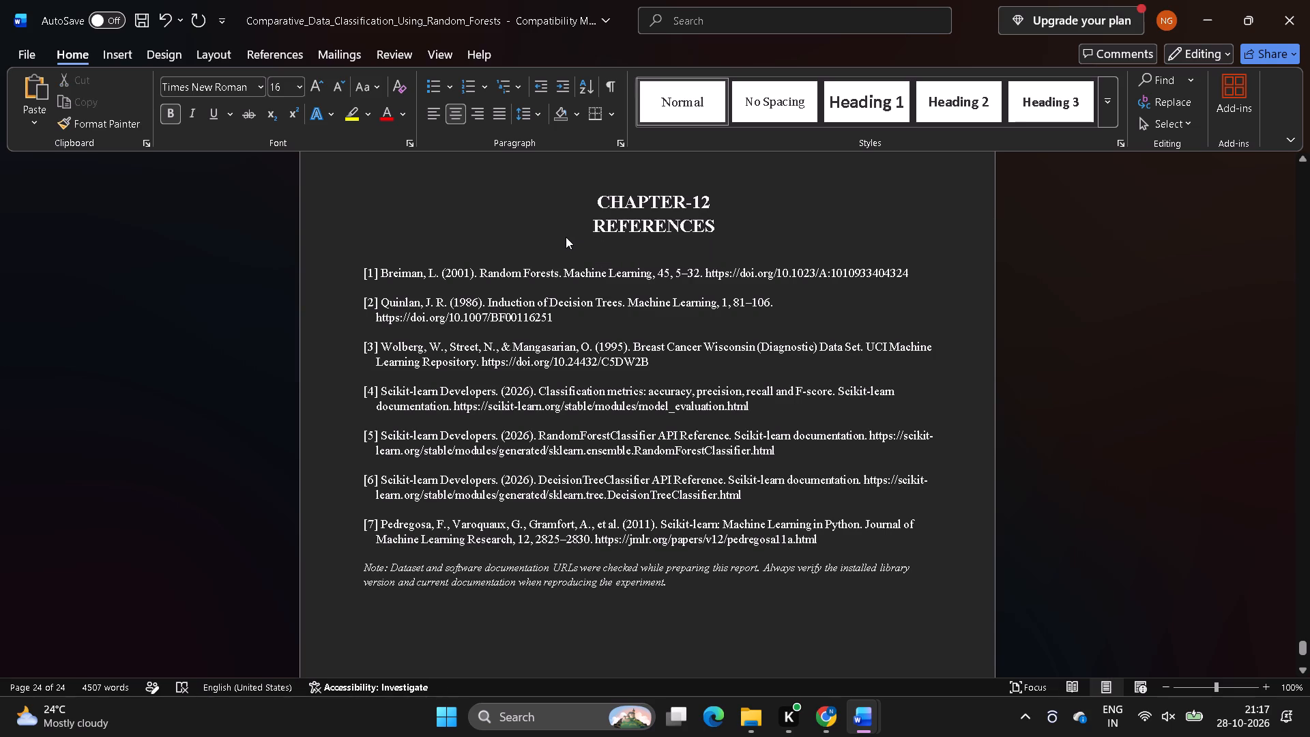
Delete the italic note paragraph about dataset and software documentation URLs below reference [7].
{"action": "left_click_drag", "start_coordinate": [363, 562], "coordinate": [394, 569]}
{"action": "left_click_drag", "start_coordinate": [394, 569], "coordinate": [677, 598]}
{"action": "key", "text": "BackSpace"}
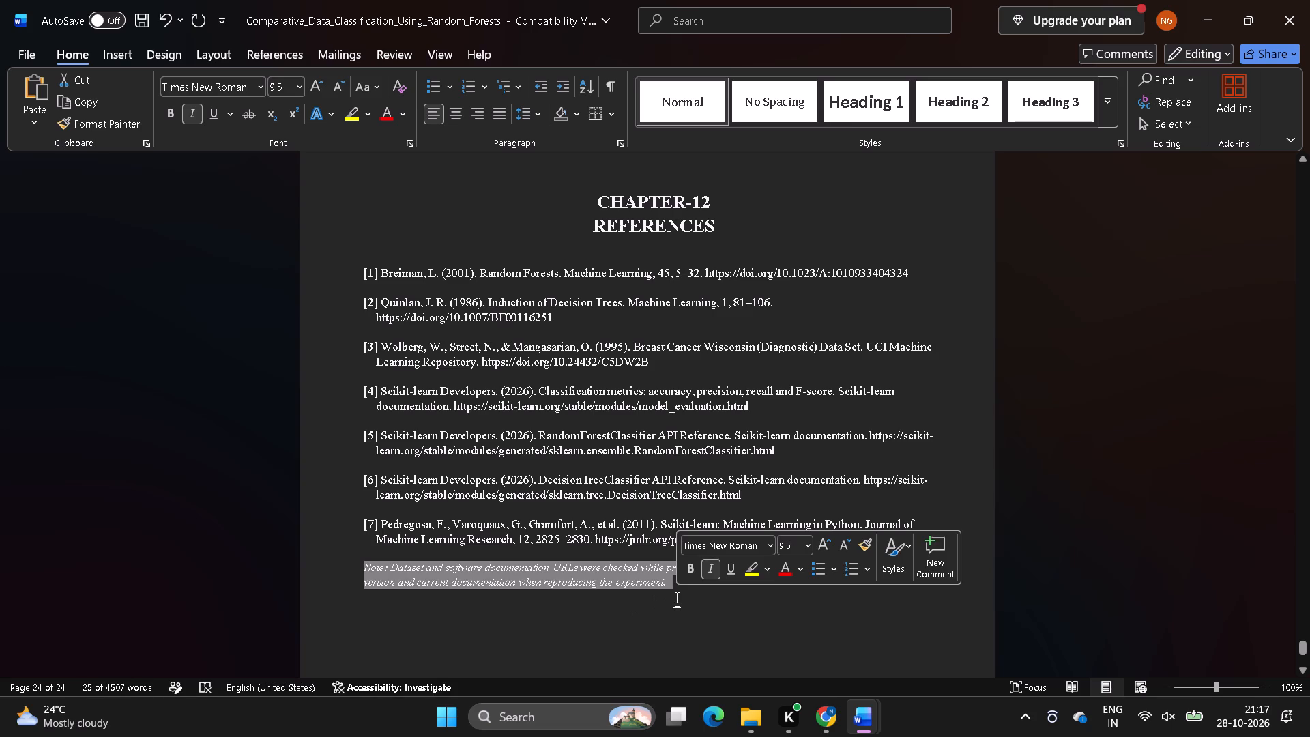
{"action": "left_click", "coordinate": [591, 543]}
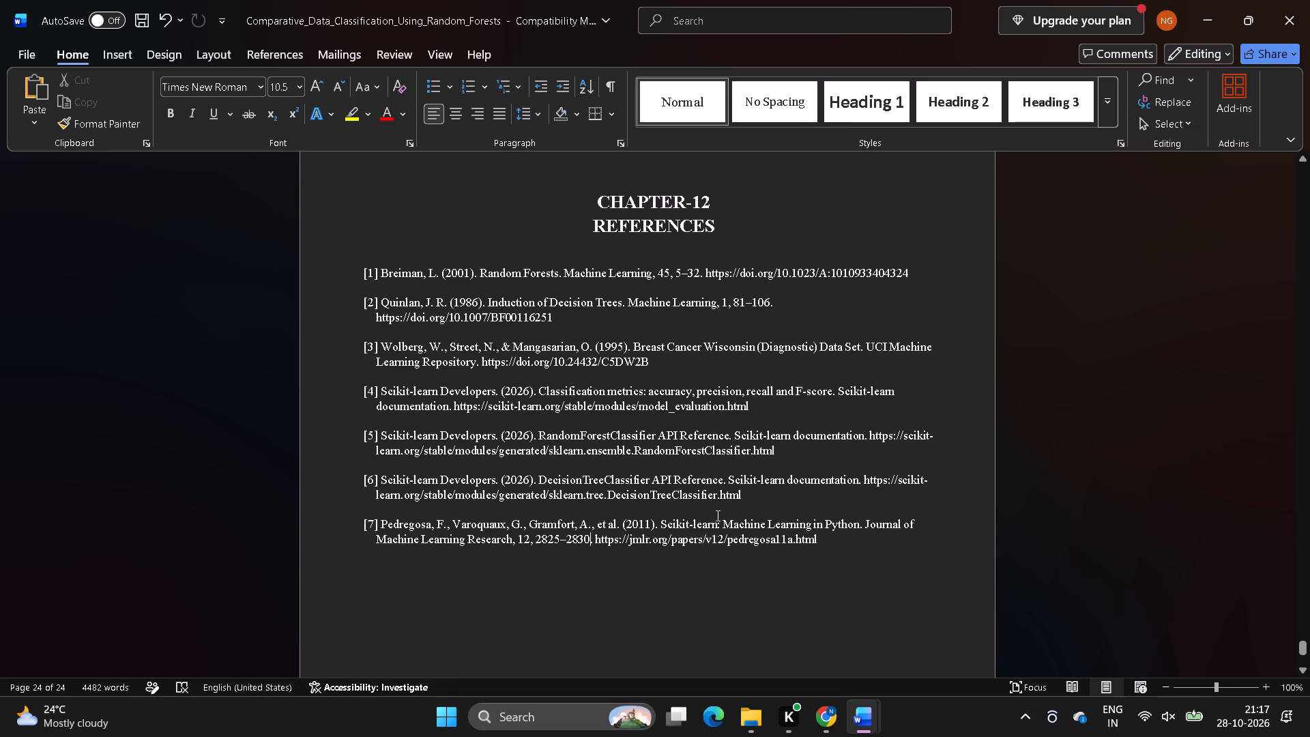
Remove the underline from the "CHAPTER-11 FUTURE SCOPE" heading and set its font size to 16.
{"action": "scroll", "coordinate": [716, 515], "scroll_direction": "up", "scroll_amount": 4}
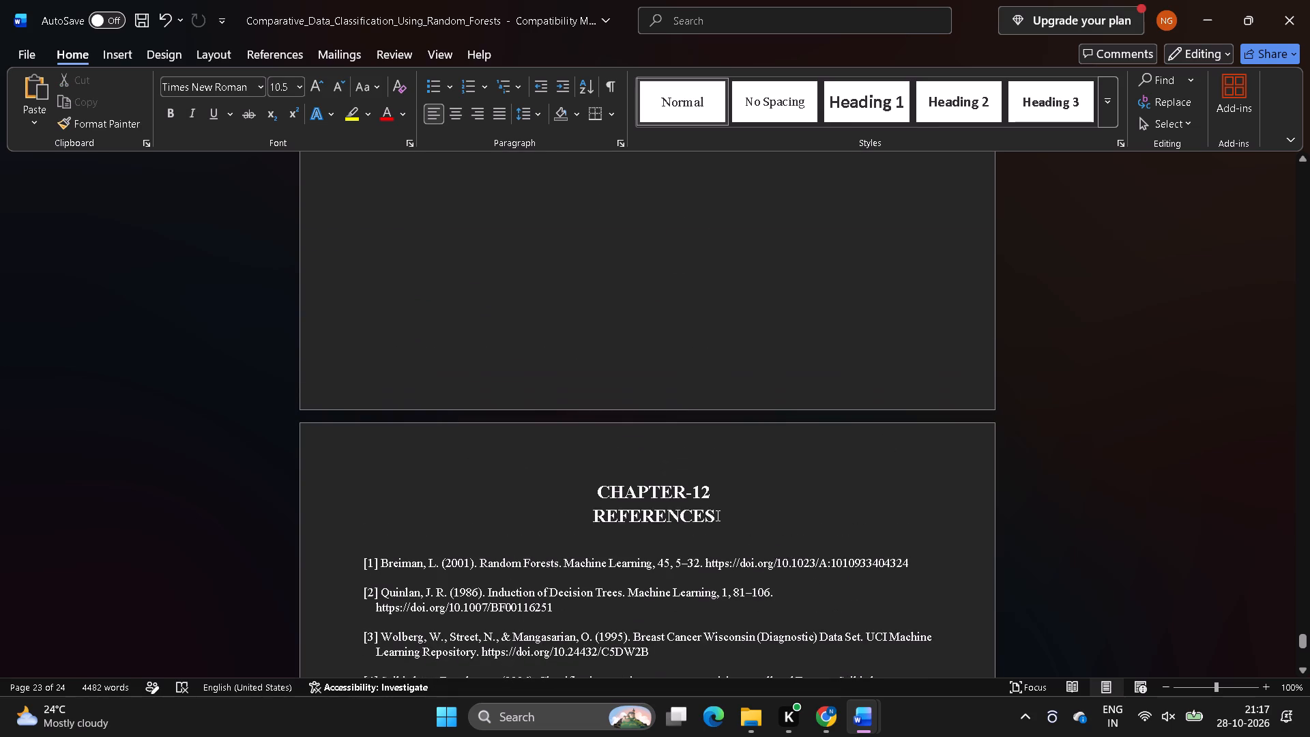
{"action": "scroll", "coordinate": [716, 515], "scroll_direction": "up", "scroll_amount": 1}
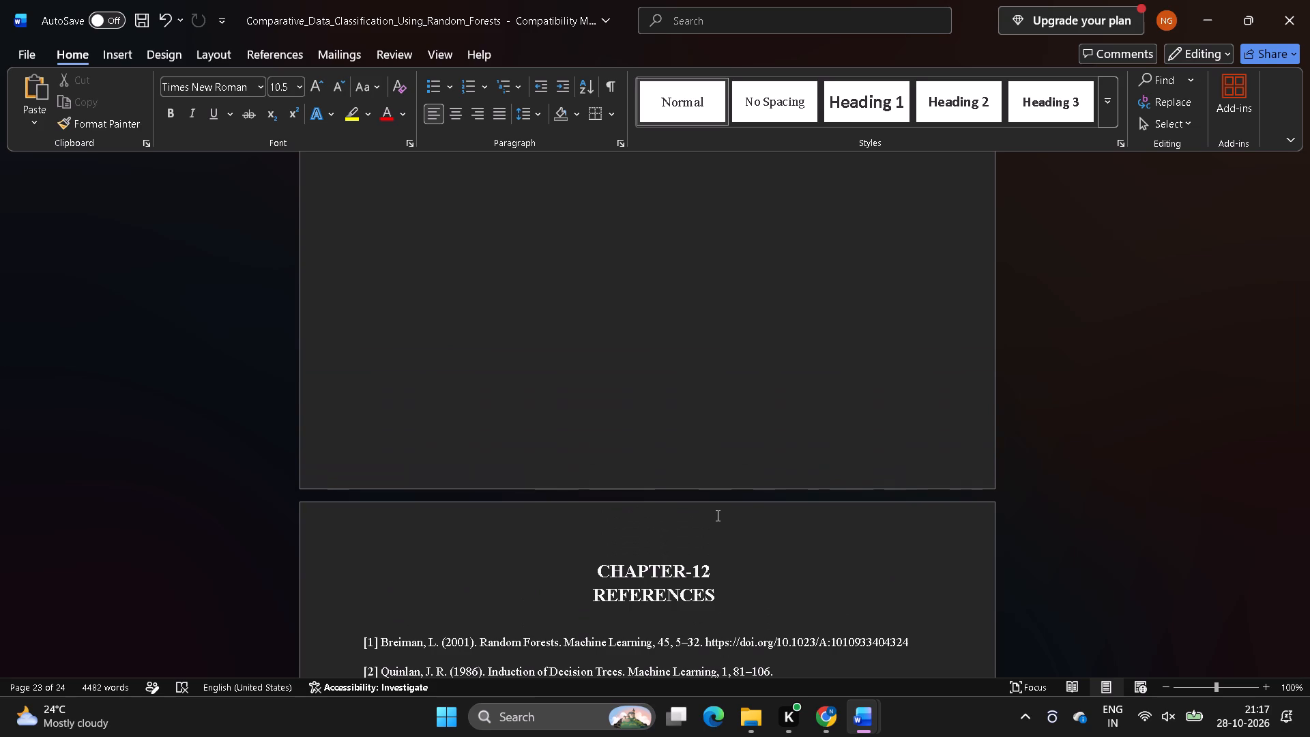
{"action": "scroll", "coordinate": [716, 515], "scroll_direction": "up", "scroll_amount": 5}
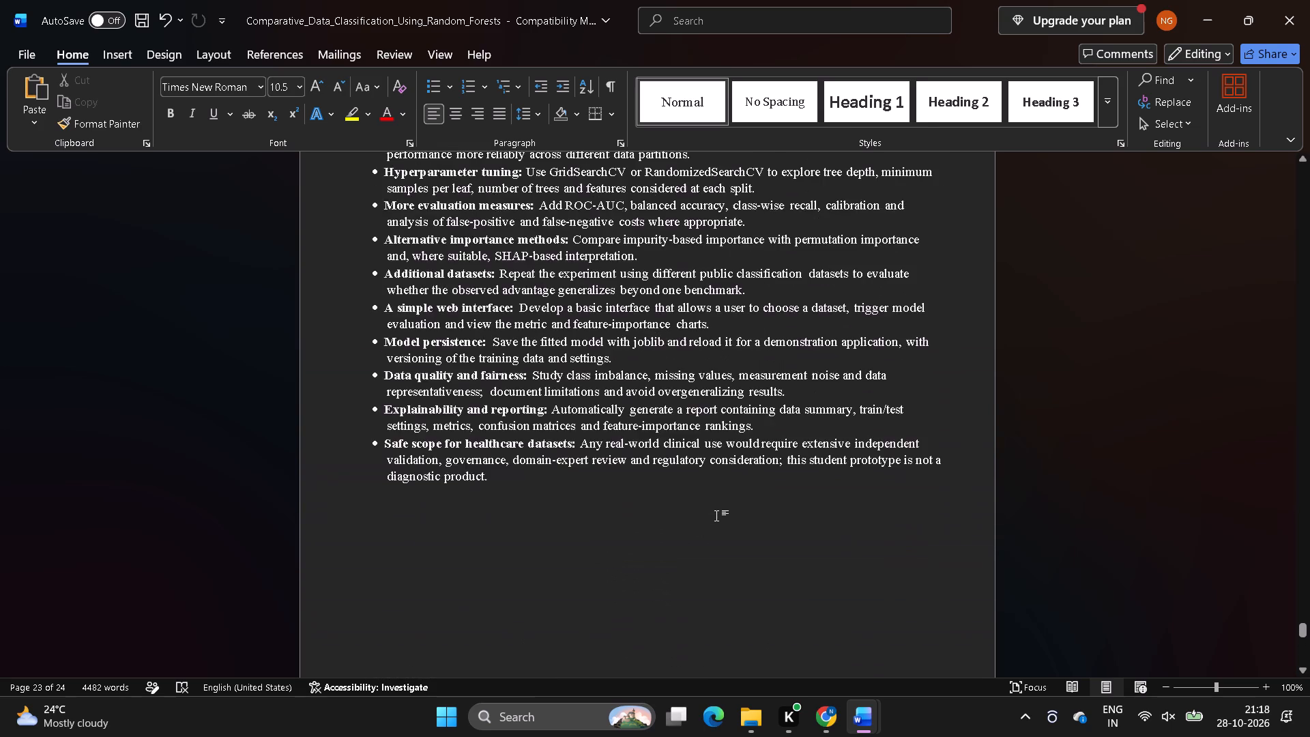
{"action": "scroll", "coordinate": [716, 515], "scroll_direction": "up", "scroll_amount": 2}
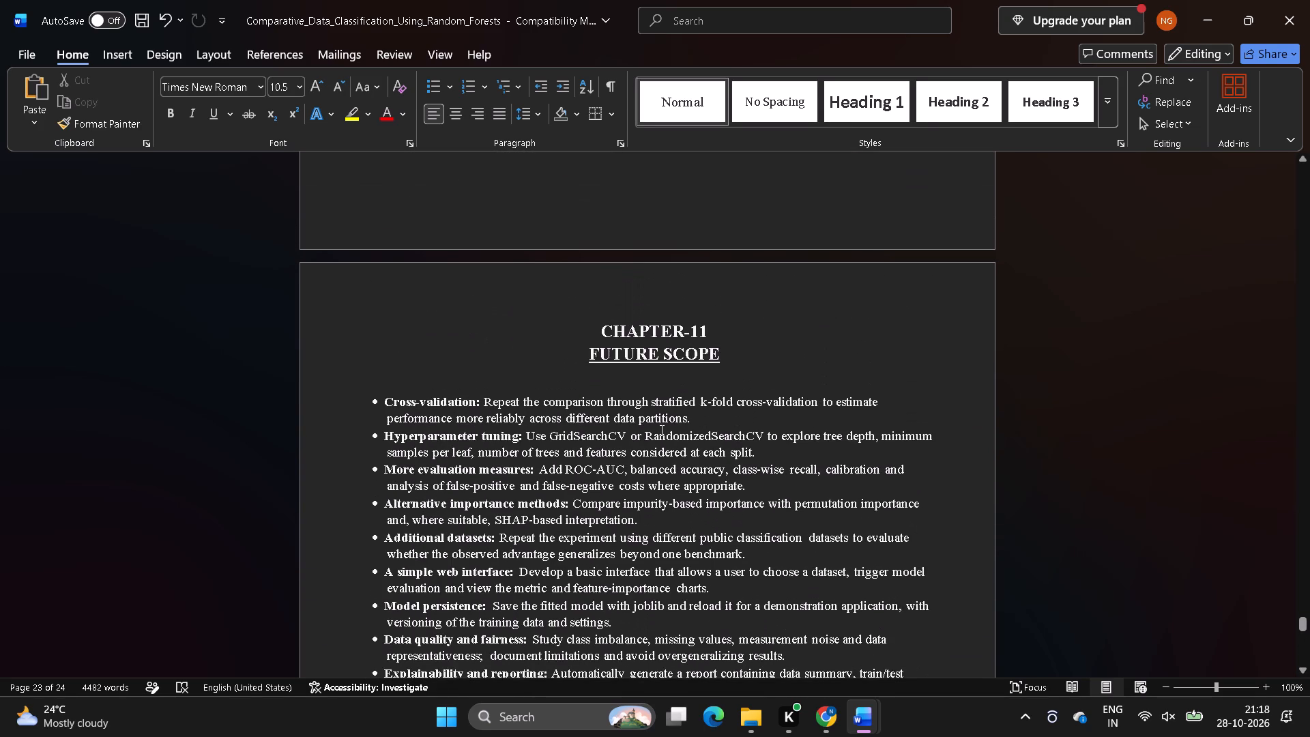
{"action": "left_click_drag", "start_coordinate": [599, 321], "coordinate": [716, 359]}
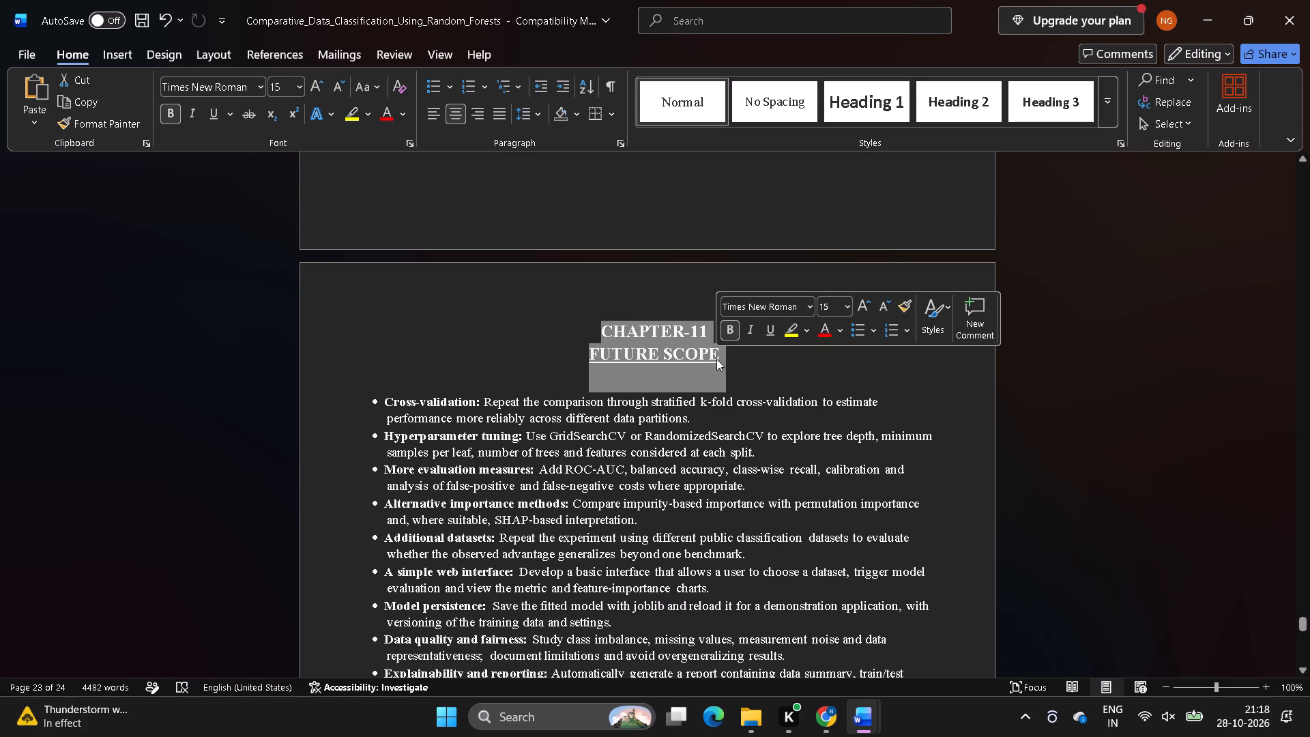
{"action": "left_click", "coordinate": [768, 330]}
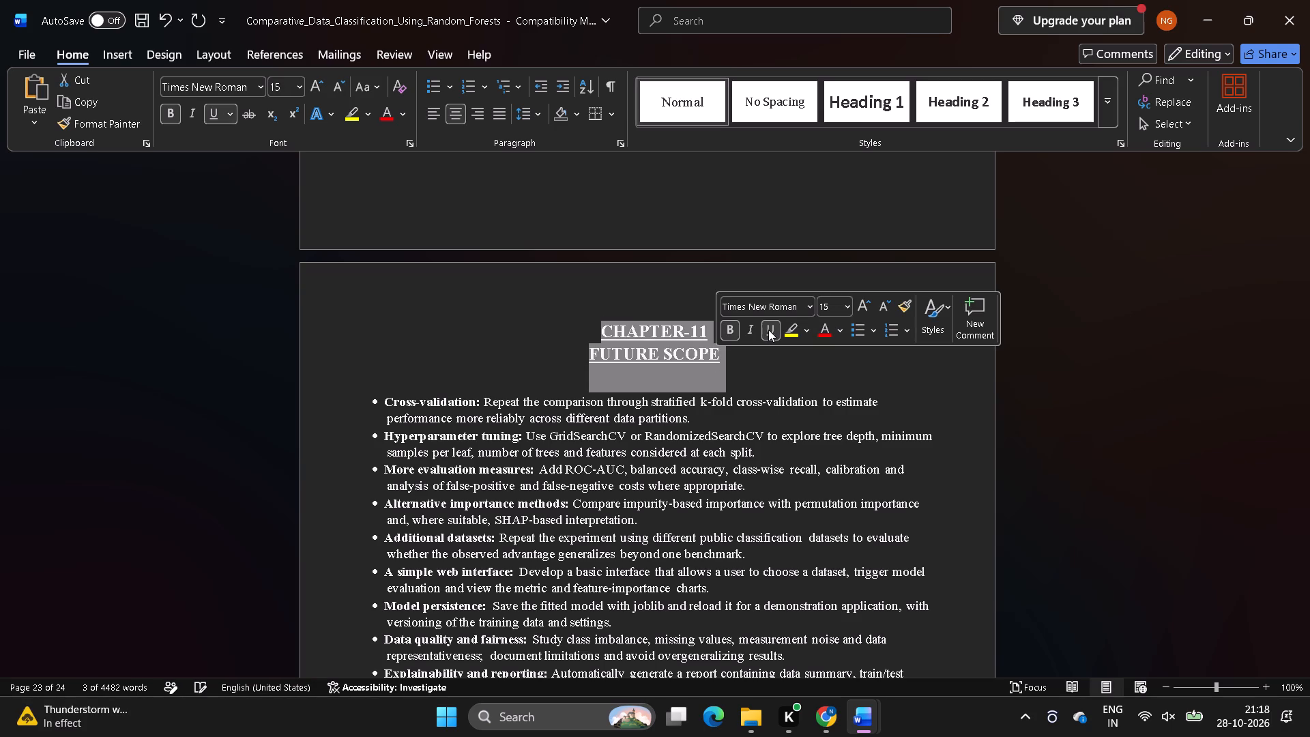
{"action": "left_click", "coordinate": [768, 330]}
{"action": "left_click", "coordinate": [831, 304]}
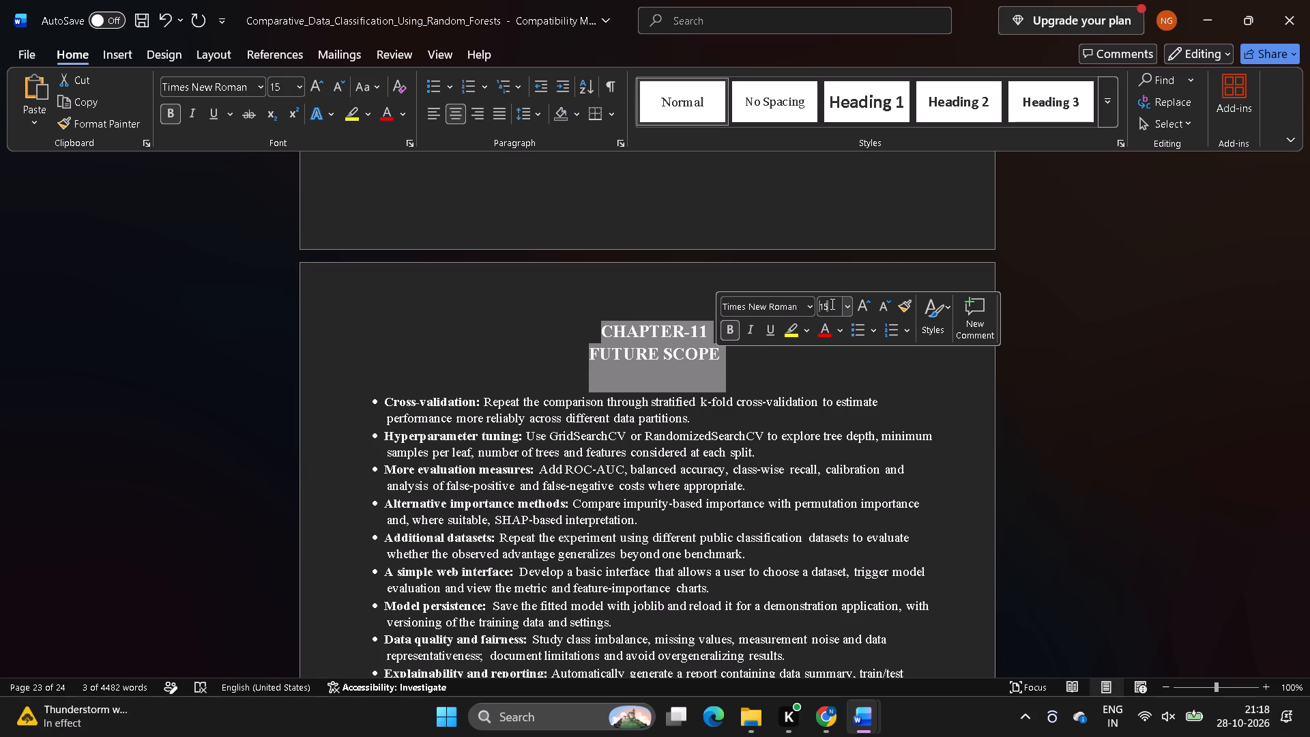
{"action": "type", "text": "16"}
{"action": "key", "text": "Return"}
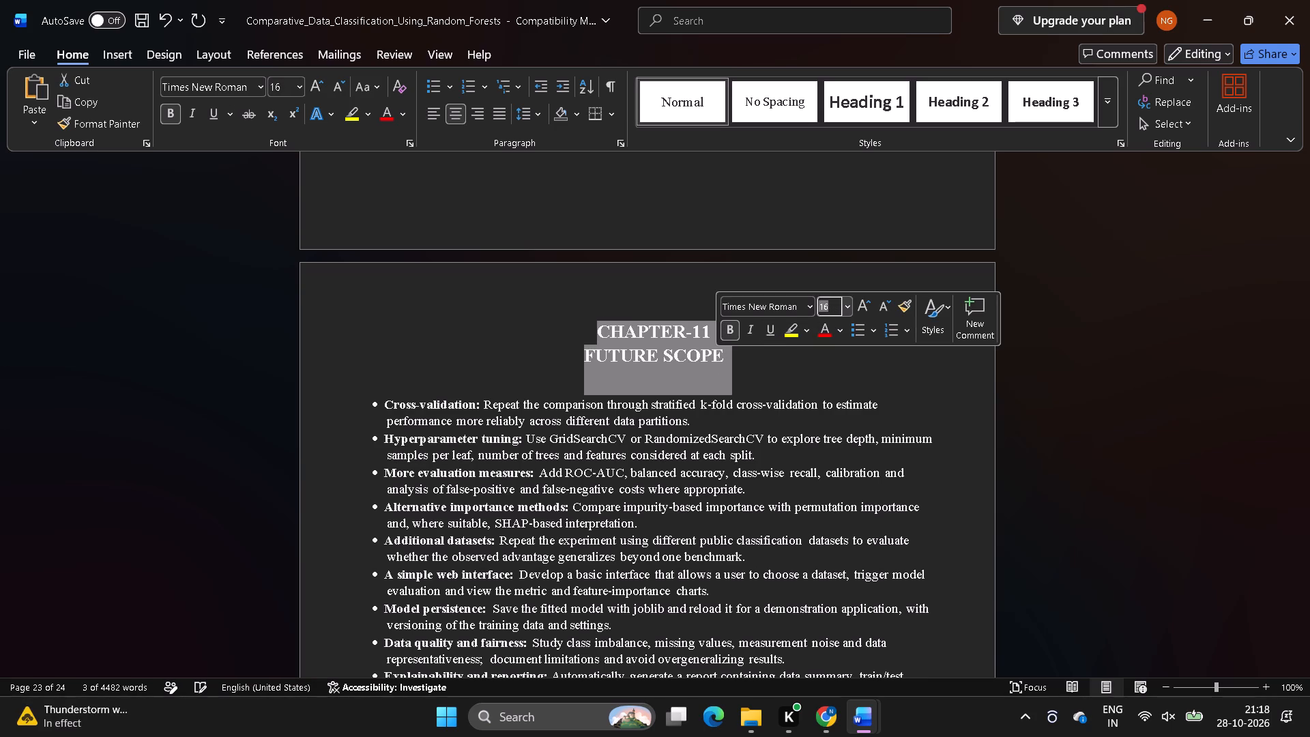
{"action": "left_click", "coordinate": [493, 336]}
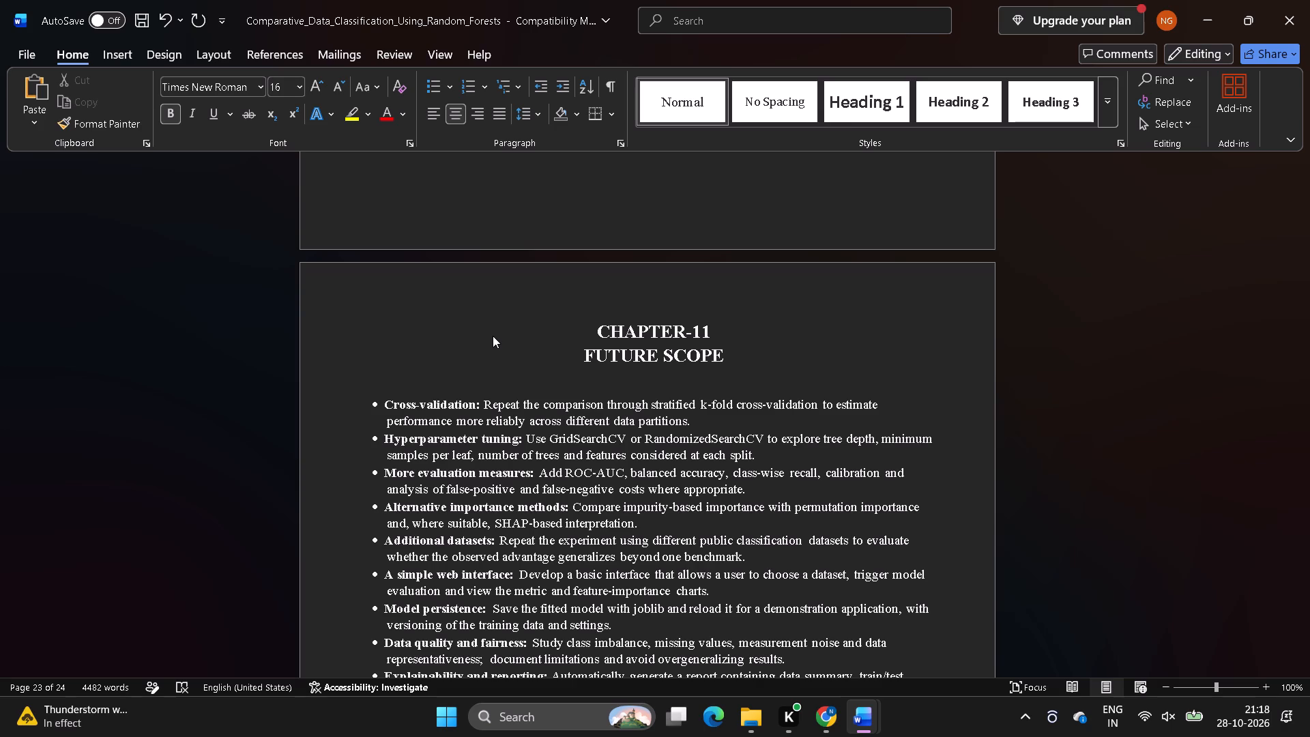
Remove the underline from the "CHAPTER-10 CONCLUSION" heading and set its font size to 16.
{"action": "scroll", "coordinate": [493, 336], "scroll_direction": "up", "scroll_amount": 1}
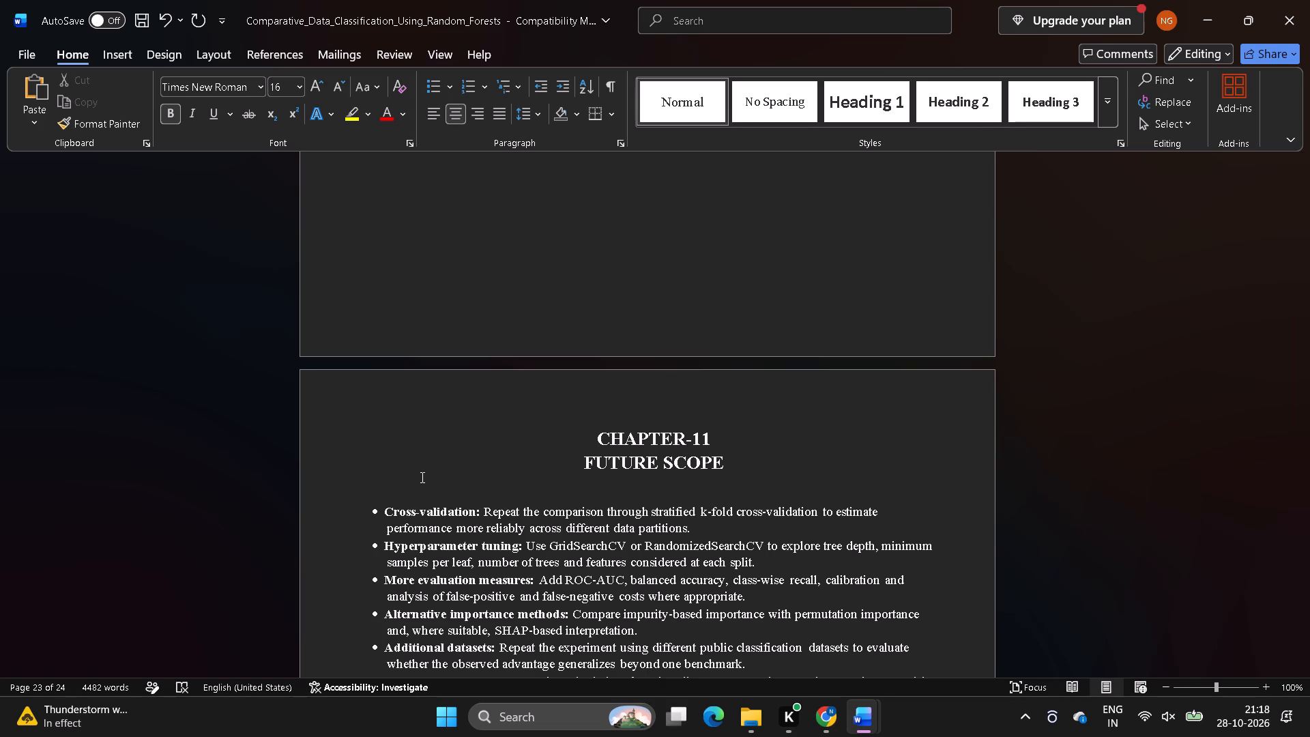
{"action": "scroll", "coordinate": [421, 477], "scroll_direction": "up", "scroll_amount": 2}
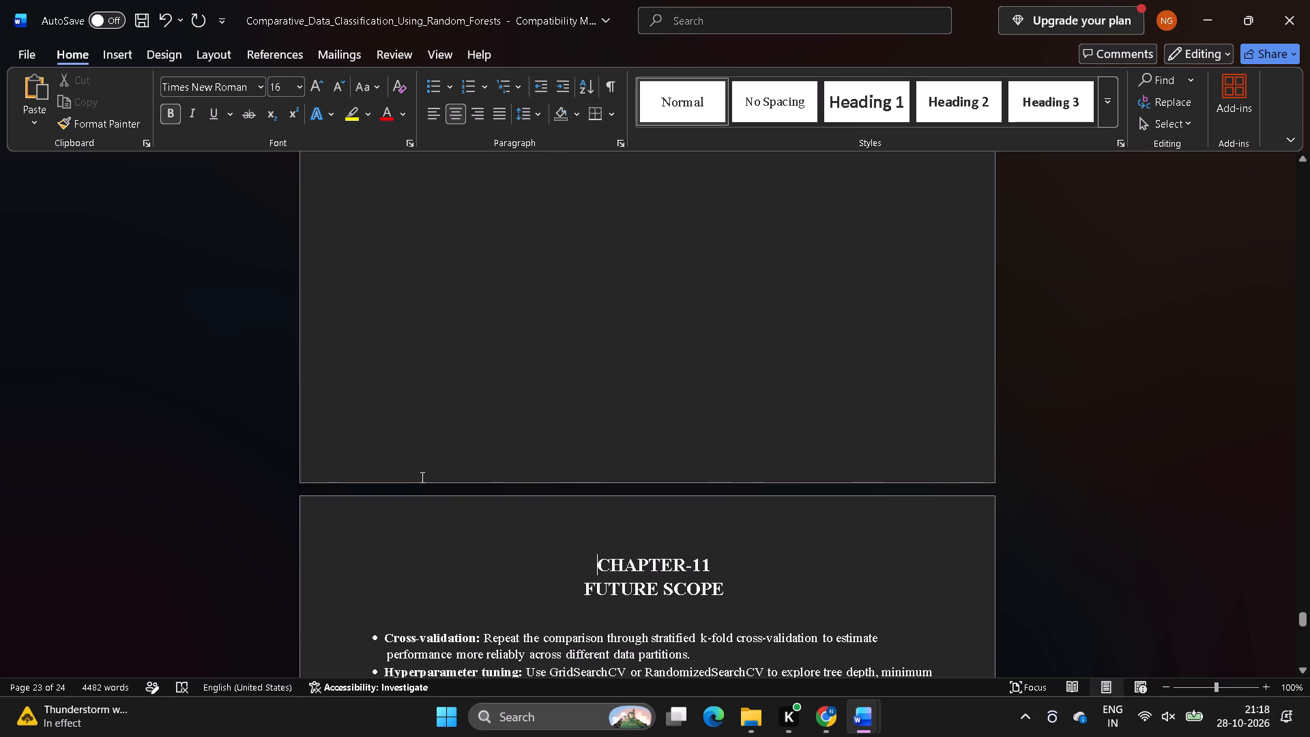
{"action": "scroll", "coordinate": [421, 477], "scroll_direction": "up", "scroll_amount": 4}
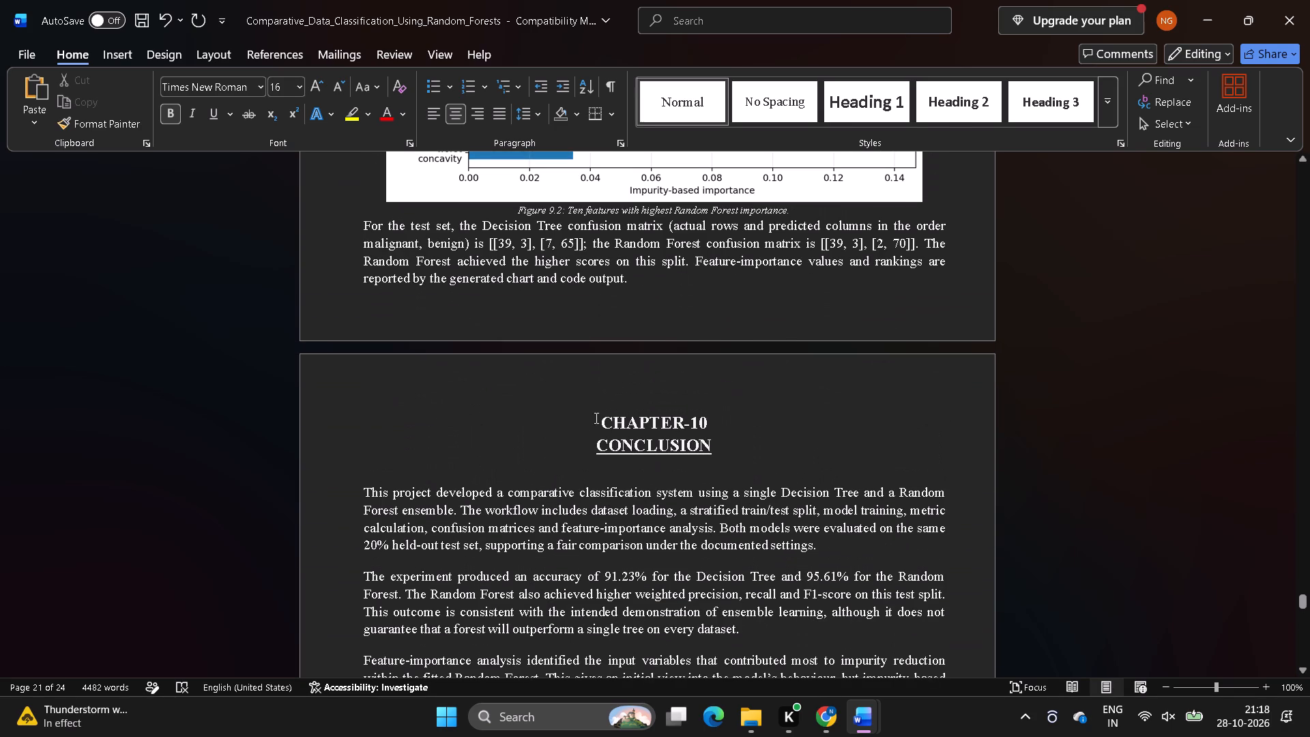
{"action": "left_click_drag", "start_coordinate": [596, 417], "coordinate": [725, 442]}
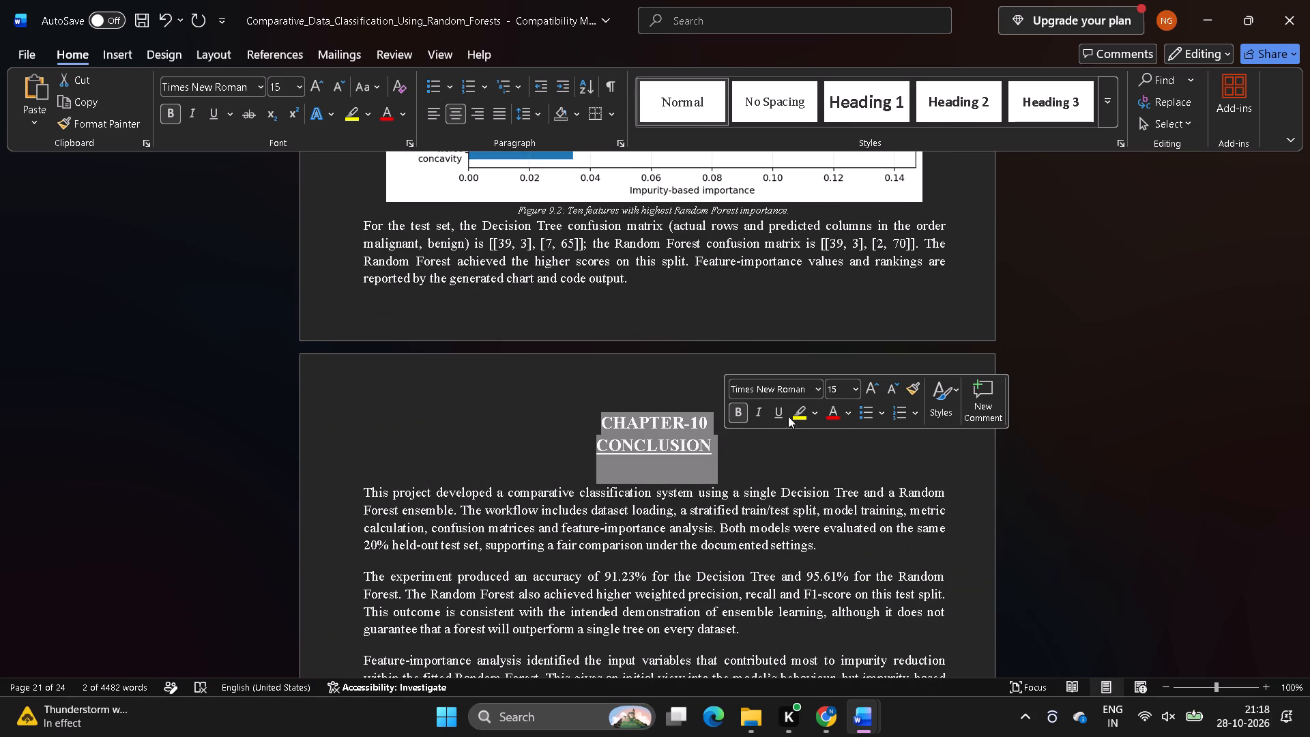
{"action": "left_click", "coordinate": [776, 405]}
{"action": "left_click", "coordinate": [776, 405]}
{"action": "left_click", "coordinate": [841, 392]}
{"action": "type", "text": "16"}
{"action": "key", "text": "Return"}
{"action": "left_click", "coordinate": [398, 448]}
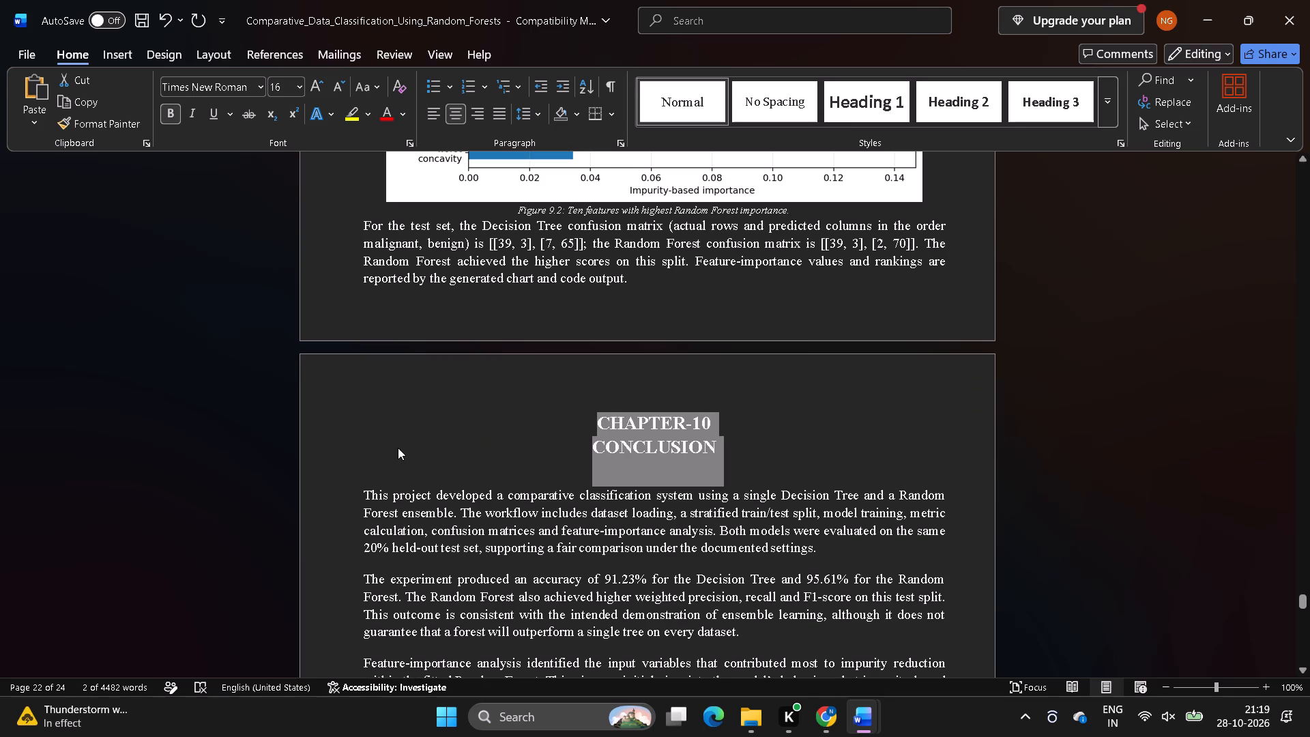
Remove the underline from the "CHAPTER-9 OUTPUT AND RESULTS" heading and set its font size to 16.
{"action": "scroll", "coordinate": [398, 448], "scroll_direction": "right", "scroll_amount": 1}
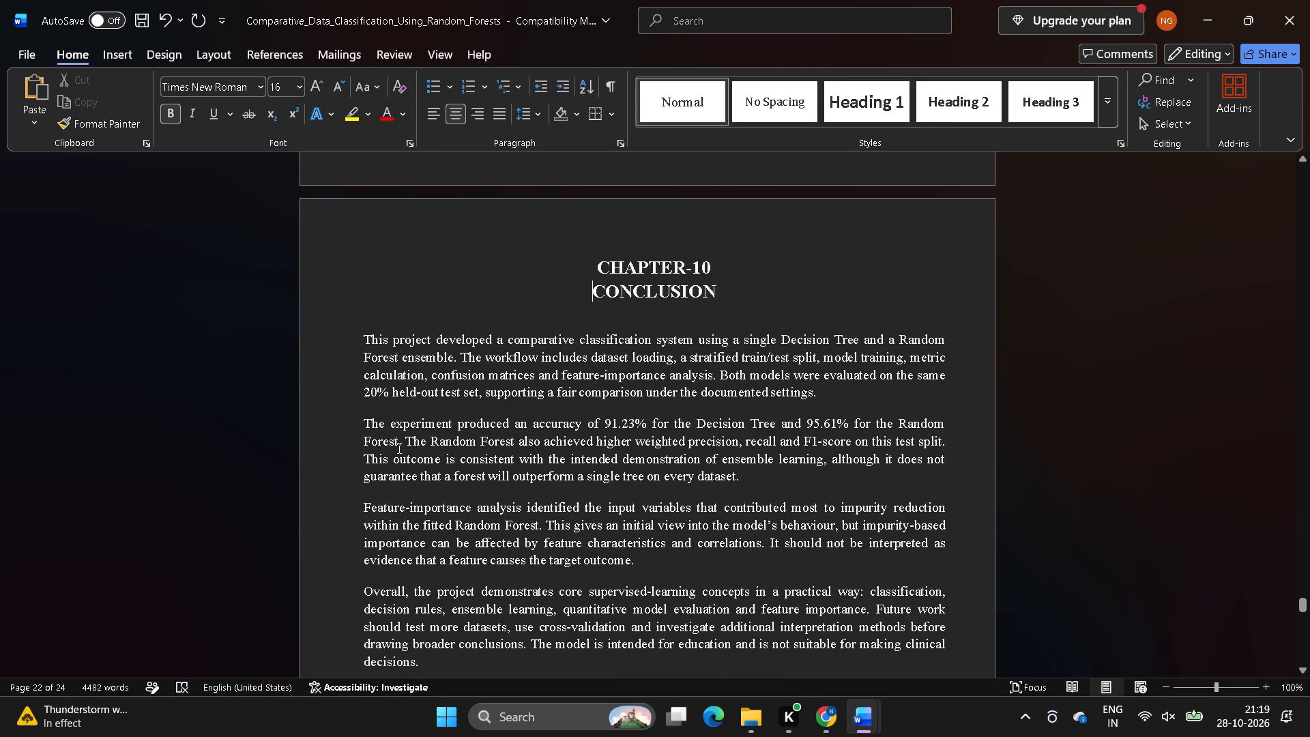
{"action": "scroll", "coordinate": [398, 448], "scroll_direction": "right", "scroll_amount": 1}
{"action": "scroll", "coordinate": [398, 448], "scroll_direction": "up", "scroll_amount": 4}
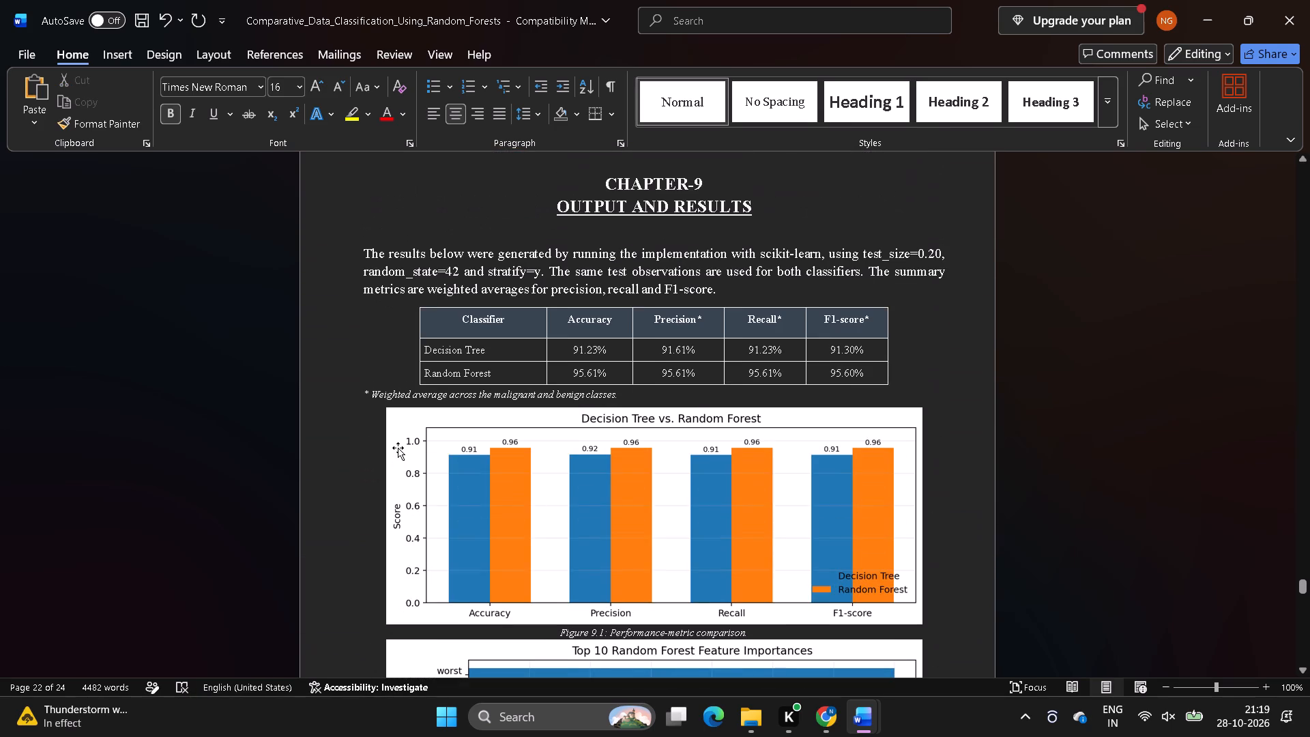
{"action": "scroll", "coordinate": [398, 448], "scroll_direction": "up", "scroll_amount": 1}
{"action": "left_click_drag", "start_coordinate": [598, 177], "coordinate": [748, 198]}
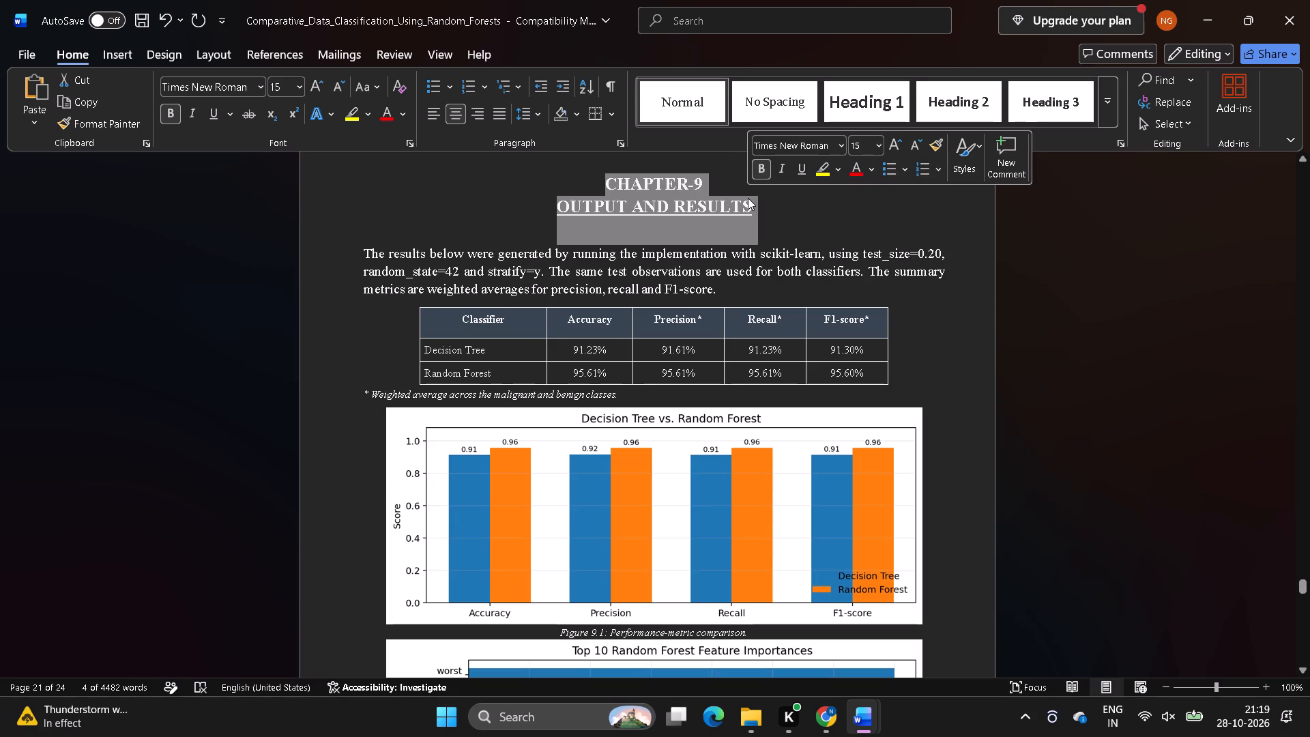
{"action": "left_click", "coordinate": [804, 169]}
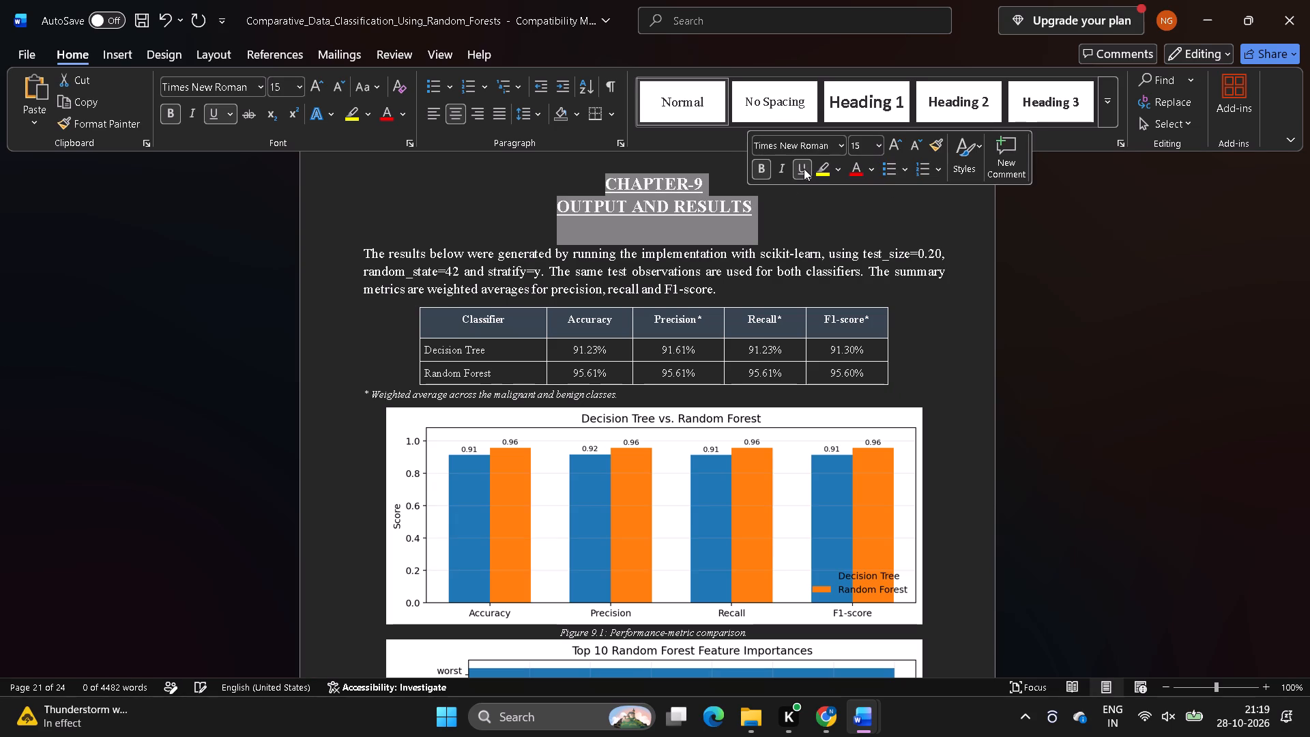
{"action": "left_click", "coordinate": [804, 169]}
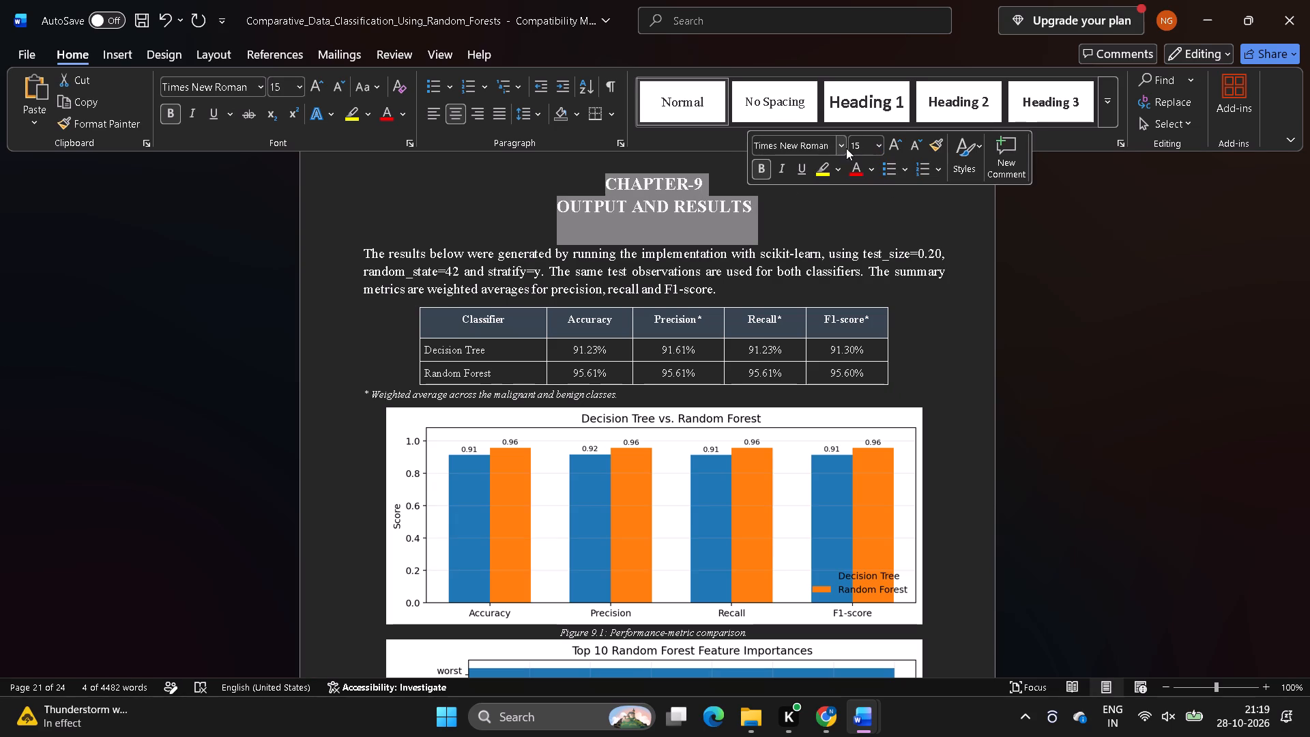
{"action": "left_click", "coordinate": [860, 139]}
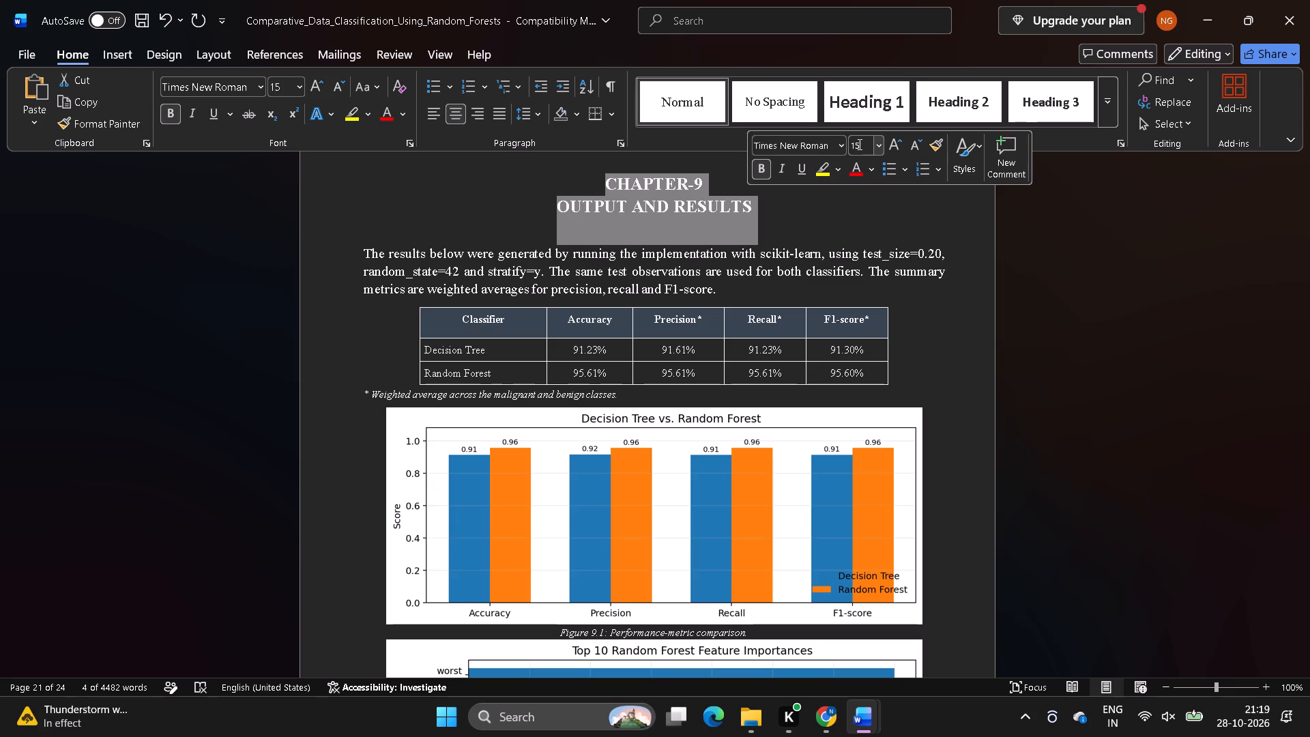
{"action": "left_click", "coordinate": [858, 144]}
{"action": "type", "text": "16"}
{"action": "key", "text": "Return"}
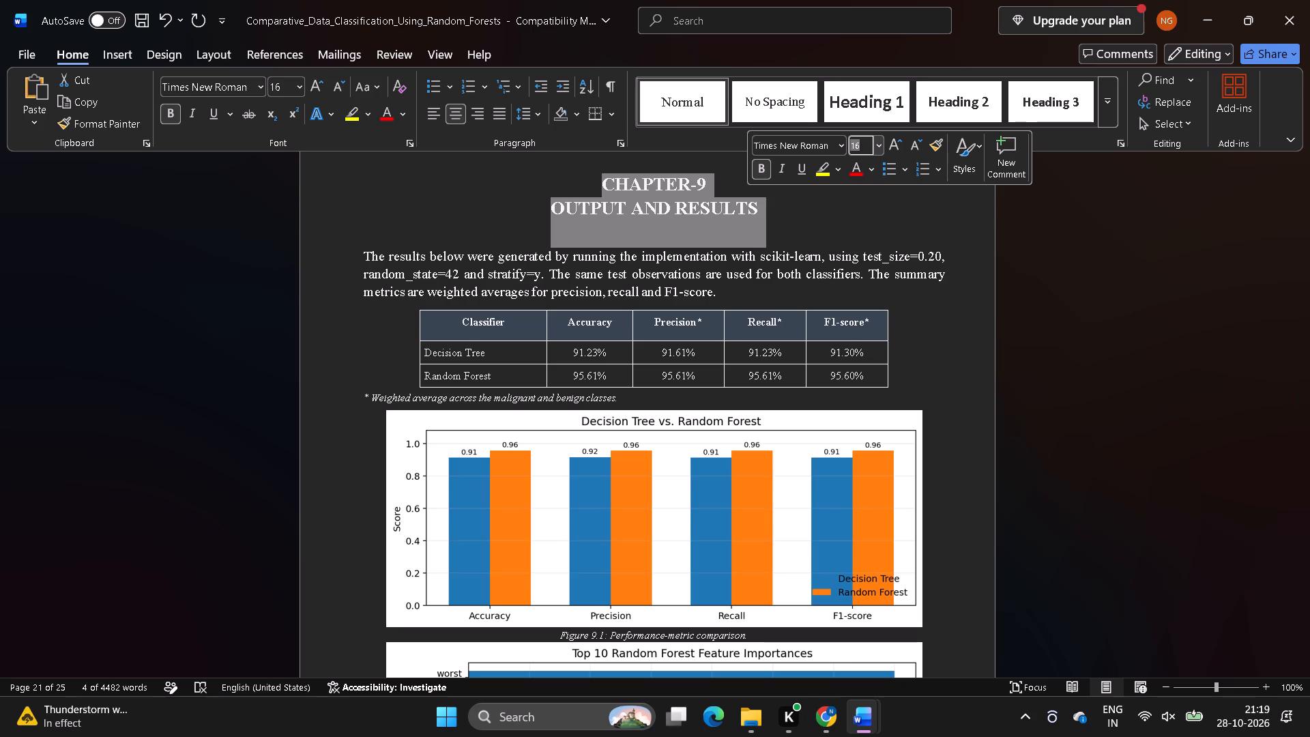
{"action": "left_click", "coordinate": [372, 323]}
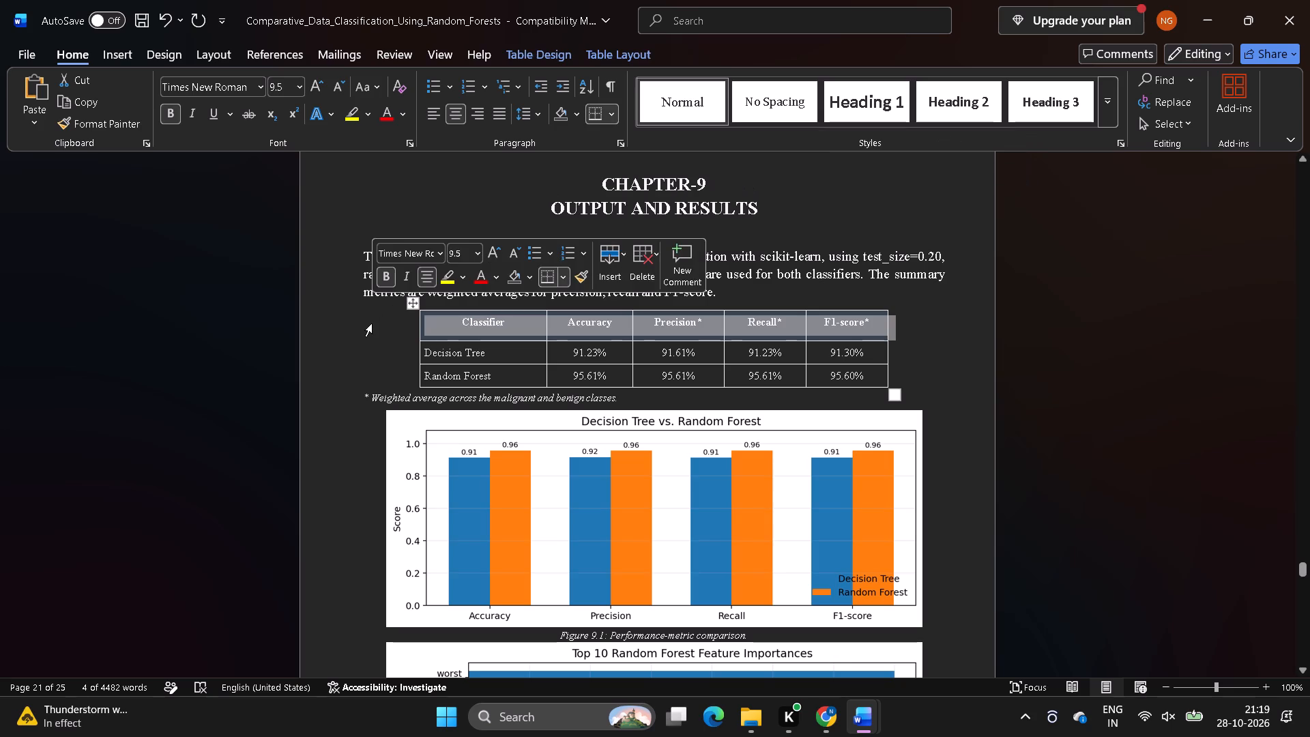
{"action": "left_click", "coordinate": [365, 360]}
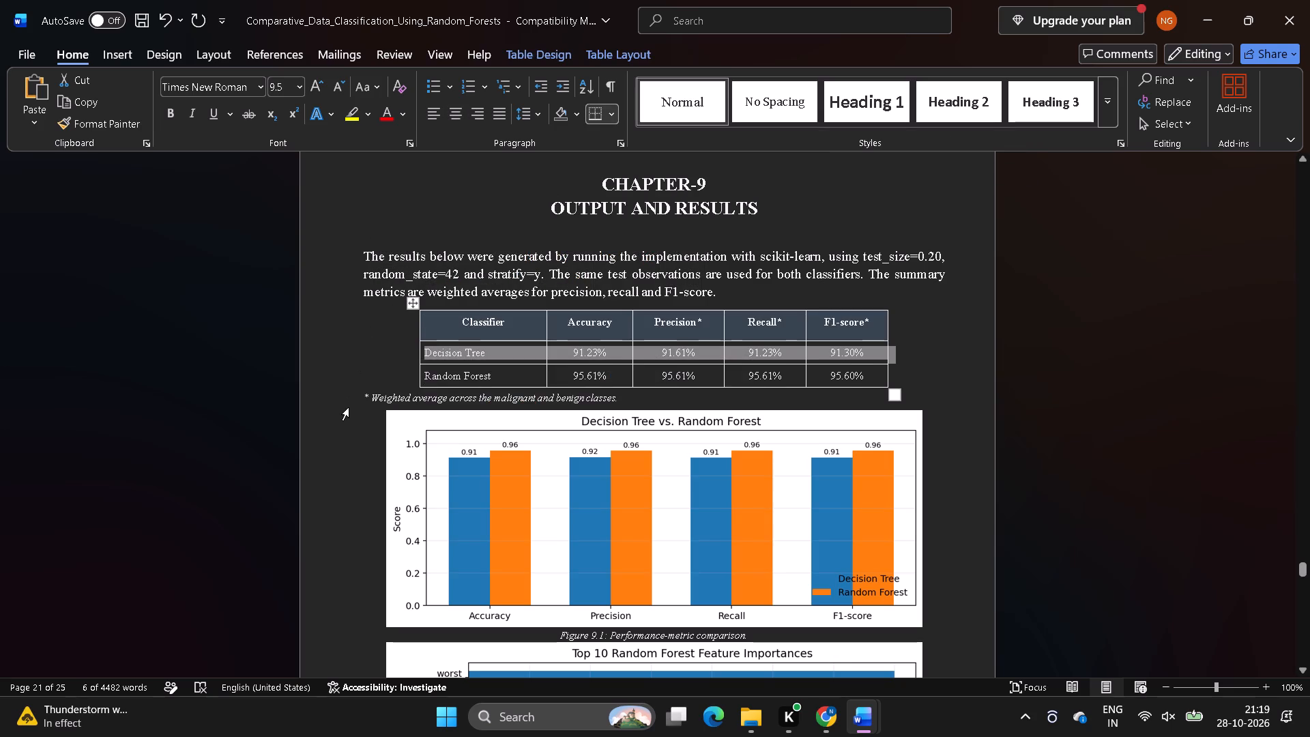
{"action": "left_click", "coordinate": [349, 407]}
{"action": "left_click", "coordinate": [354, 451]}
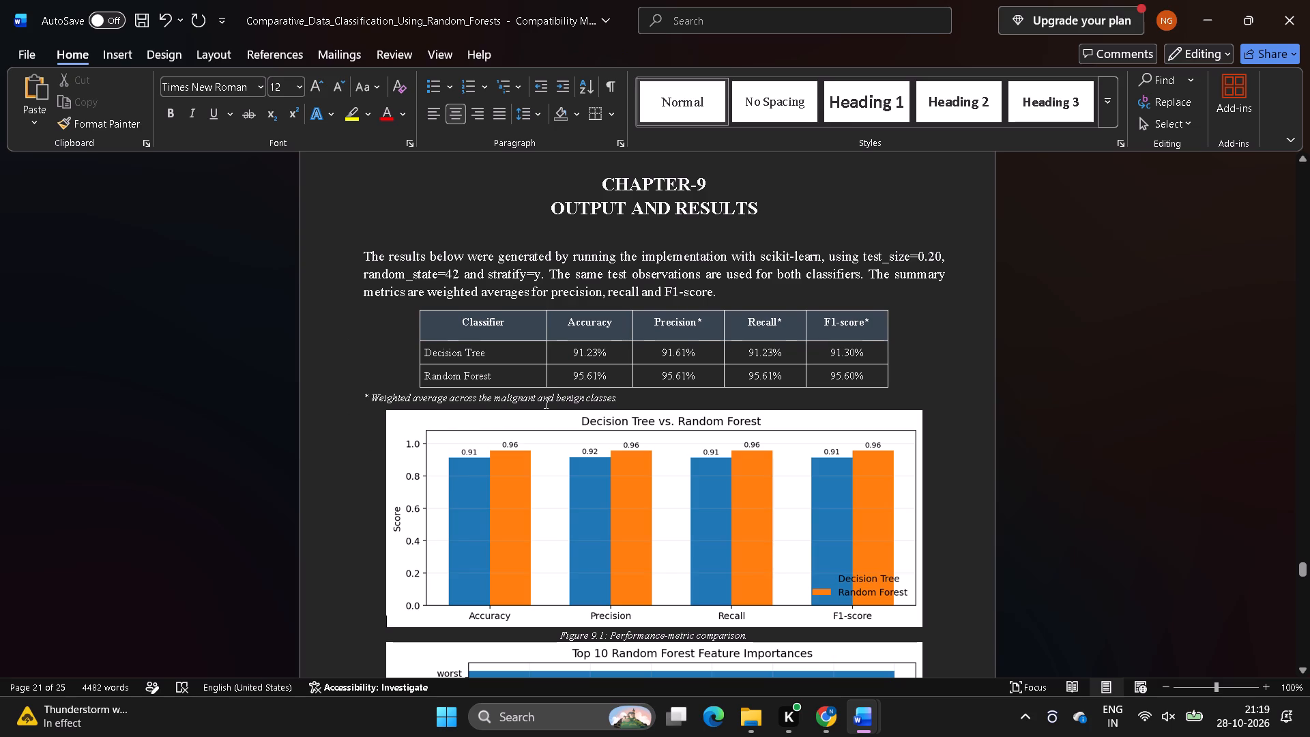
Insert a blank line after plt.show() above the "# 8. Demonstrate prediction" comment in the source code.
{"action": "scroll", "coordinate": [548, 403], "scroll_direction": "down", "scroll_amount": 3}
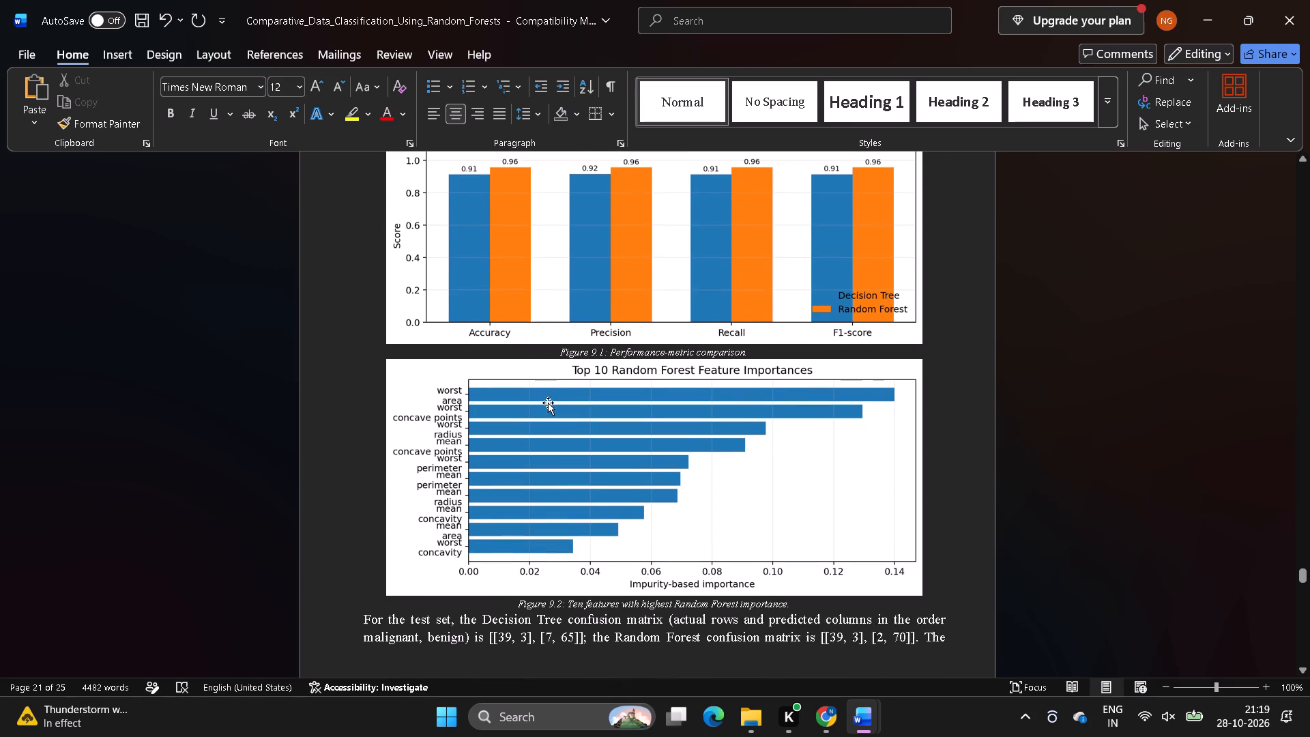
{"action": "scroll", "coordinate": [548, 403], "scroll_direction": "down", "scroll_amount": 1}
{"action": "scroll", "coordinate": [548, 403], "scroll_direction": "up", "scroll_amount": 2}
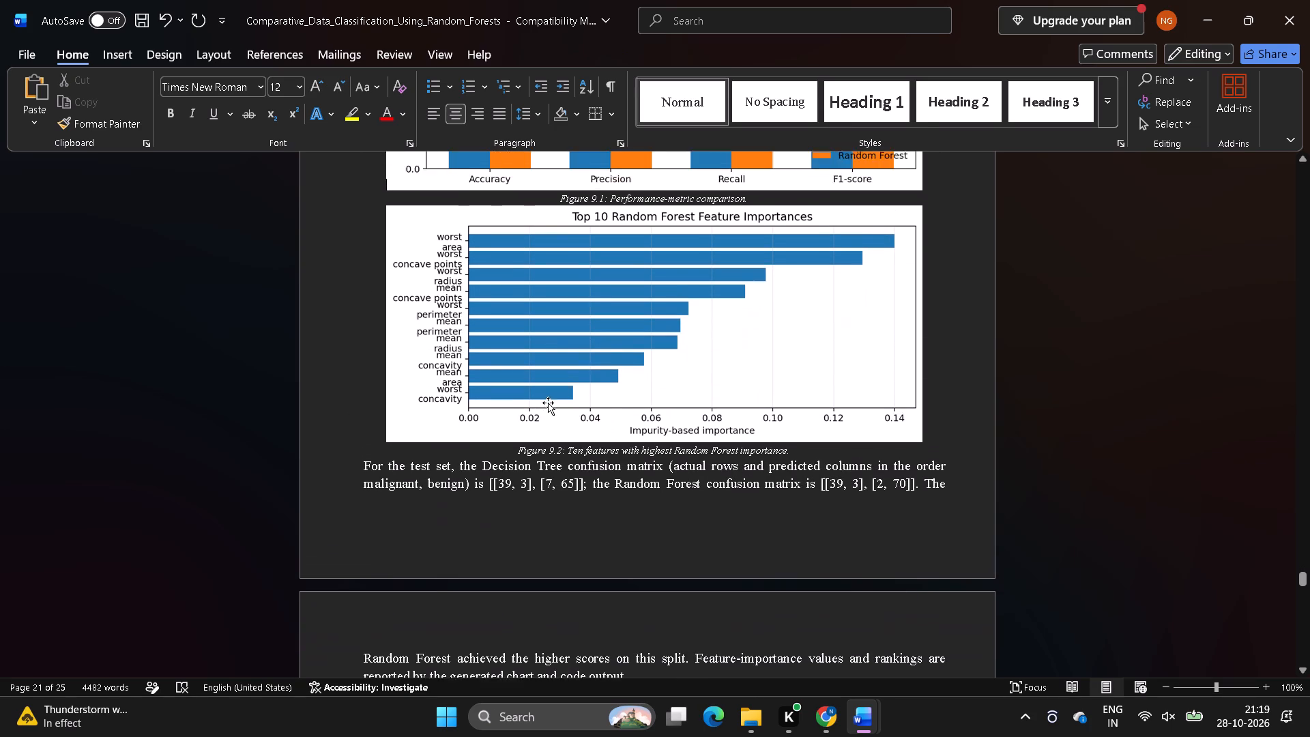
{"action": "scroll", "coordinate": [548, 403], "scroll_direction": "up", "scroll_amount": 7}
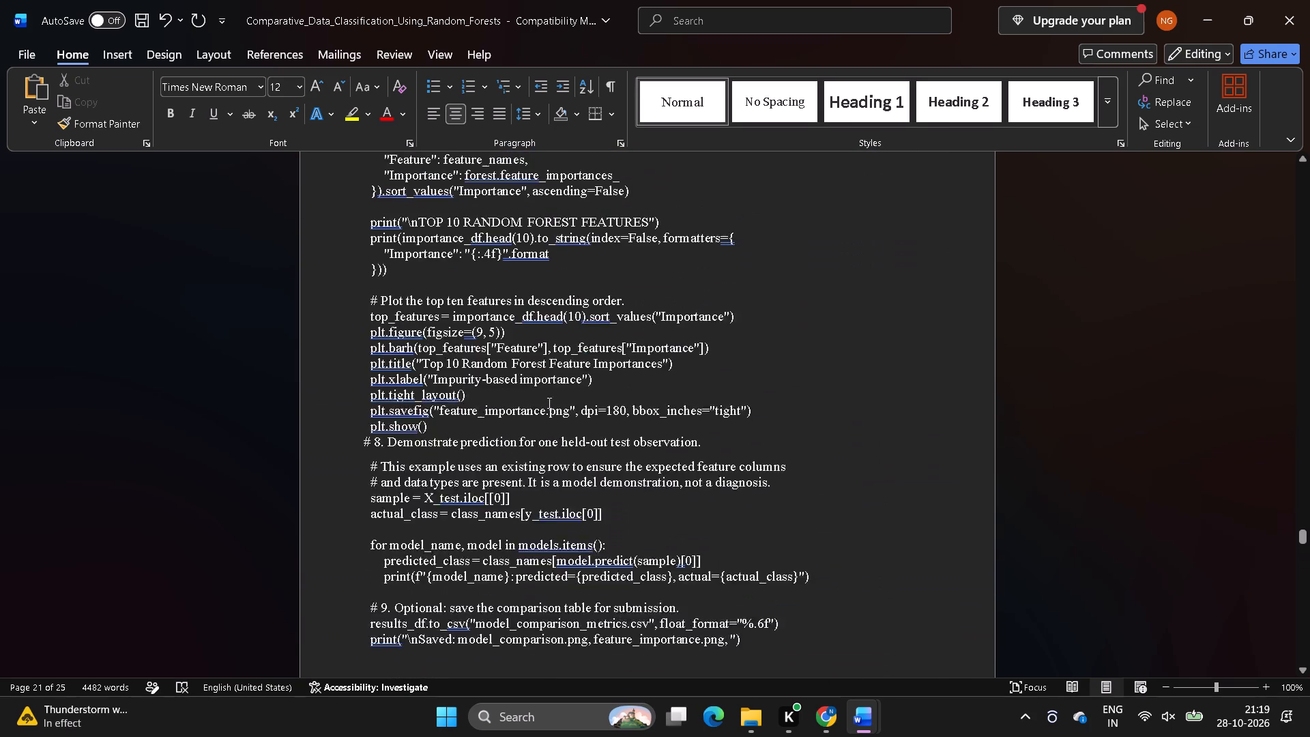
{"action": "scroll", "coordinate": [548, 403], "scroll_direction": "down", "scroll_amount": 2}
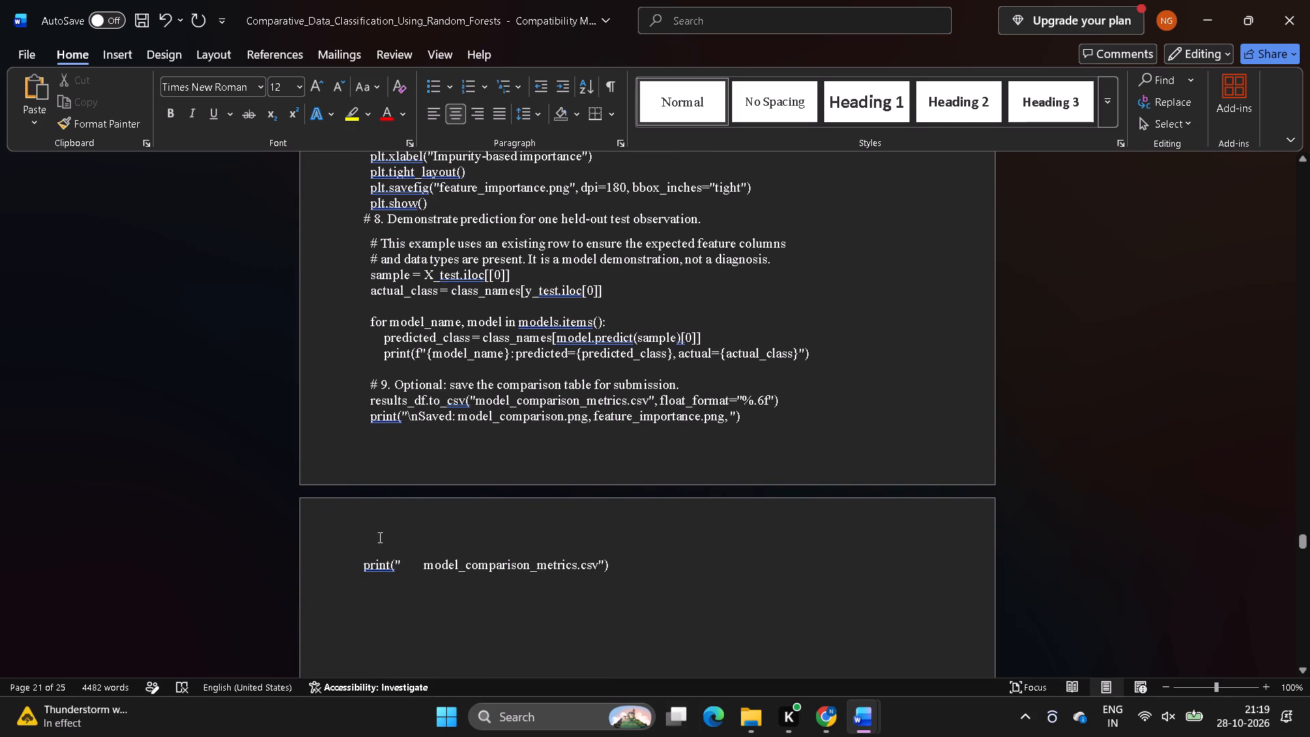
{"action": "left_click", "coordinate": [390, 376]}
{"action": "scroll", "coordinate": [392, 364], "scroll_direction": "up", "scroll_amount": 1}
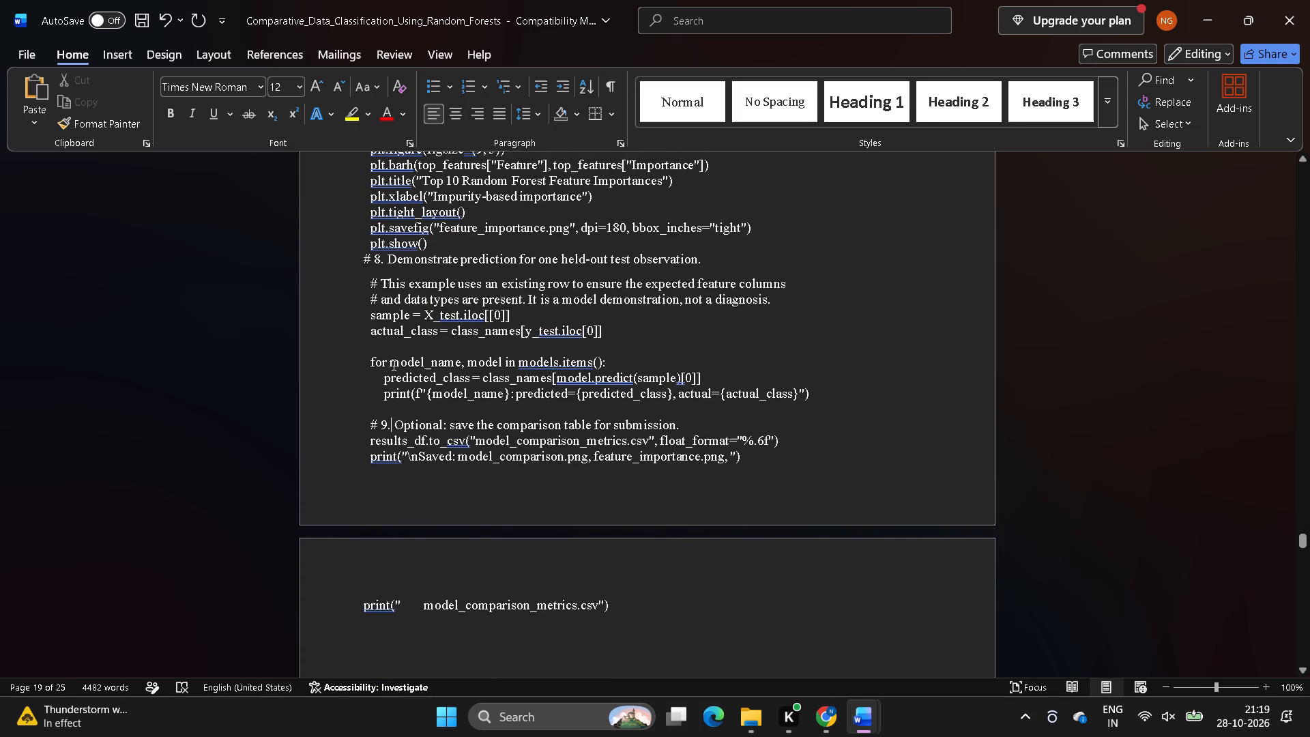
{"action": "scroll", "coordinate": [392, 364], "scroll_direction": "up", "scroll_amount": 1}
{"action": "left_click", "coordinate": [435, 327]}
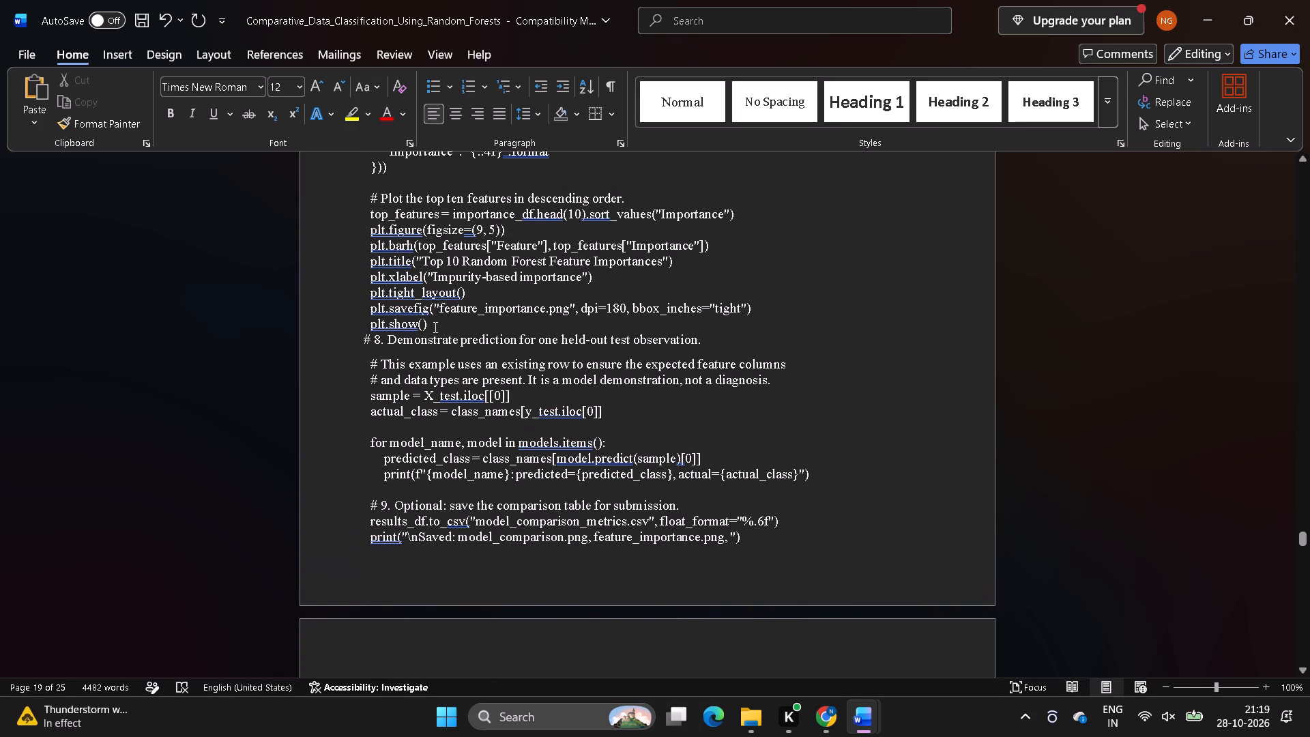
{"action": "key", "text": "Return"}
Add an extra blank line above the "# The table presents weighted averages across the two classes." comment in the source code.
{"action": "scroll", "coordinate": [435, 327], "scroll_direction": "up", "scroll_amount": 1}
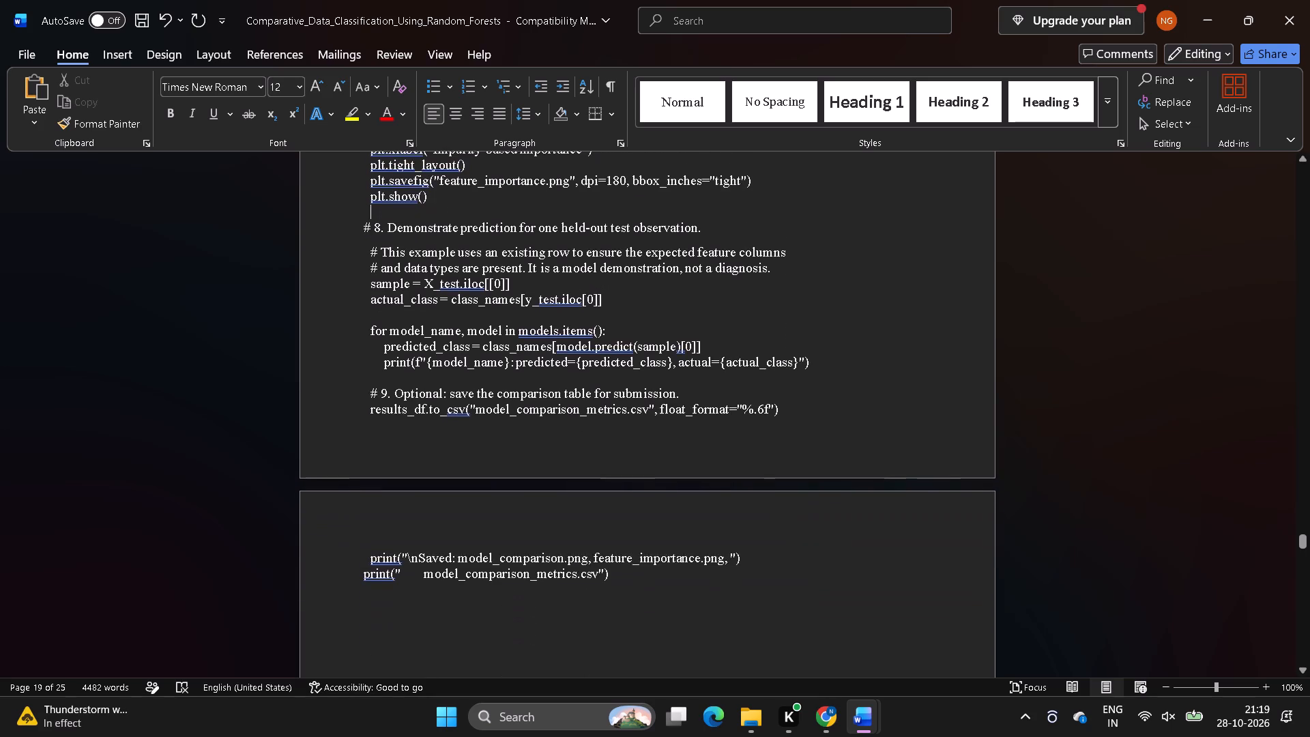
{"action": "scroll", "coordinate": [435, 327], "scroll_direction": "up", "scroll_amount": 1}
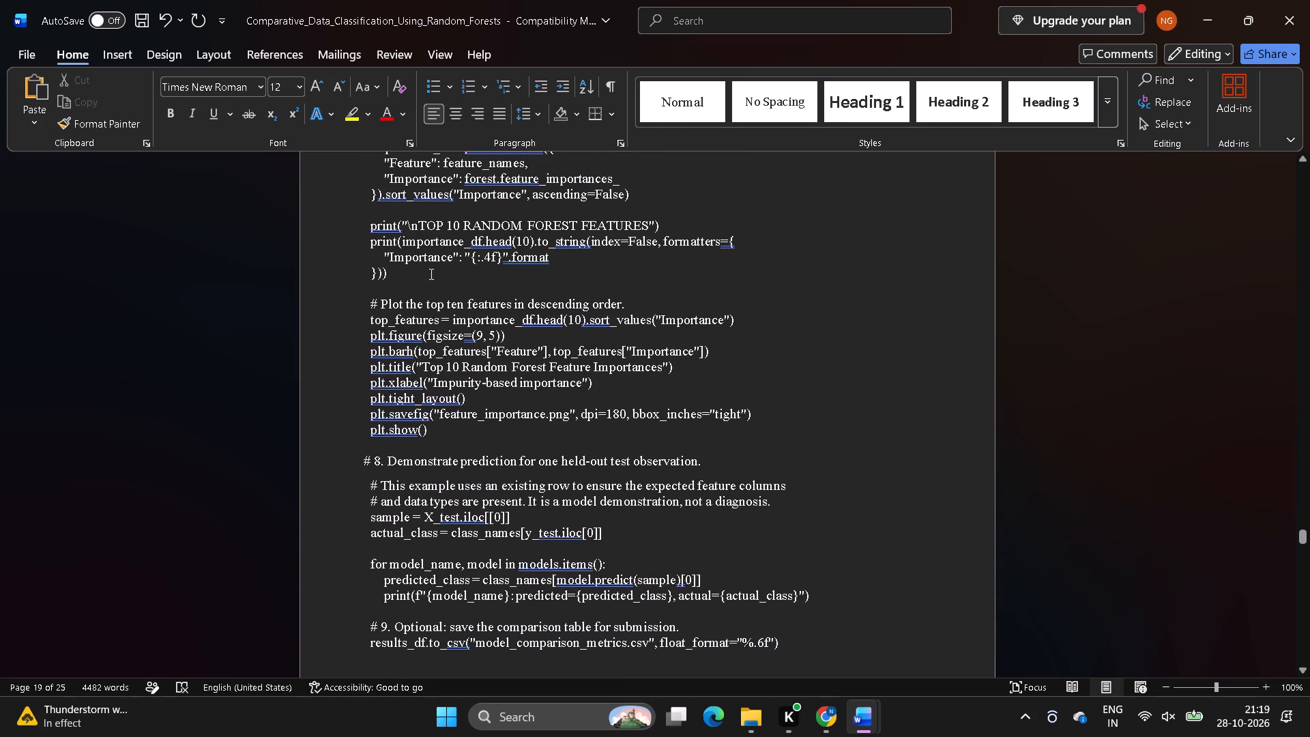
{"action": "scroll", "coordinate": [429, 265], "scroll_direction": "up", "scroll_amount": 1}
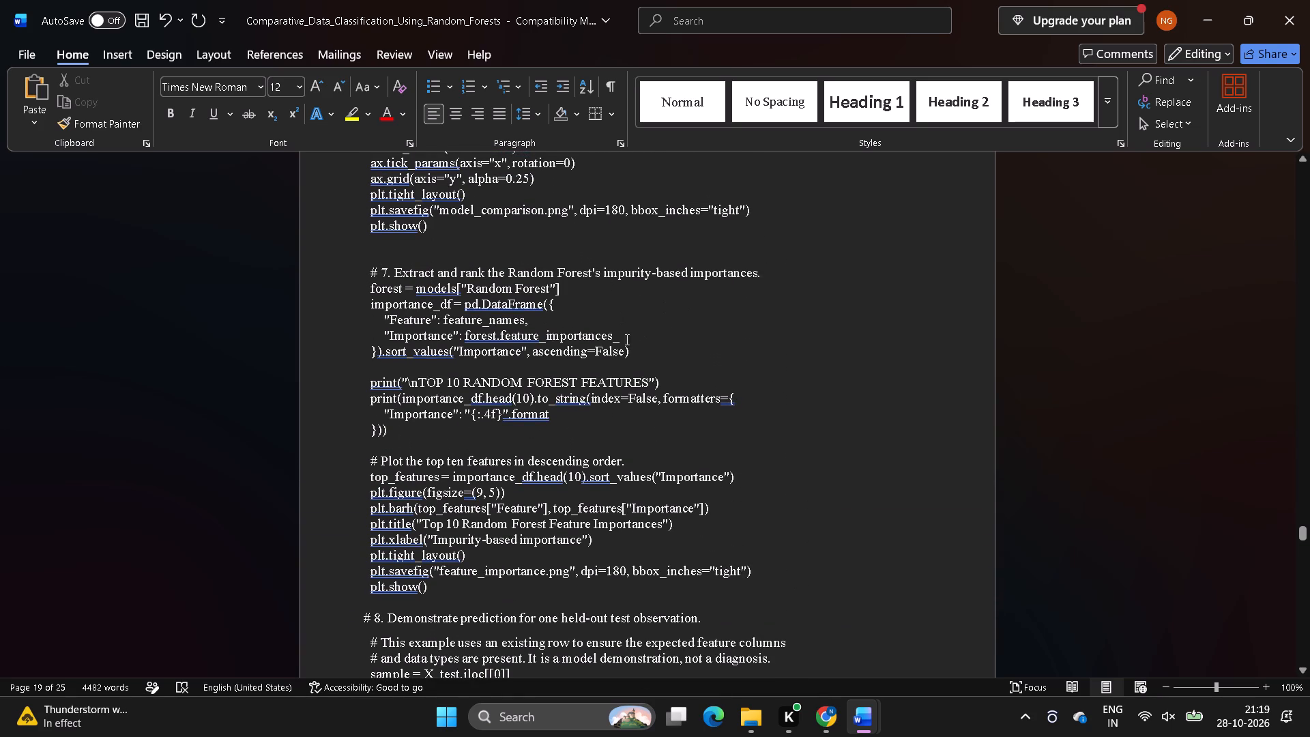
{"action": "scroll", "coordinate": [589, 274], "scroll_direction": "up", "scroll_amount": 1}
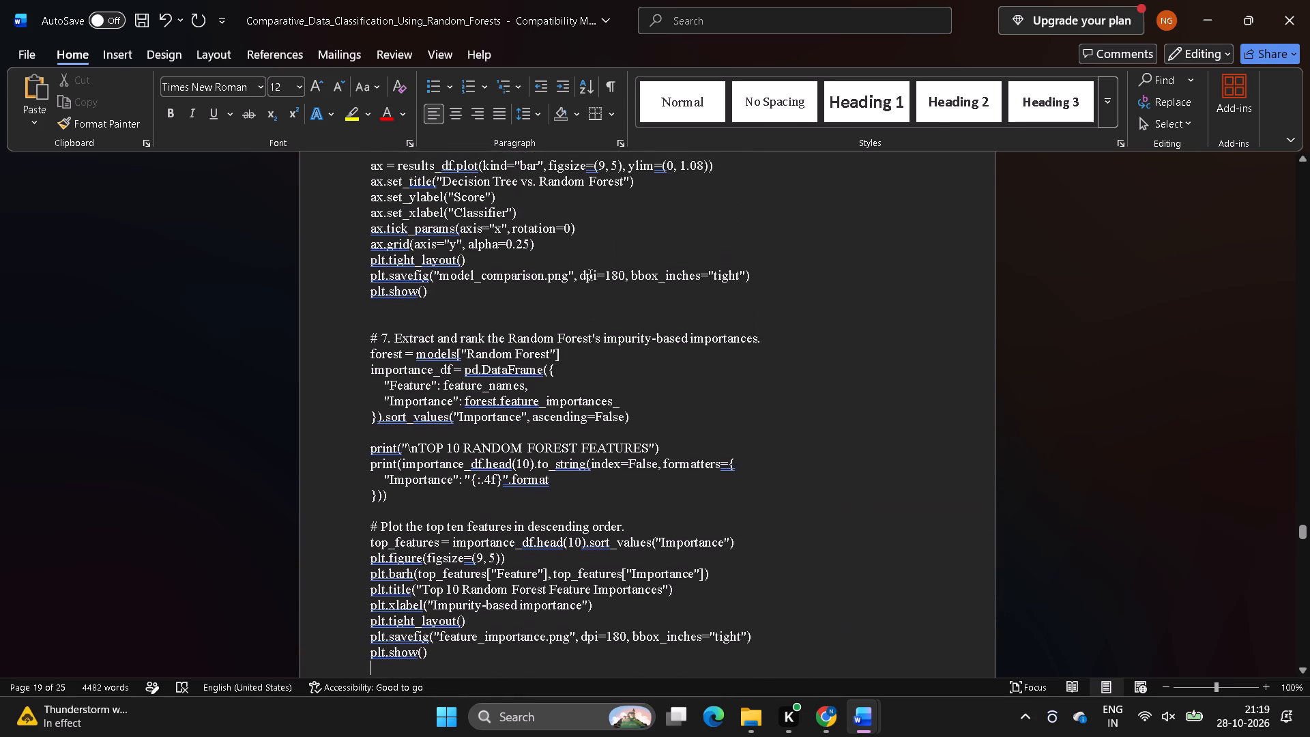
{"action": "scroll", "coordinate": [589, 274], "scroll_direction": "up", "scroll_amount": 2}
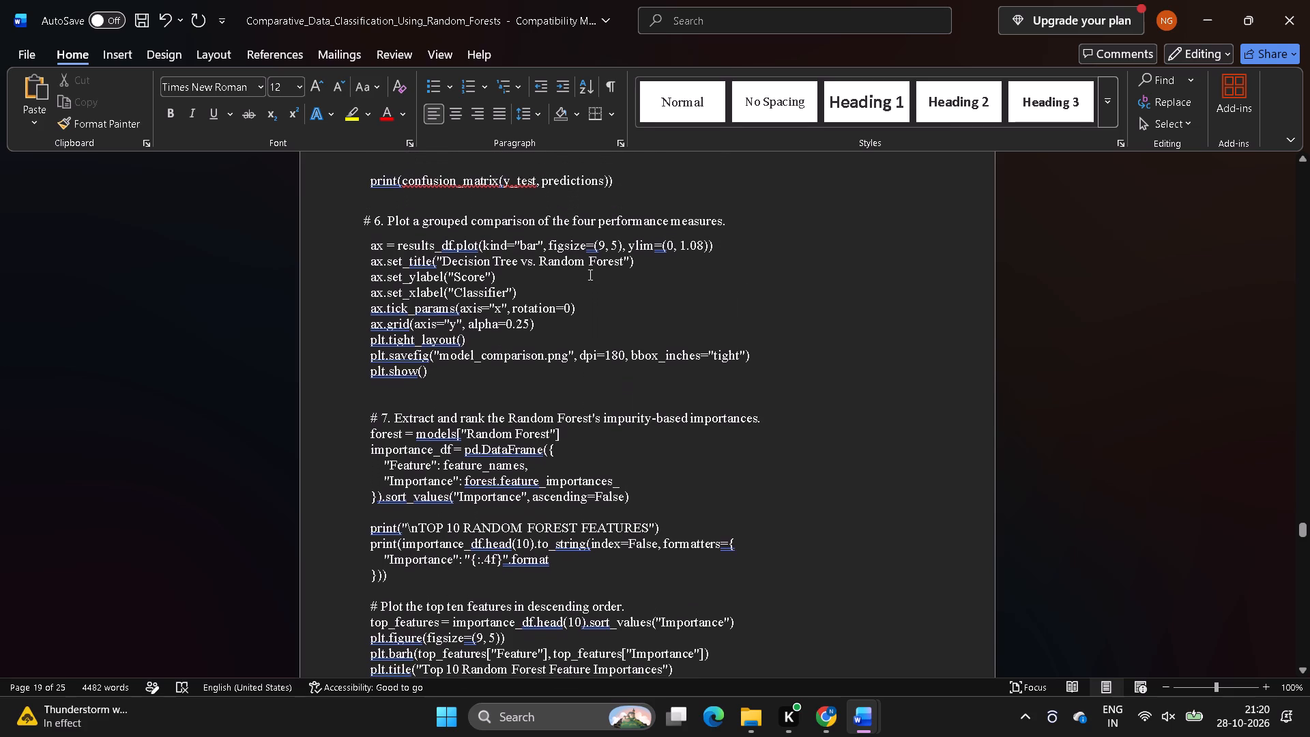
{"action": "scroll", "coordinate": [589, 274], "scroll_direction": "up", "scroll_amount": 4}
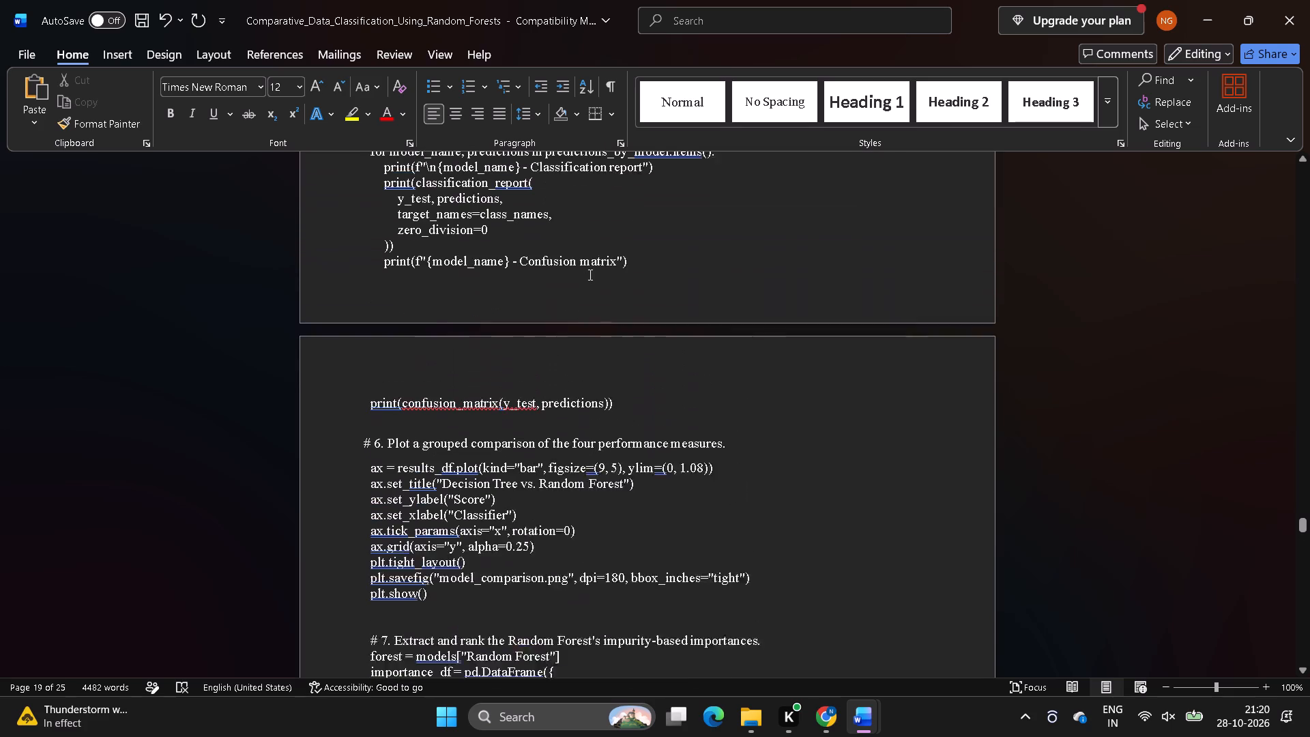
{"action": "scroll", "coordinate": [589, 274], "scroll_direction": "up", "scroll_amount": 4}
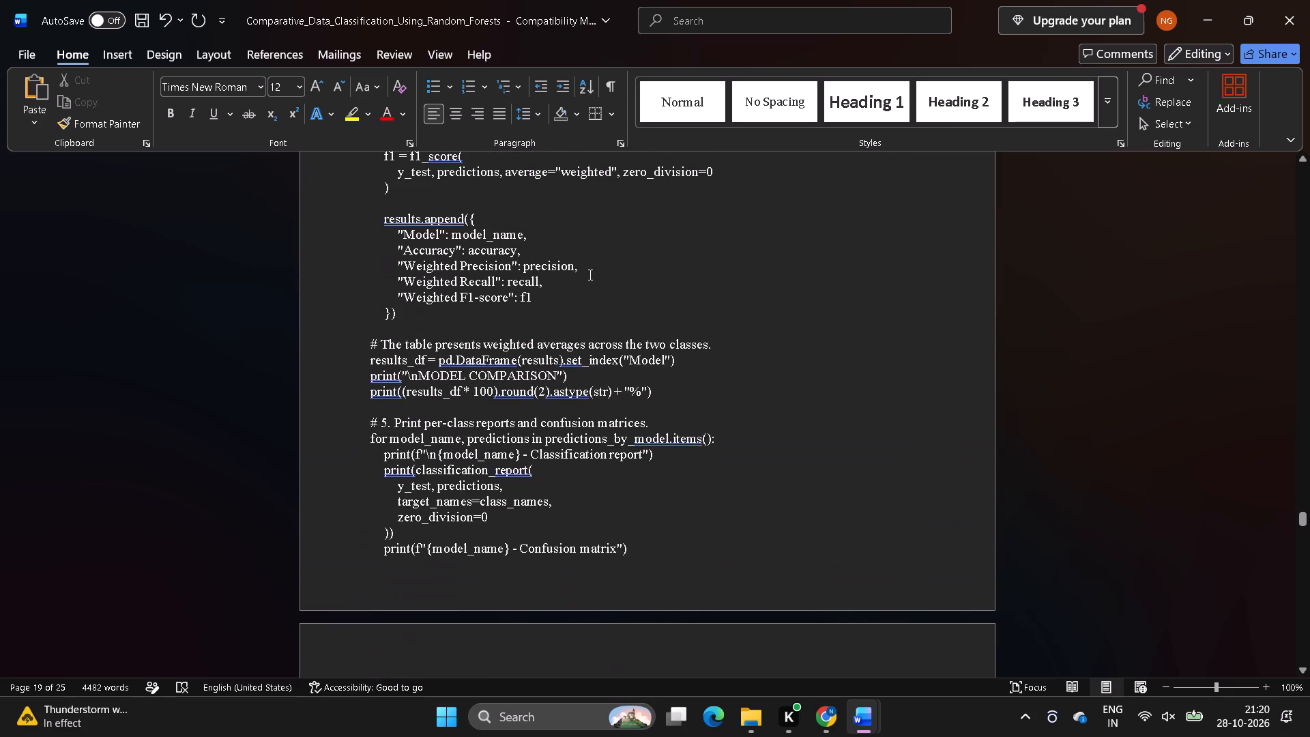
{"action": "scroll", "coordinate": [589, 277], "scroll_direction": "up", "scroll_amount": 1}
{"action": "left_click", "coordinate": [420, 397]}
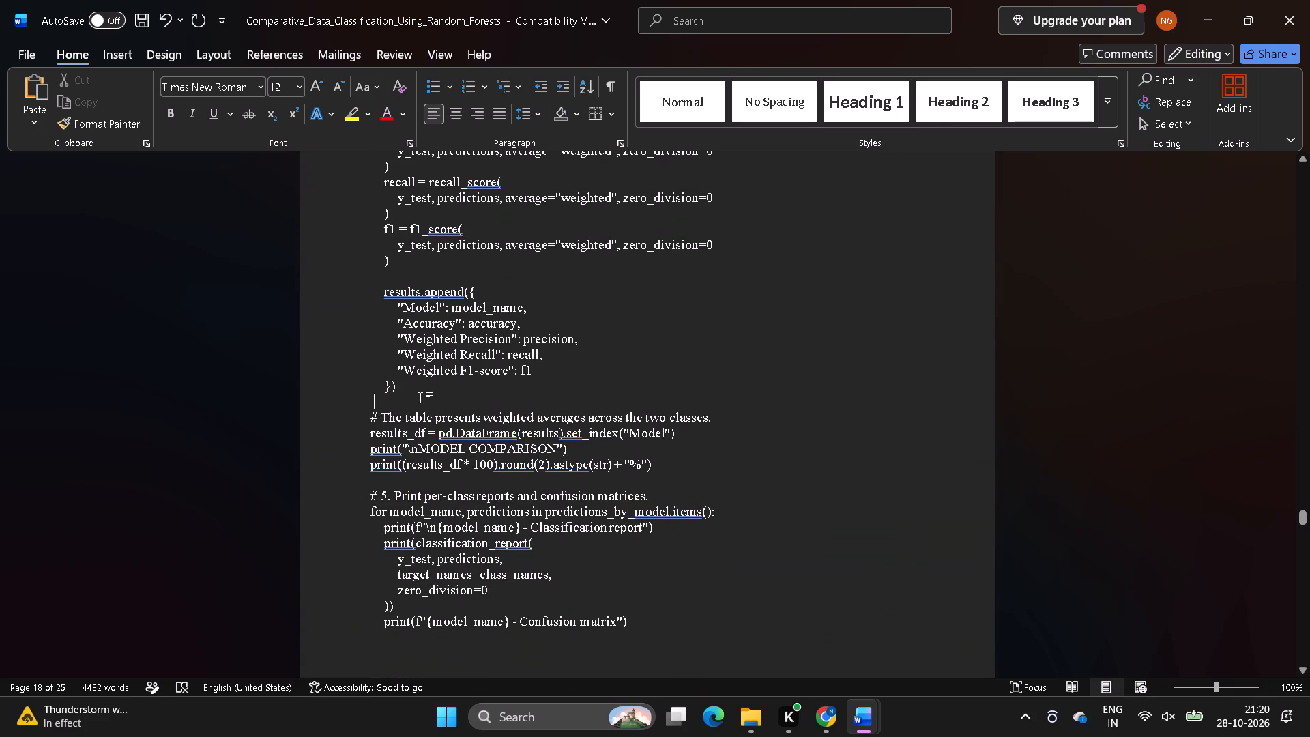
{"action": "key", "text": "Return"}
Add an extra blank line between the closing brace of the models definition and the "# 4. Train both models" comment.
{"action": "scroll", "coordinate": [420, 397], "scroll_direction": "up", "scroll_amount": 1}
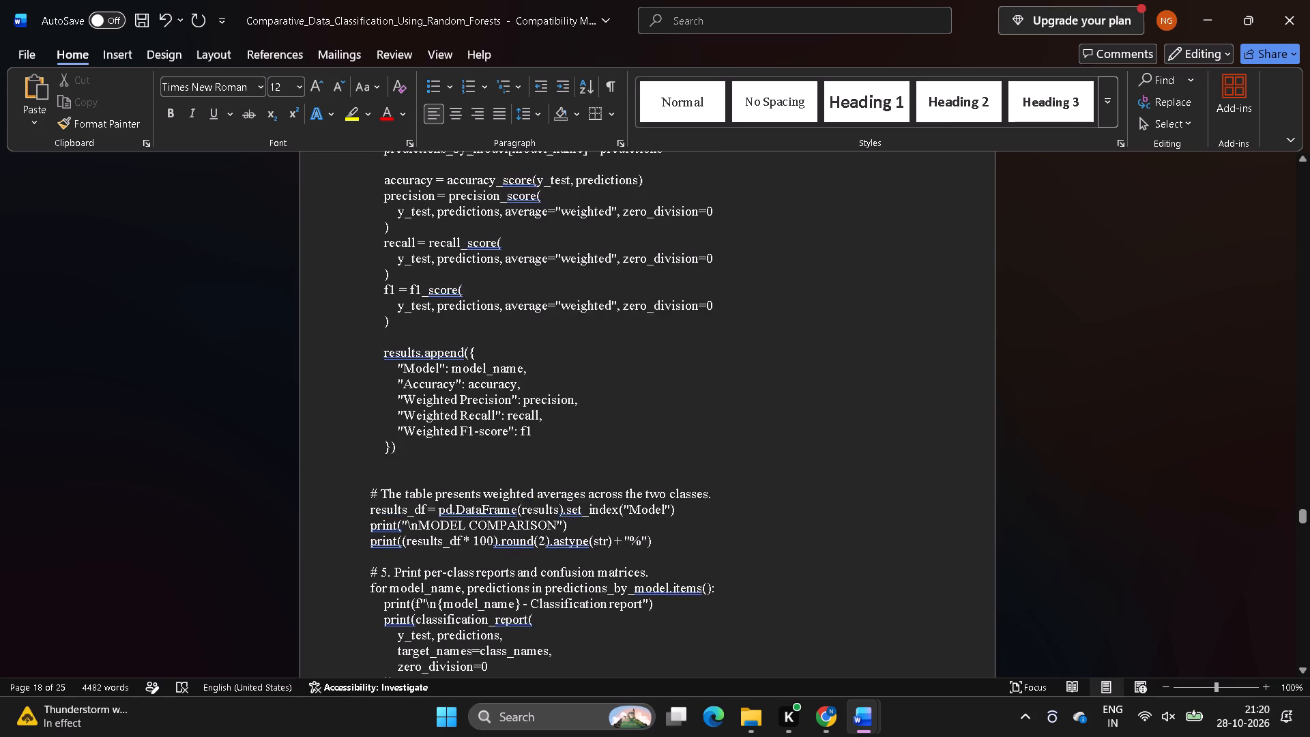
{"action": "scroll", "coordinate": [420, 397], "scroll_direction": "up", "scroll_amount": 2}
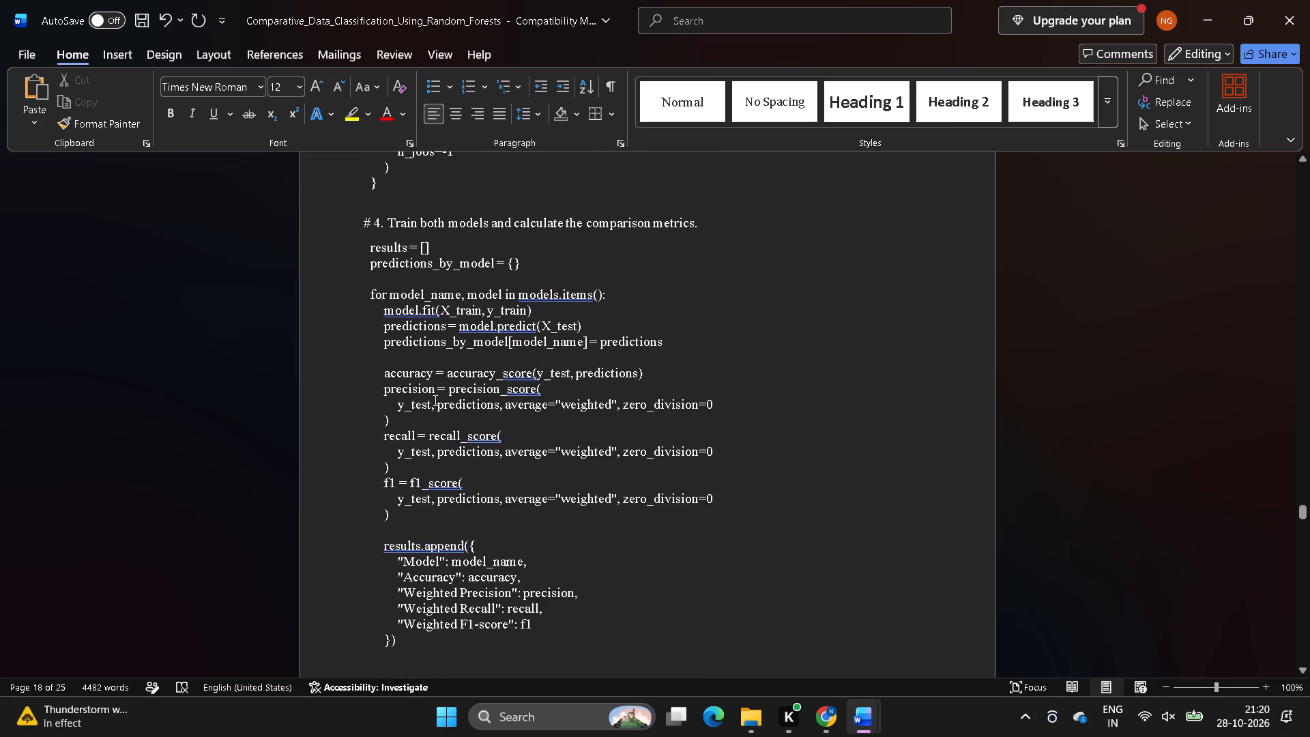
{"action": "scroll", "coordinate": [434, 400], "scroll_direction": "up", "scroll_amount": 1}
{"action": "scroll", "coordinate": [435, 285], "scroll_direction": "up", "scroll_amount": 1}
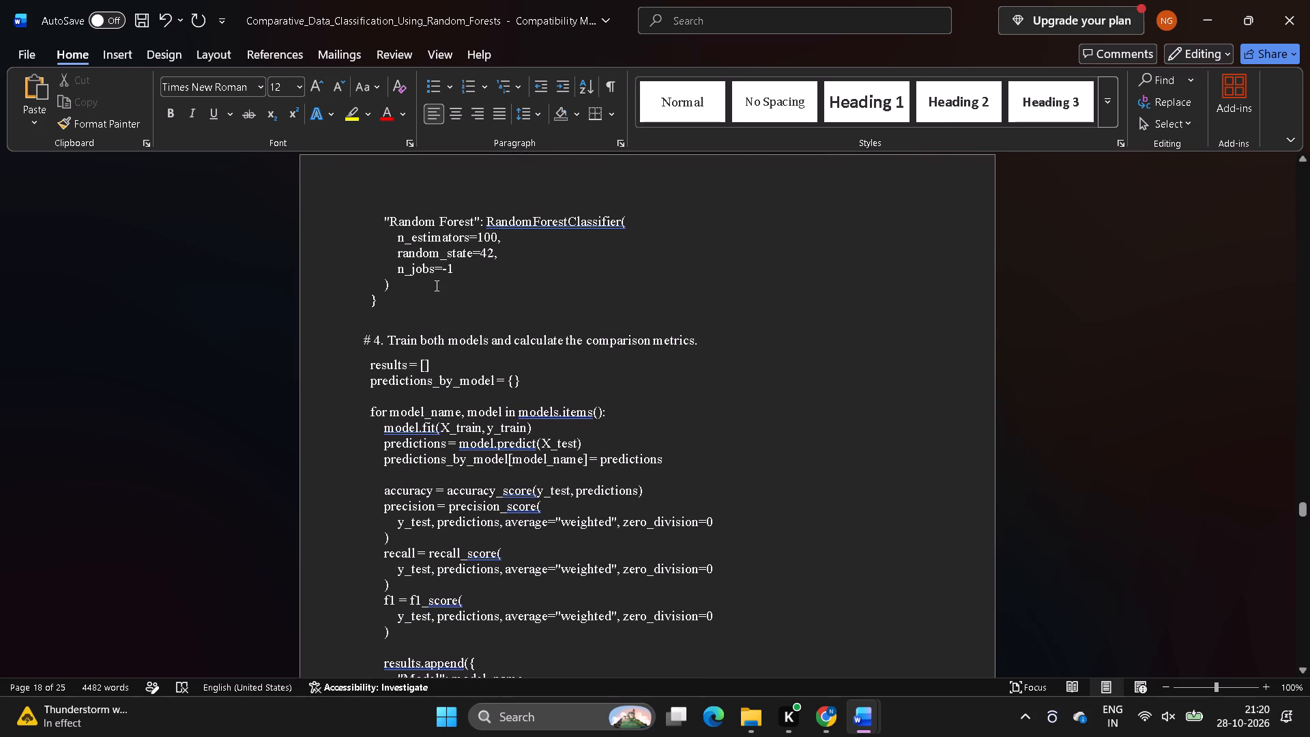
{"action": "left_click", "coordinate": [406, 308]}
{"action": "key", "text": "Return"}
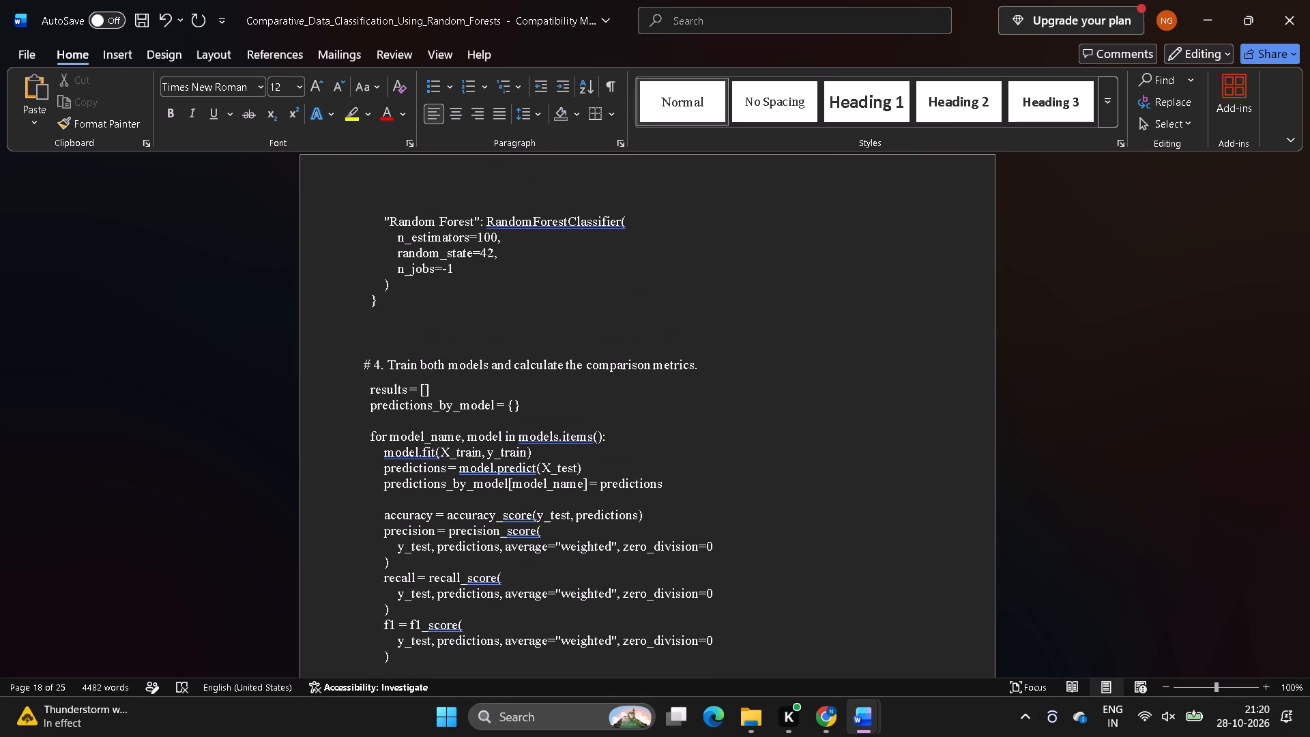
Indent the final print line containing model_comparison_metrics.csv by two spaces so it aligns with the code lines above it.
{"action": "scroll", "coordinate": [406, 308], "scroll_direction": "up", "scroll_amount": 3}
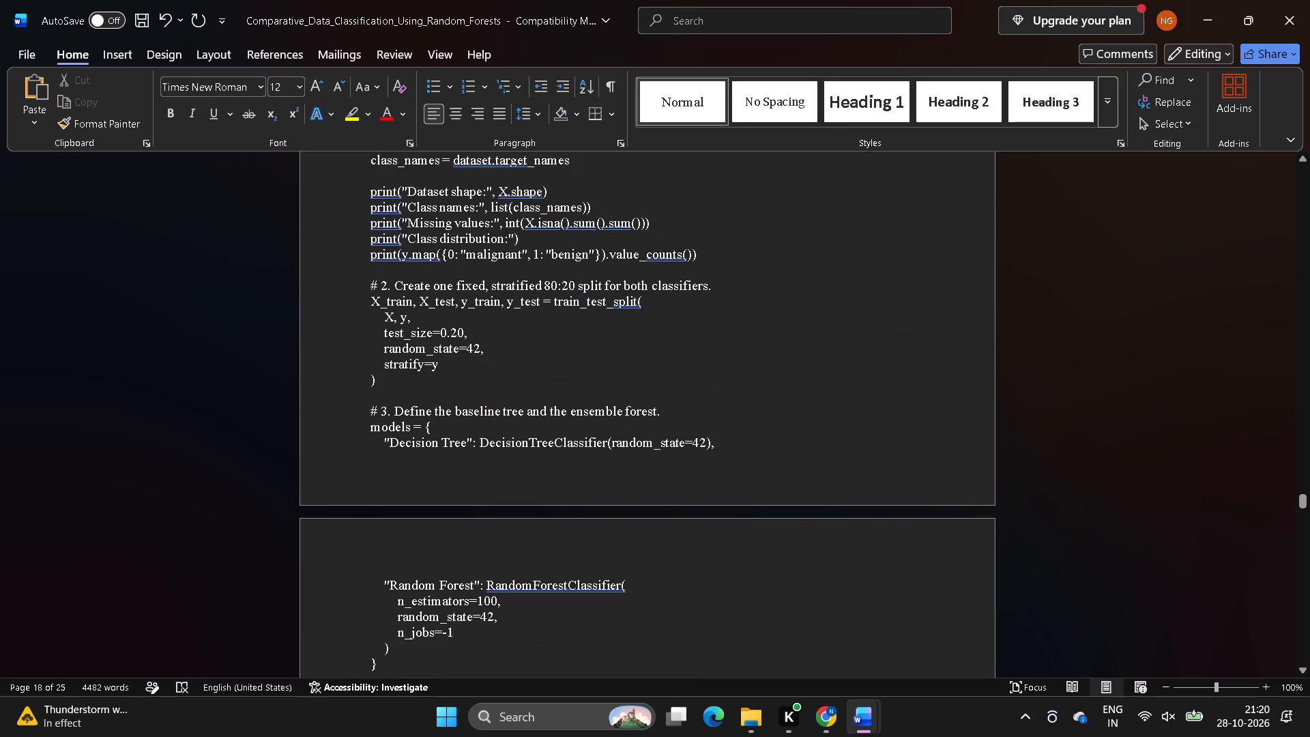
{"action": "scroll", "coordinate": [406, 308], "scroll_direction": "down", "scroll_amount": 1}
{"action": "scroll", "coordinate": [406, 308], "scroll_direction": "up", "scroll_amount": 1}
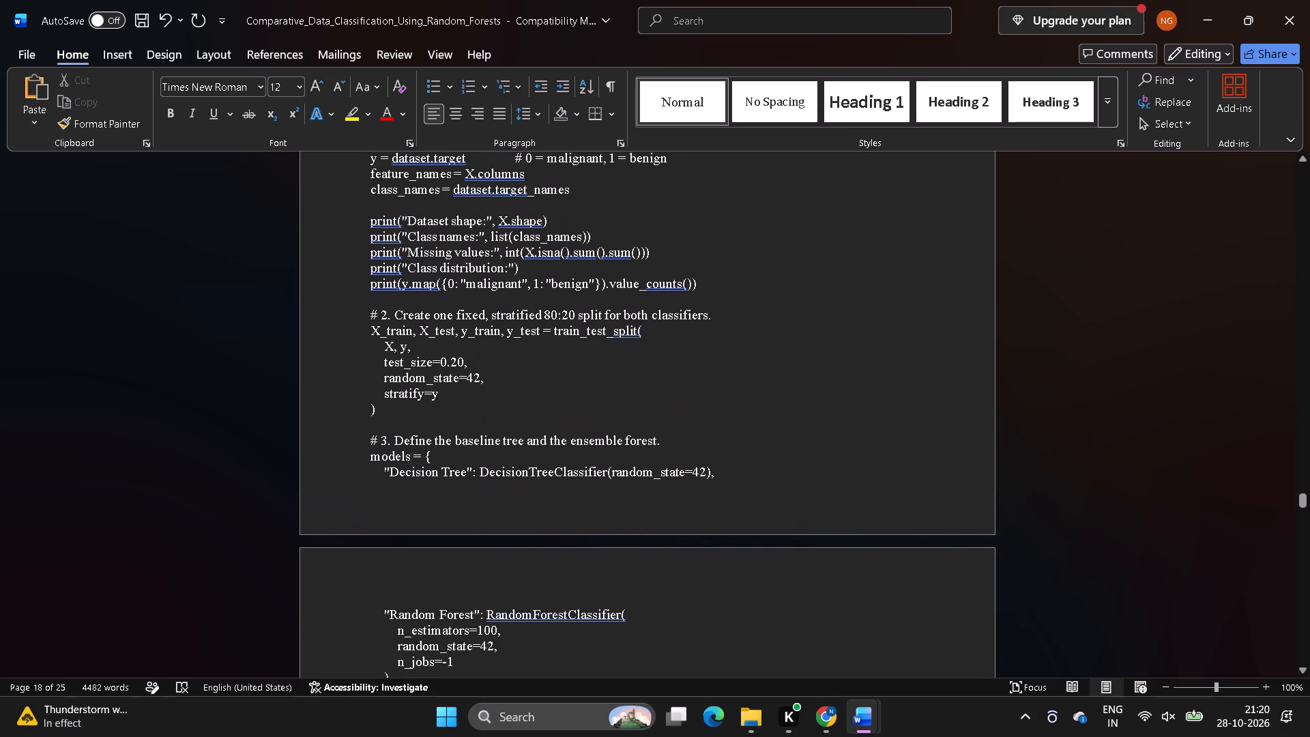
{"action": "scroll", "coordinate": [406, 308], "scroll_direction": "up", "scroll_amount": 3}
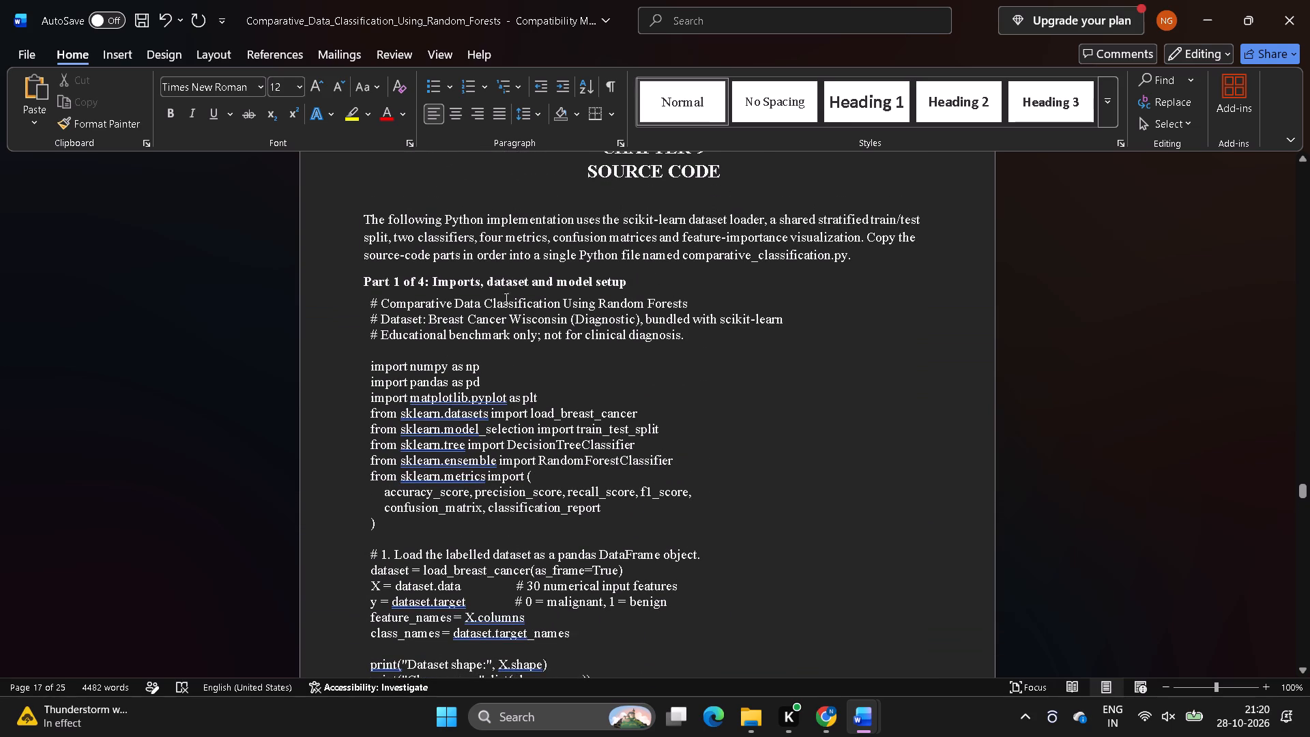
{"action": "scroll", "coordinate": [523, 392], "scroll_direction": "down", "scroll_amount": 6}
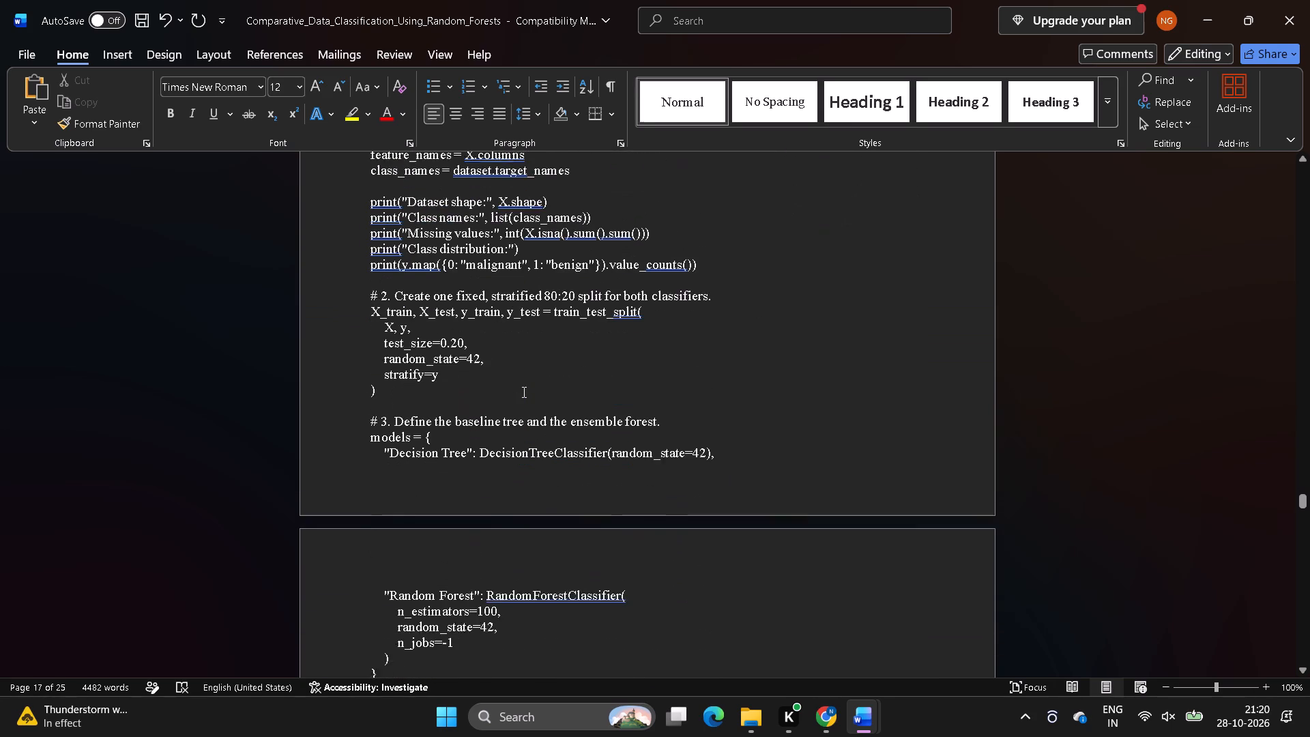
{"action": "scroll", "coordinate": [523, 392], "scroll_direction": "down", "scroll_amount": 6}
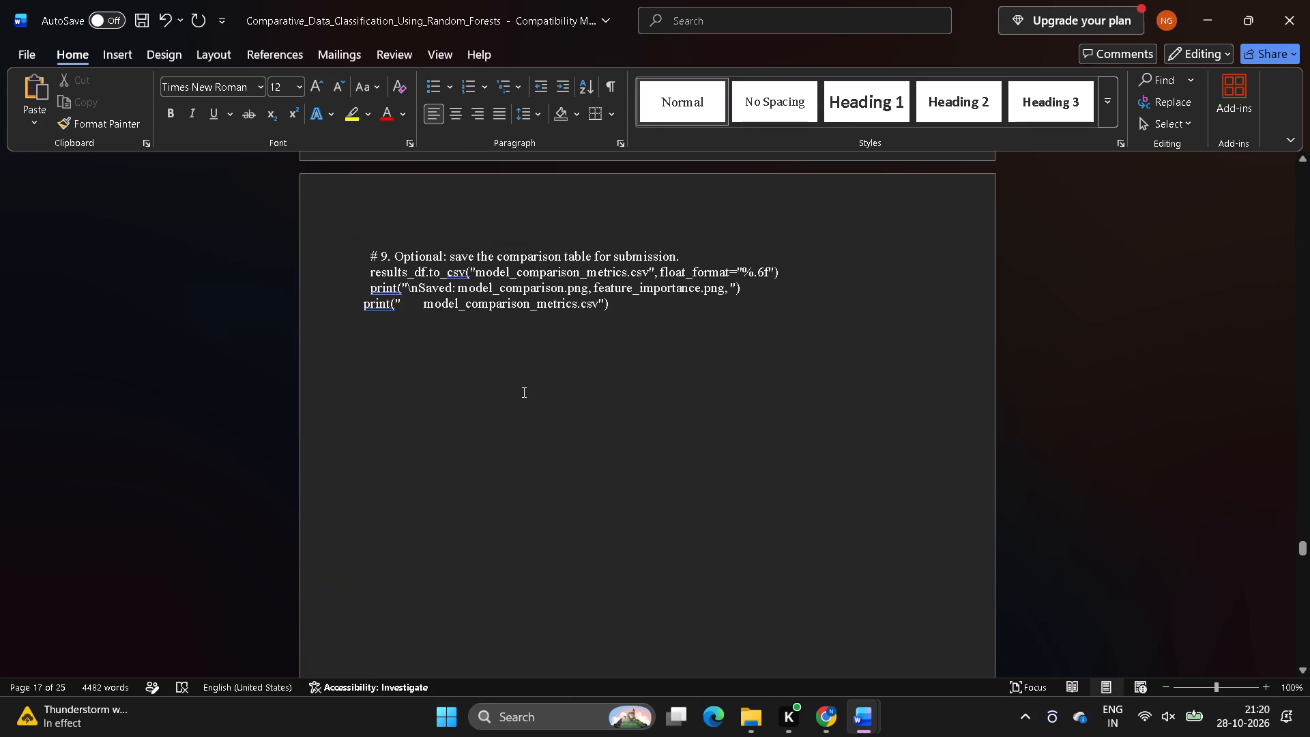
{"action": "left_click", "coordinate": [361, 302]}
{"action": "key", "text": "space"}
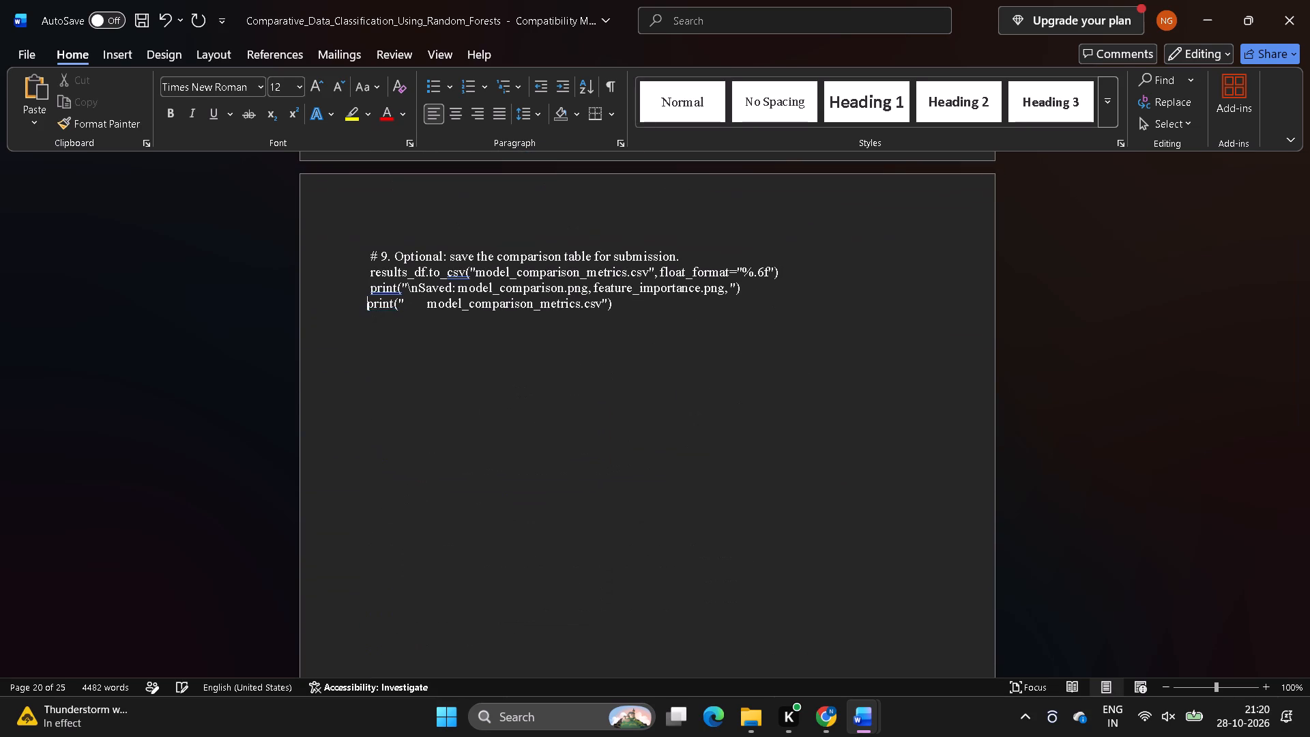
{"action": "key", "text": "space"}
{"action": "left_click", "coordinate": [422, 395]}
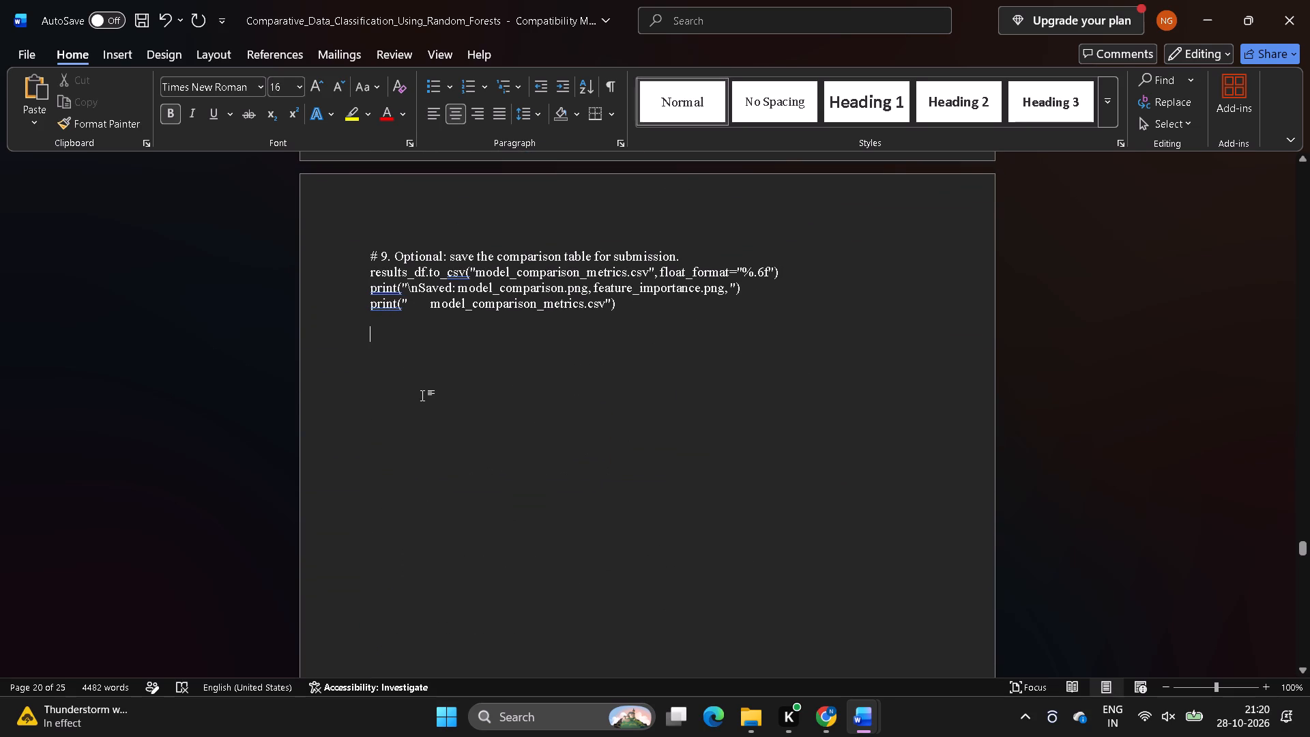
Check the pages around the end of the source code and save the document.
{"action": "scroll", "coordinate": [422, 395], "scroll_direction": "down", "scroll_amount": 8}
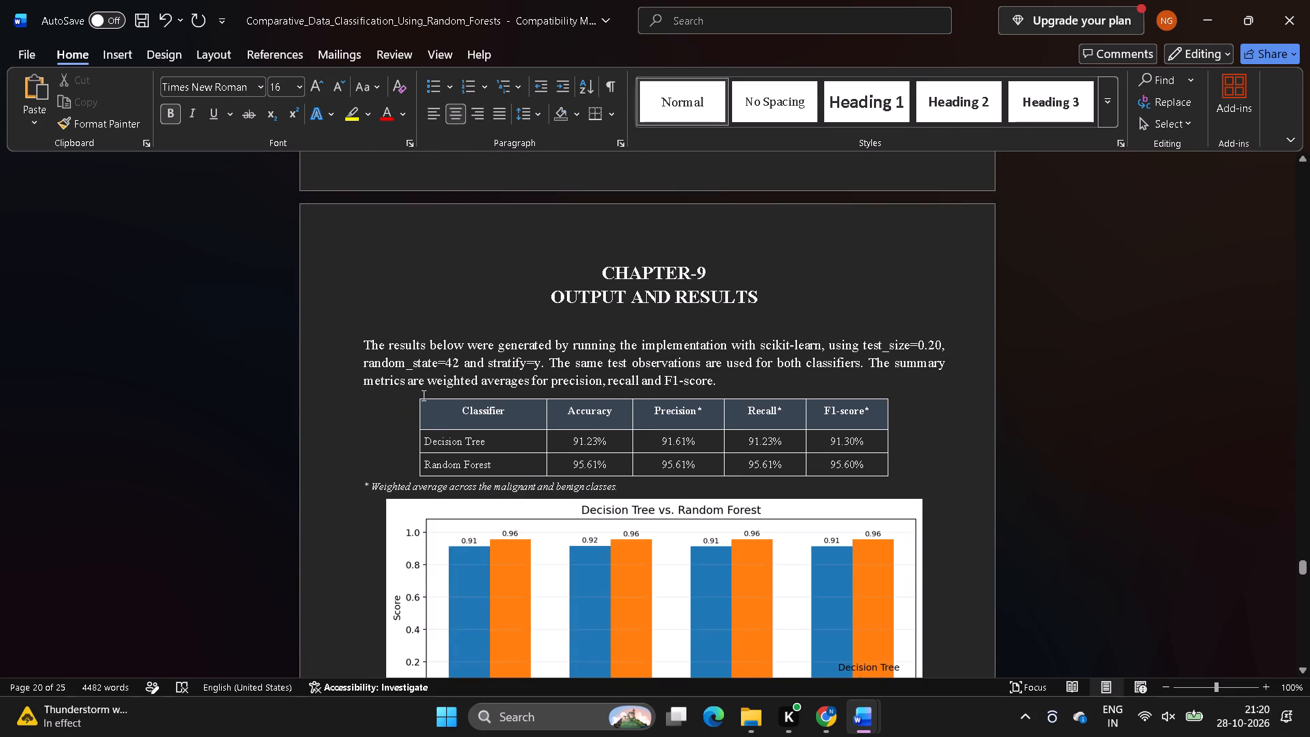
{"action": "scroll", "coordinate": [422, 395], "scroll_direction": "up", "scroll_amount": 7}
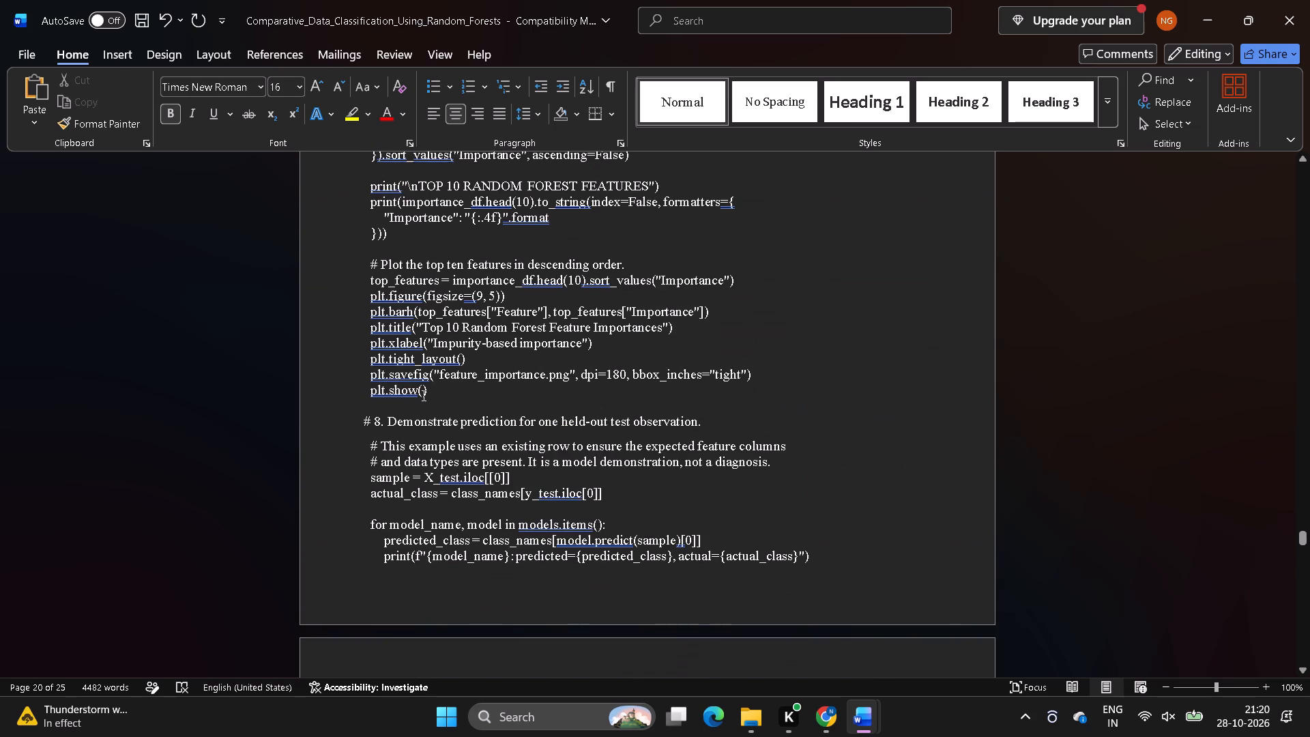
{"action": "key", "text": "ctrl+s"}
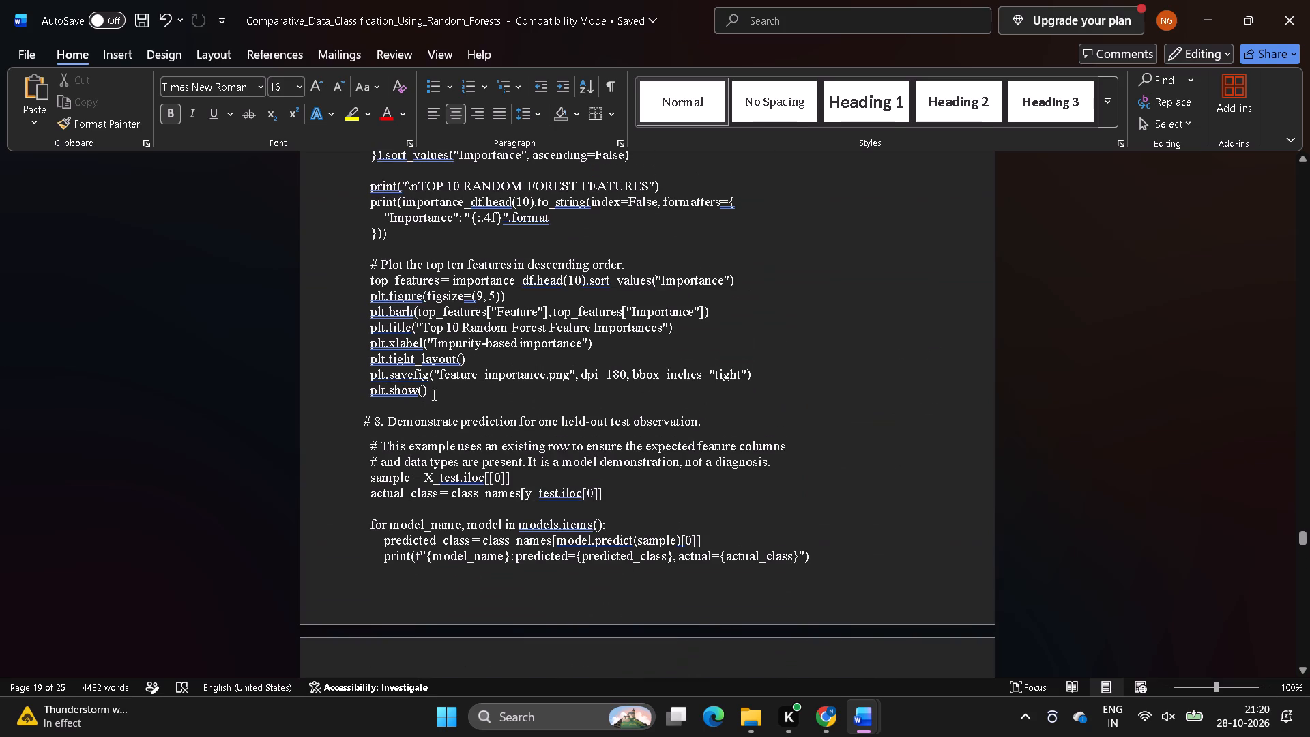
Review the earlier pages of the report back to the title page, and examine the declaration page with its student list.
{"action": "scroll", "coordinate": [551, 357], "scroll_direction": "up", "scroll_amount": 16}
{"action": "scroll", "coordinate": [551, 357], "scroll_direction": "up", "scroll_amount": 5}
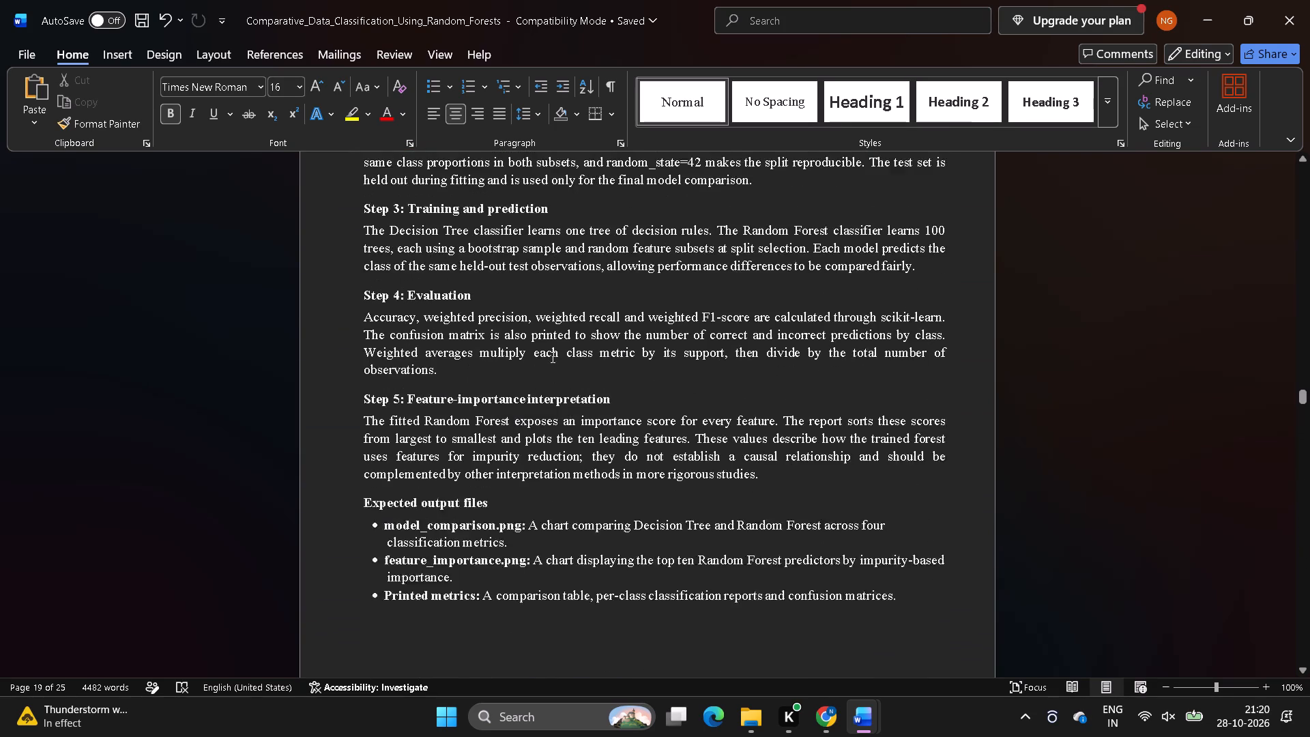
{"action": "scroll", "coordinate": [551, 357], "scroll_direction": "up", "scroll_amount": 17}
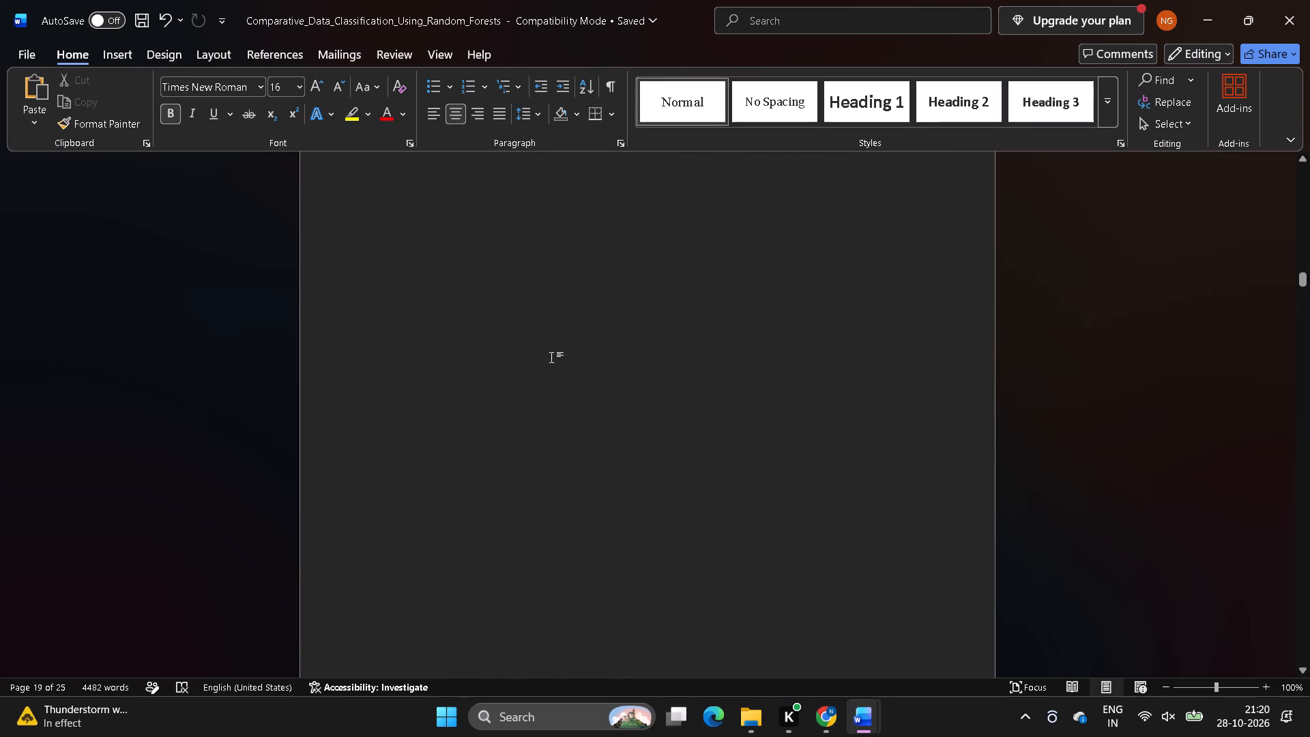
{"action": "scroll", "coordinate": [551, 357], "scroll_direction": "up", "scroll_amount": 13}
{"action": "scroll", "coordinate": [551, 357], "scroll_direction": "down", "scroll_amount": 3}
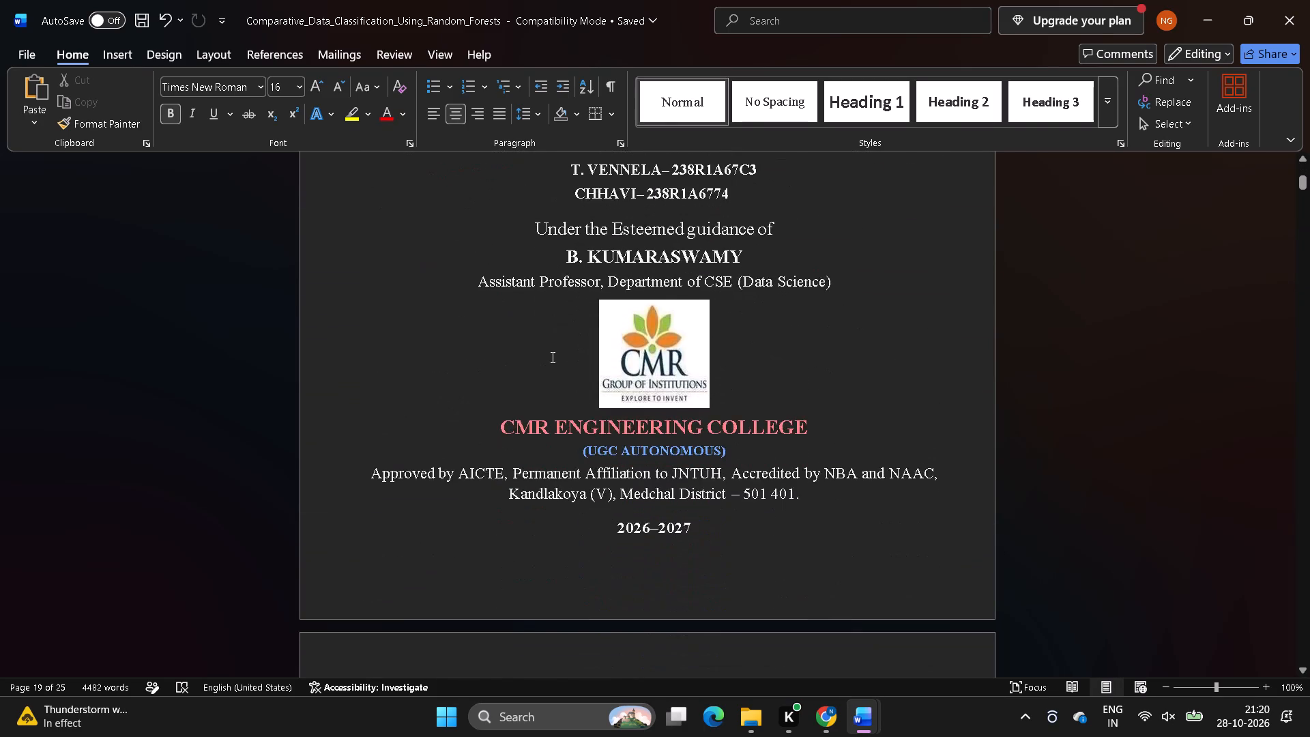
{"action": "scroll", "coordinate": [551, 357], "scroll_direction": "down", "scroll_amount": 9}
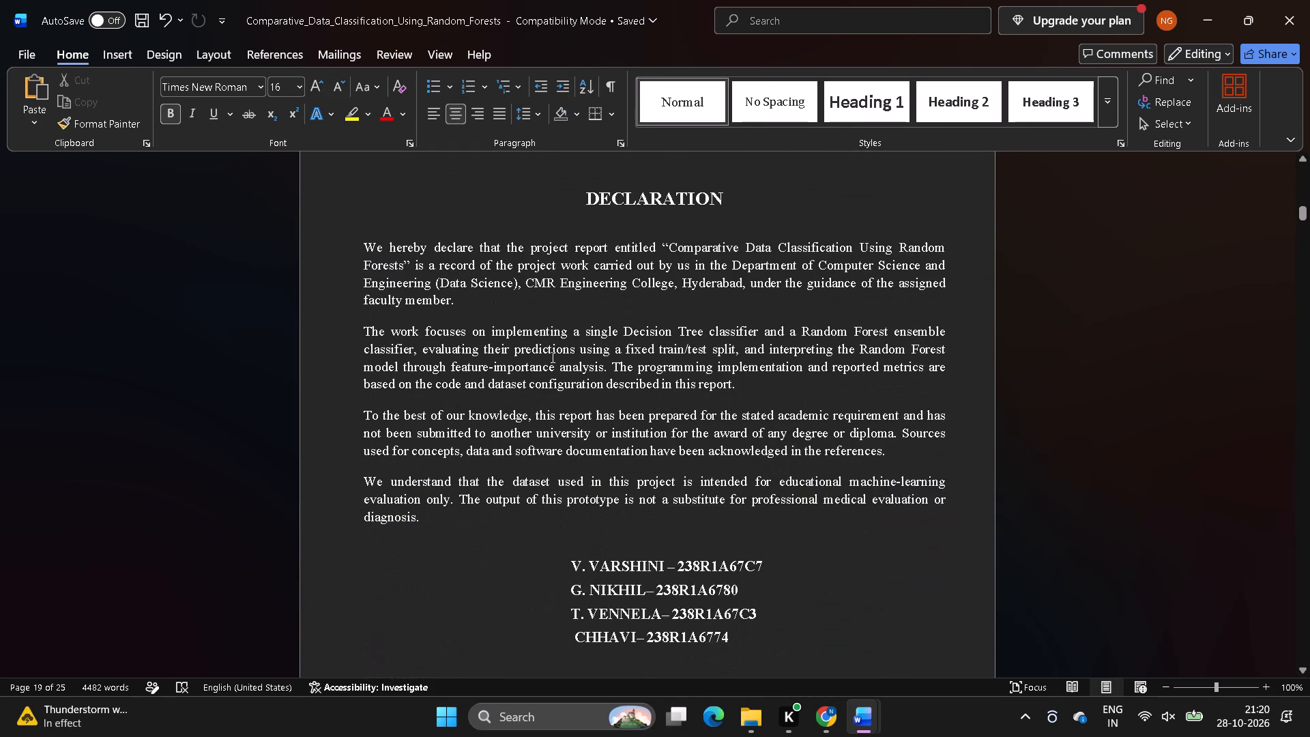
{"action": "scroll", "coordinate": [551, 357], "scroll_direction": "down", "scroll_amount": 3}
{"action": "scroll", "coordinate": [551, 357], "scroll_direction": "up", "scroll_amount": 2}
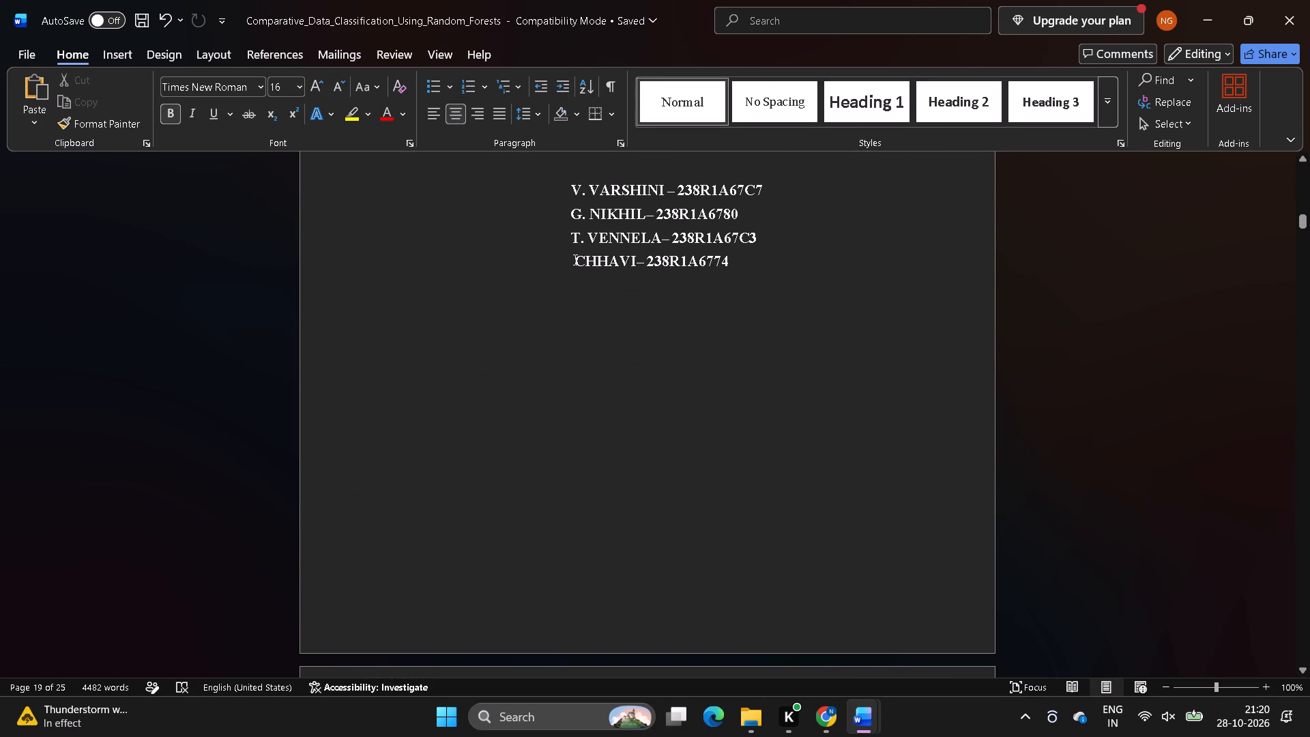
Remove the extra space before the last name in the declaration page's student list so it aligns with the names above.
{"action": "left_click", "coordinate": [574, 261]}
{"action": "key", "text": "BackSpace"}
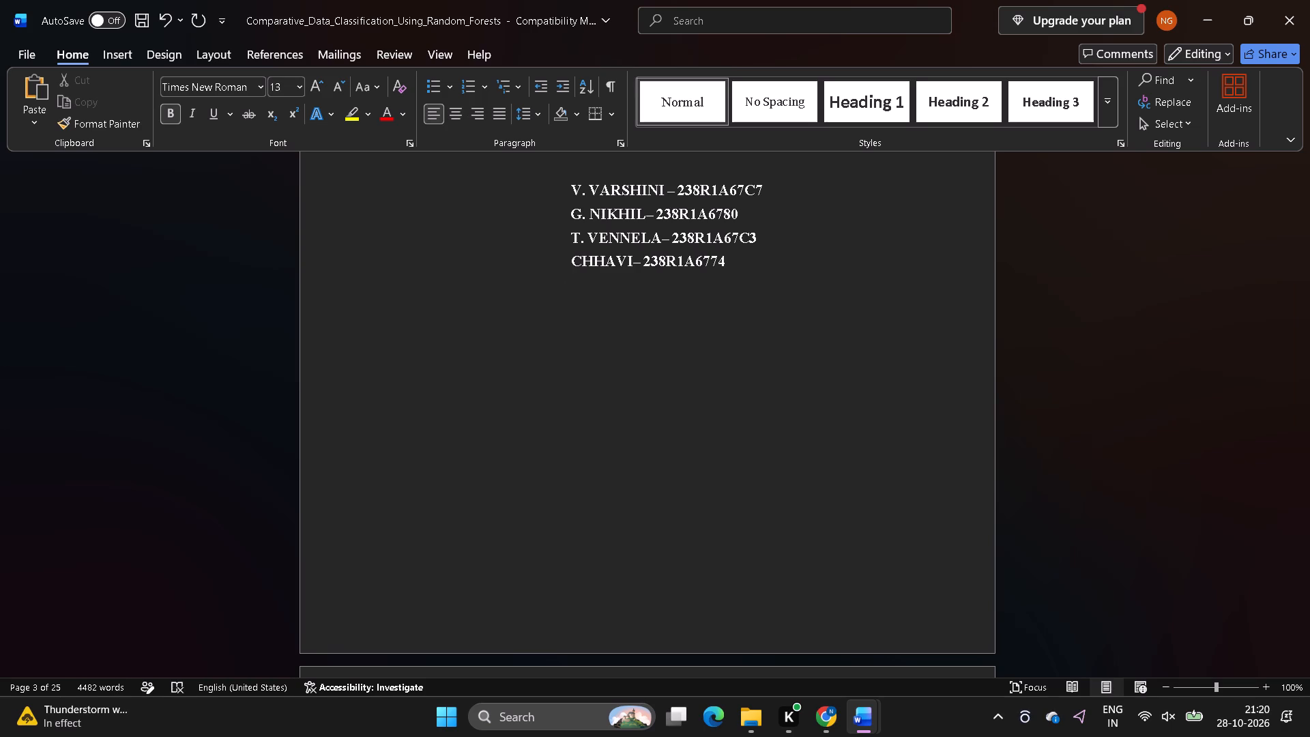
Review the acknowledgment page and its student list, and examine the page numbers listed in the contents table.
{"action": "scroll", "coordinate": [667, 384], "scroll_direction": "down", "scroll_amount": 2}
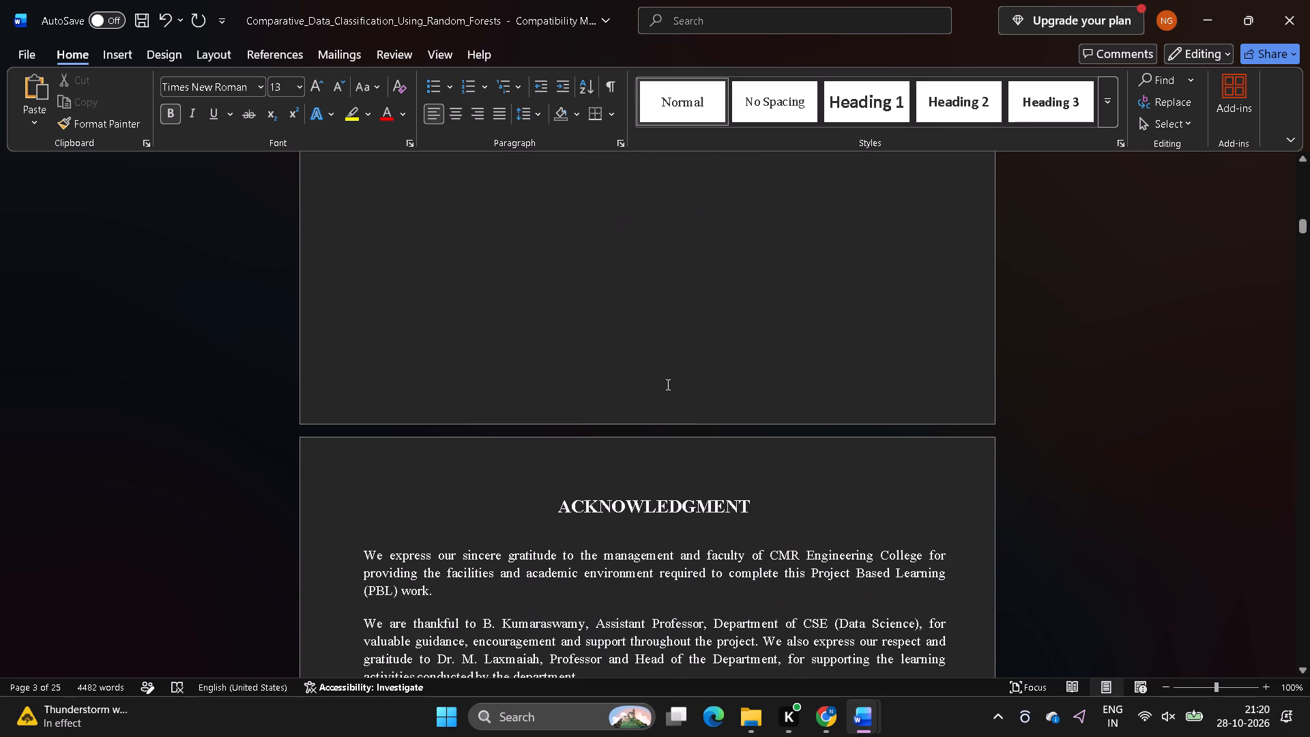
{"action": "scroll", "coordinate": [667, 384], "scroll_direction": "down", "scroll_amount": 6}
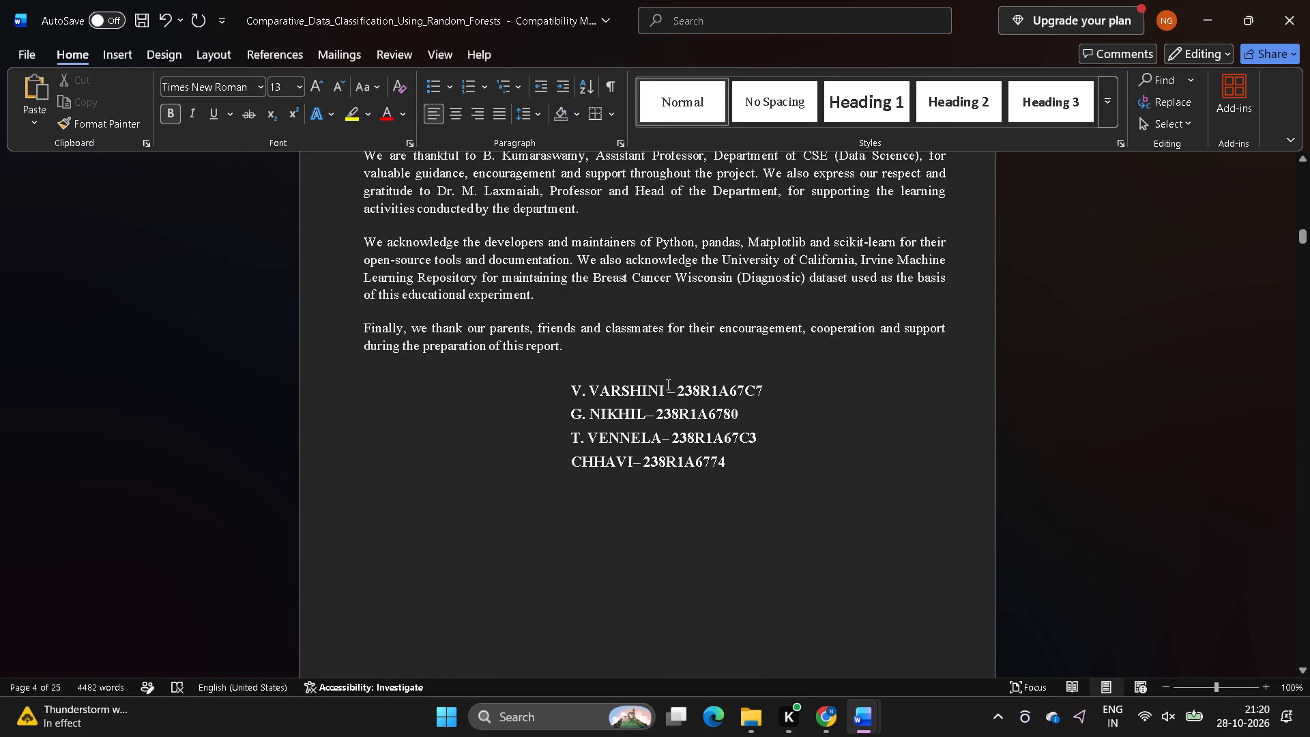
{"action": "scroll", "coordinate": [667, 384], "scroll_direction": "down", "scroll_amount": 5}
{"action": "scroll", "coordinate": [667, 384], "scroll_direction": "up", "scroll_amount": 1}
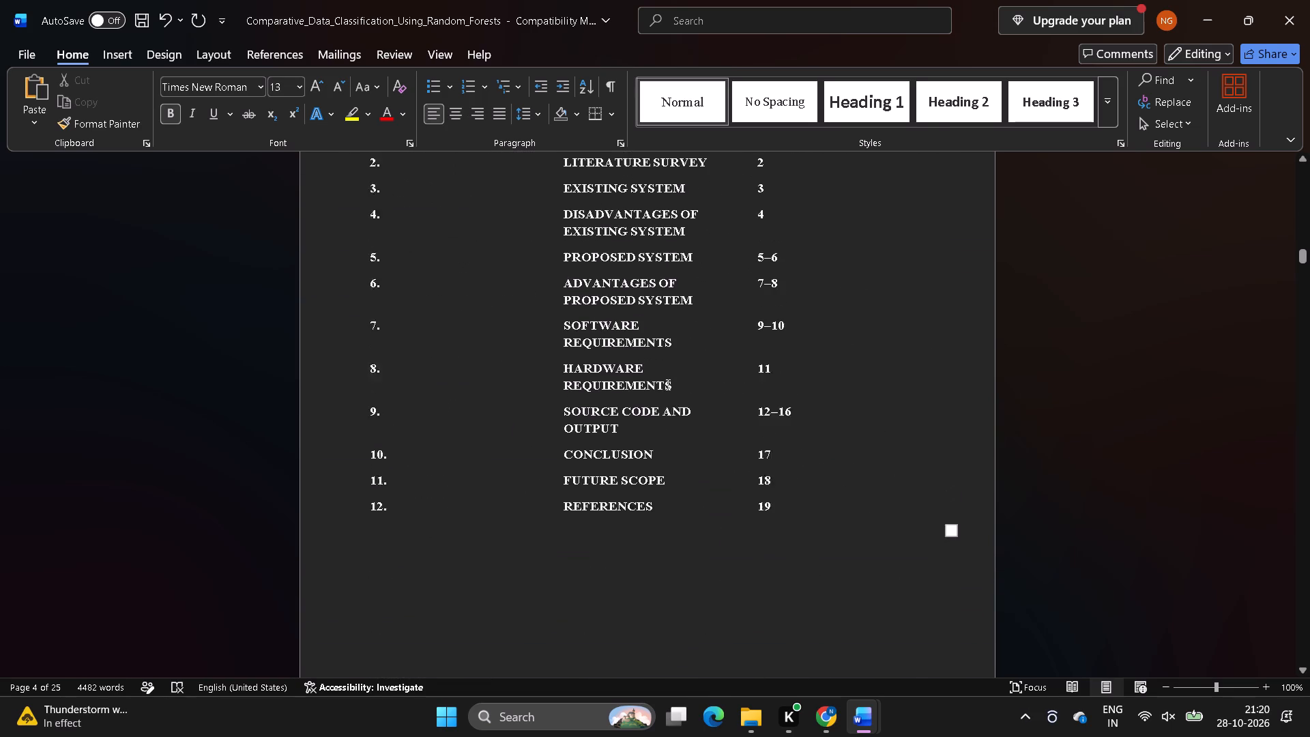
{"action": "scroll", "coordinate": [667, 384], "scroll_direction": "up", "scroll_amount": 1}
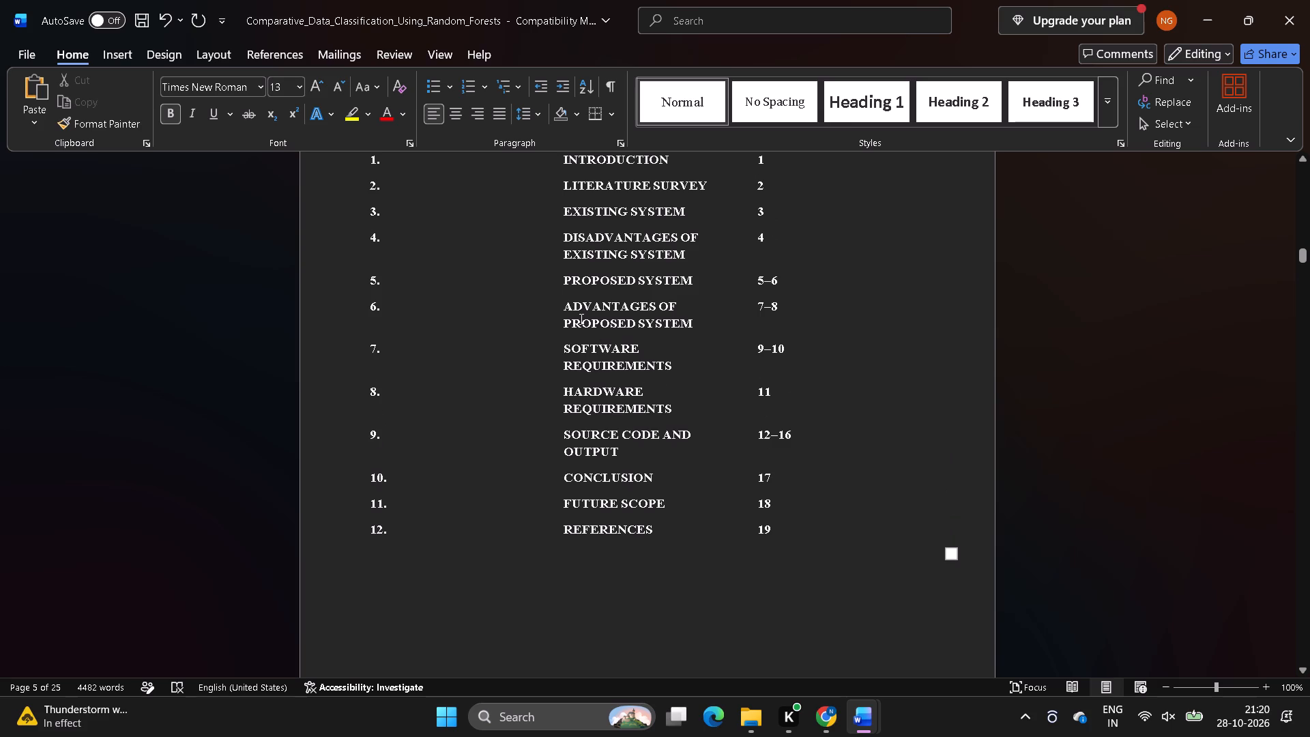
{"action": "scroll", "coordinate": [563, 310], "scroll_direction": "up", "scroll_amount": 1}
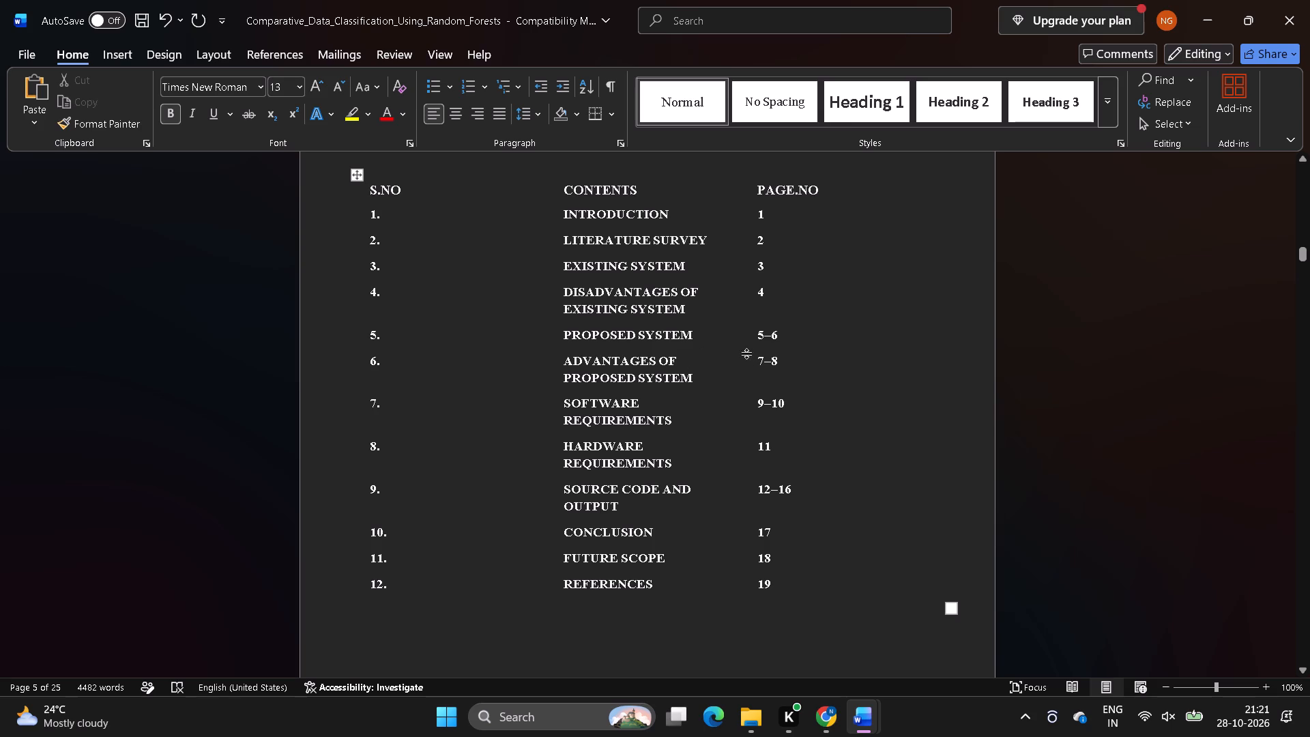
{"action": "left_click", "coordinate": [782, 336]}
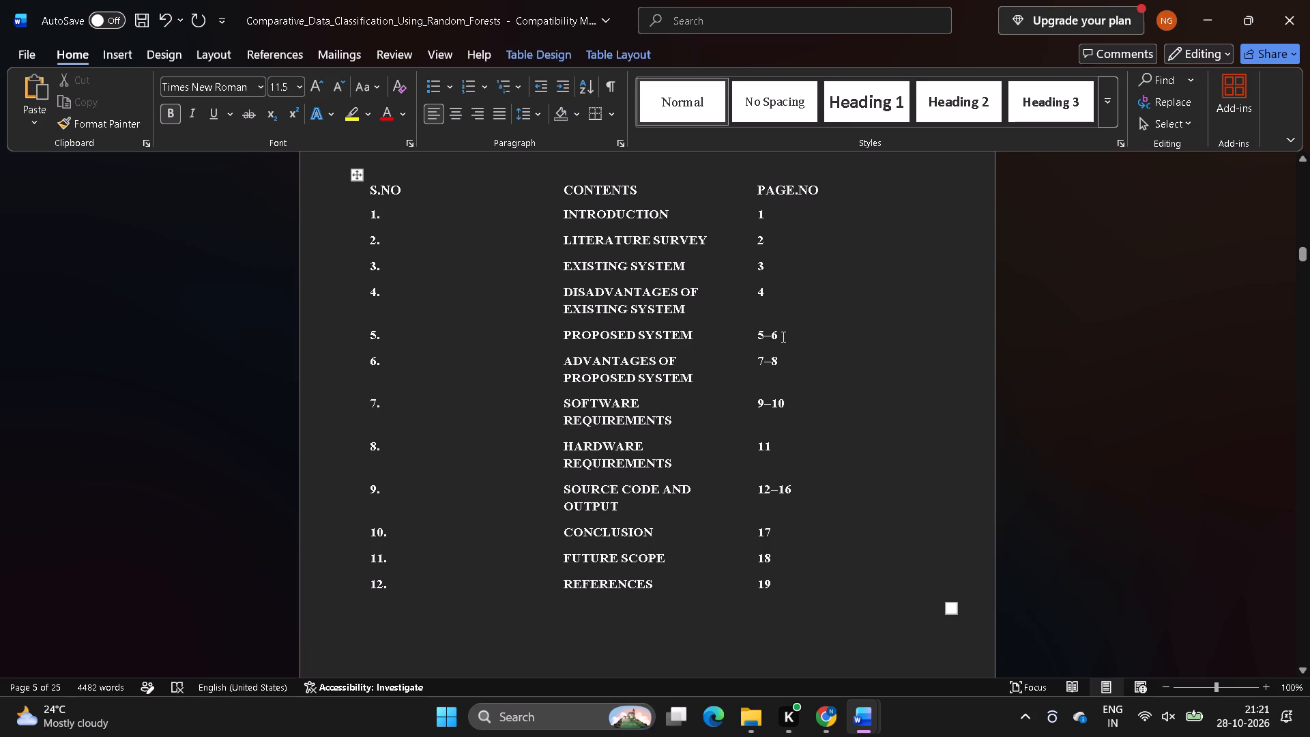
Review the pages from the abstract to Chapter 7, and go back through Chapters 6 and 5 to Chapter 4, checking their page extents.
{"action": "scroll", "coordinate": [782, 336], "scroll_direction": "down", "scroll_amount": 5}
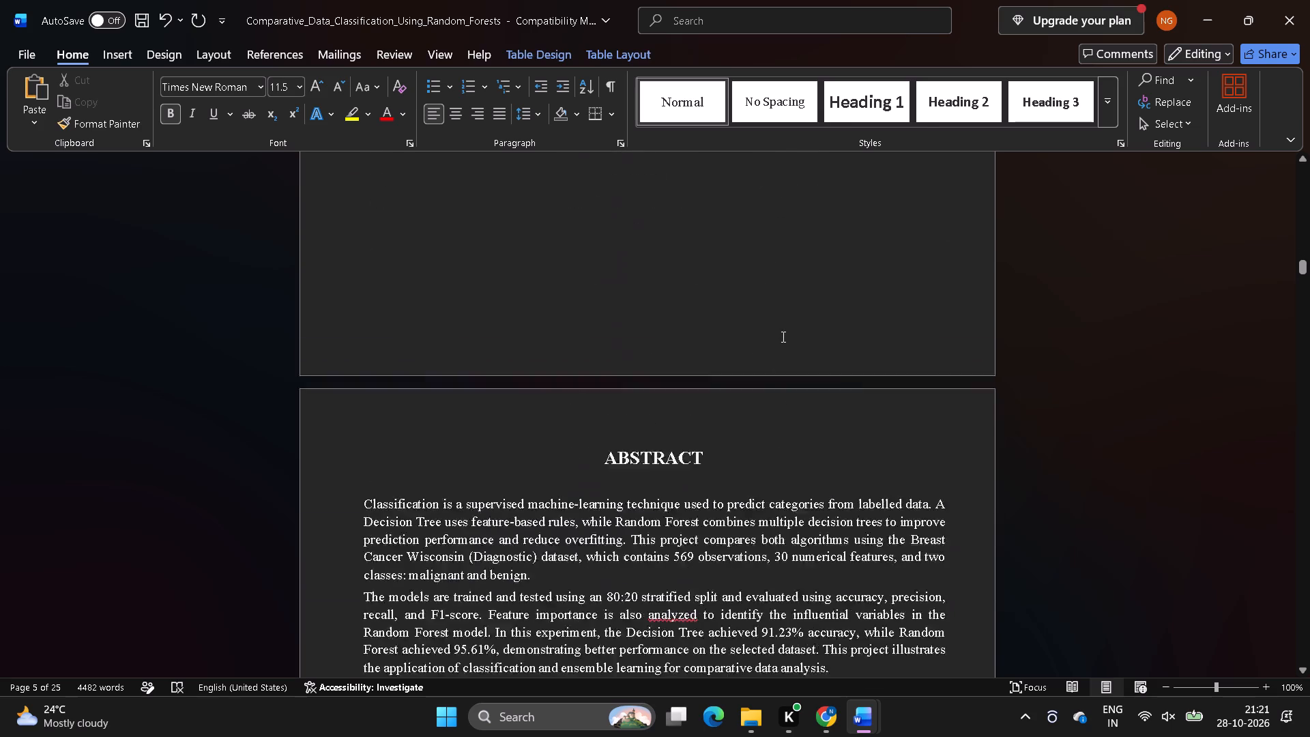
{"action": "scroll", "coordinate": [782, 336], "scroll_direction": "down", "scroll_amount": 16}
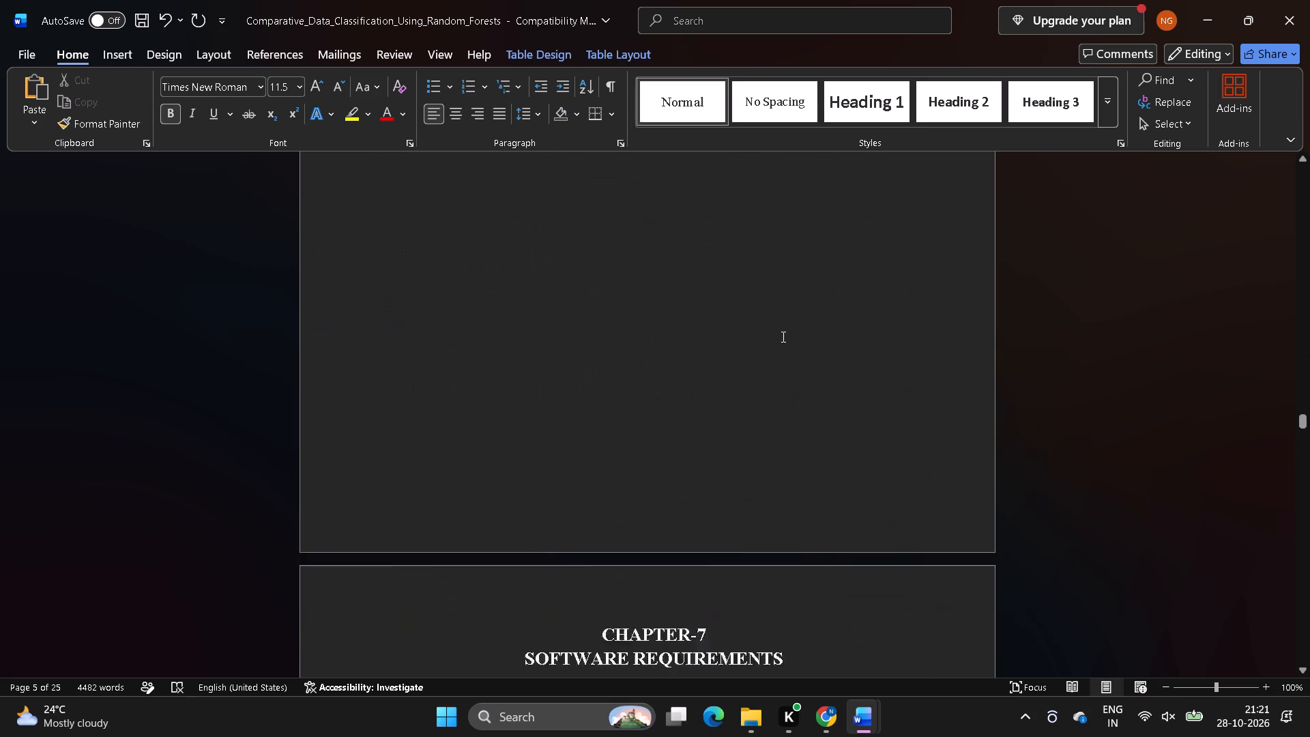
{"action": "scroll", "coordinate": [782, 336], "scroll_direction": "down", "scroll_amount": 1}
{"action": "scroll", "coordinate": [782, 336], "scroll_direction": "up", "scroll_amount": 2}
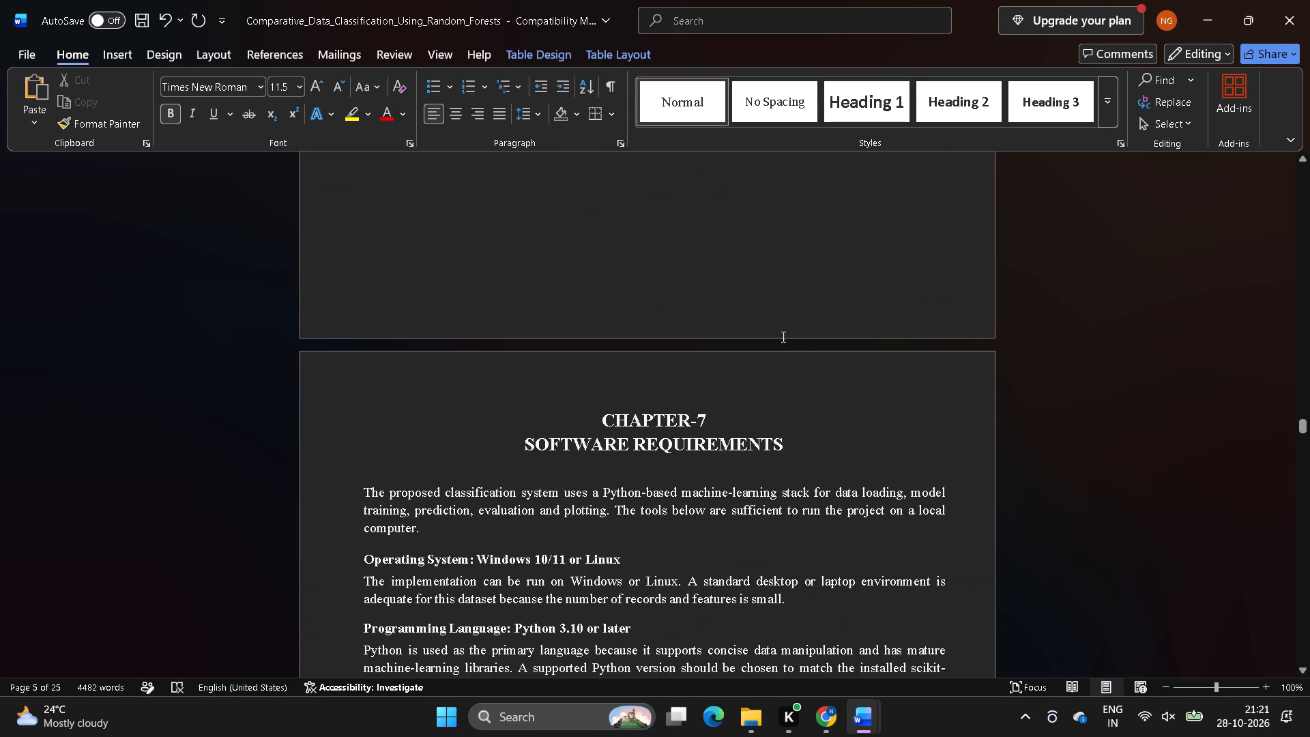
{"action": "scroll", "coordinate": [782, 336], "scroll_direction": "up", "scroll_amount": 1}
{"action": "scroll", "coordinate": [782, 336], "scroll_direction": "down", "scroll_amount": 5}
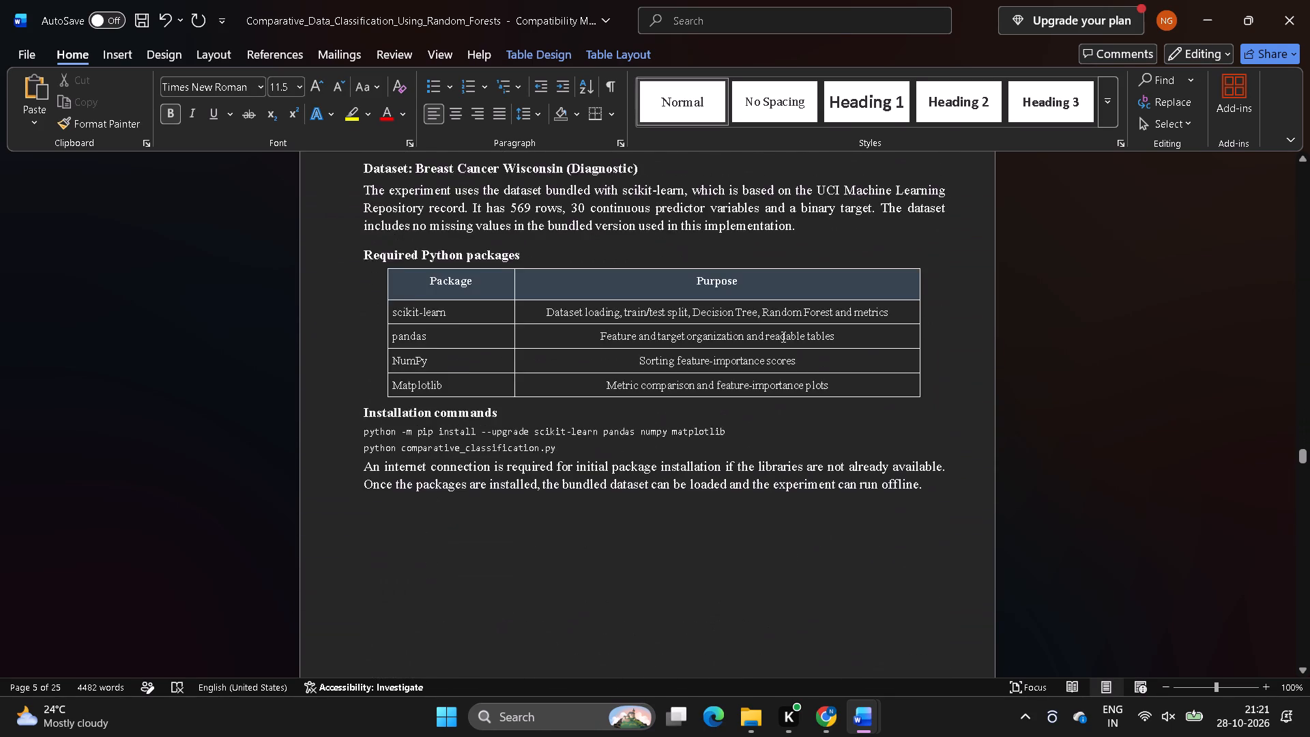
{"action": "scroll", "coordinate": [782, 336], "scroll_direction": "up", "scroll_amount": 8}
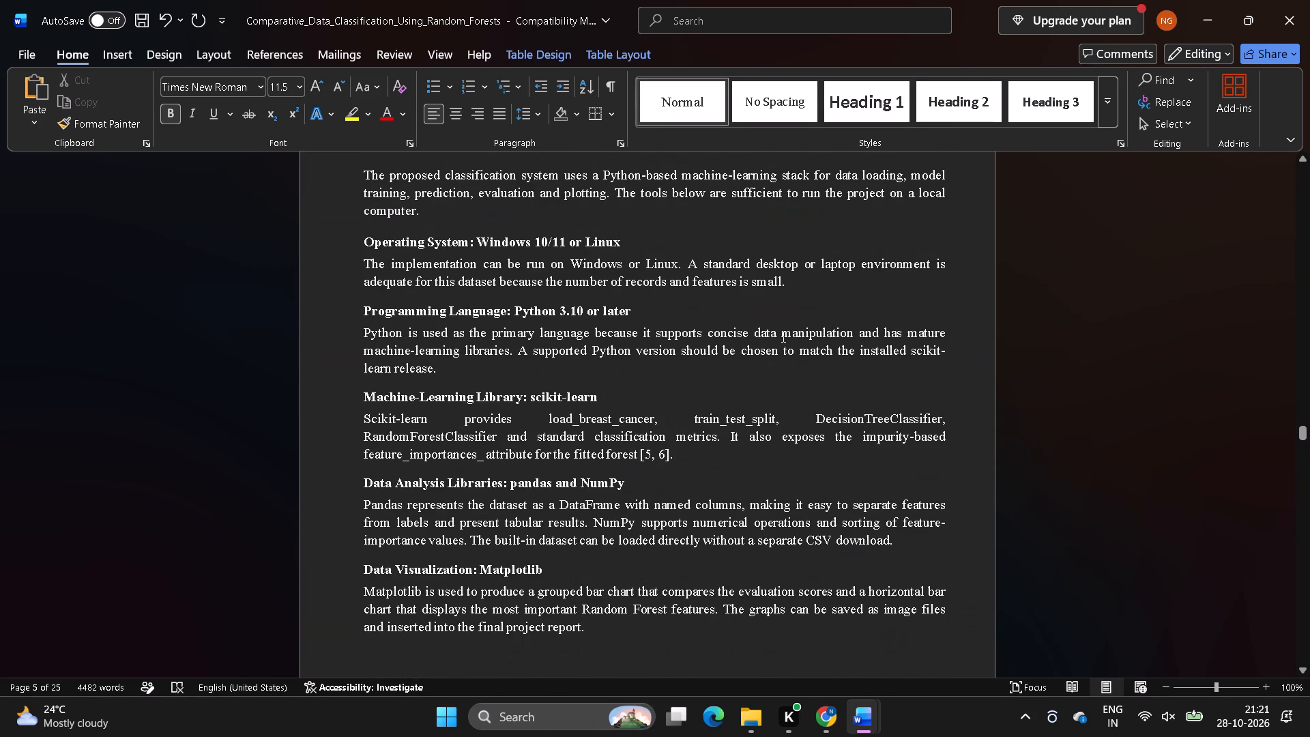
{"action": "scroll", "coordinate": [782, 336], "scroll_direction": "up", "scroll_amount": 8}
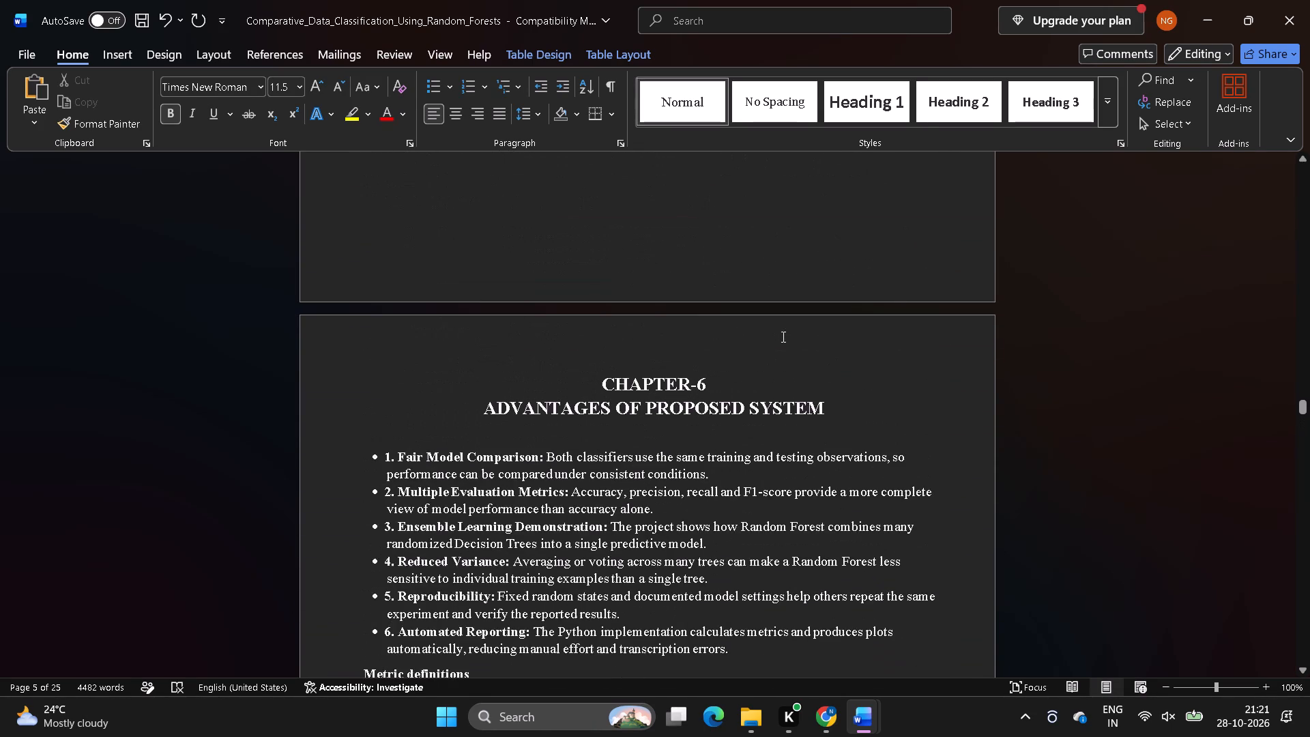
{"action": "scroll", "coordinate": [782, 336], "scroll_direction": "up", "scroll_amount": 4}
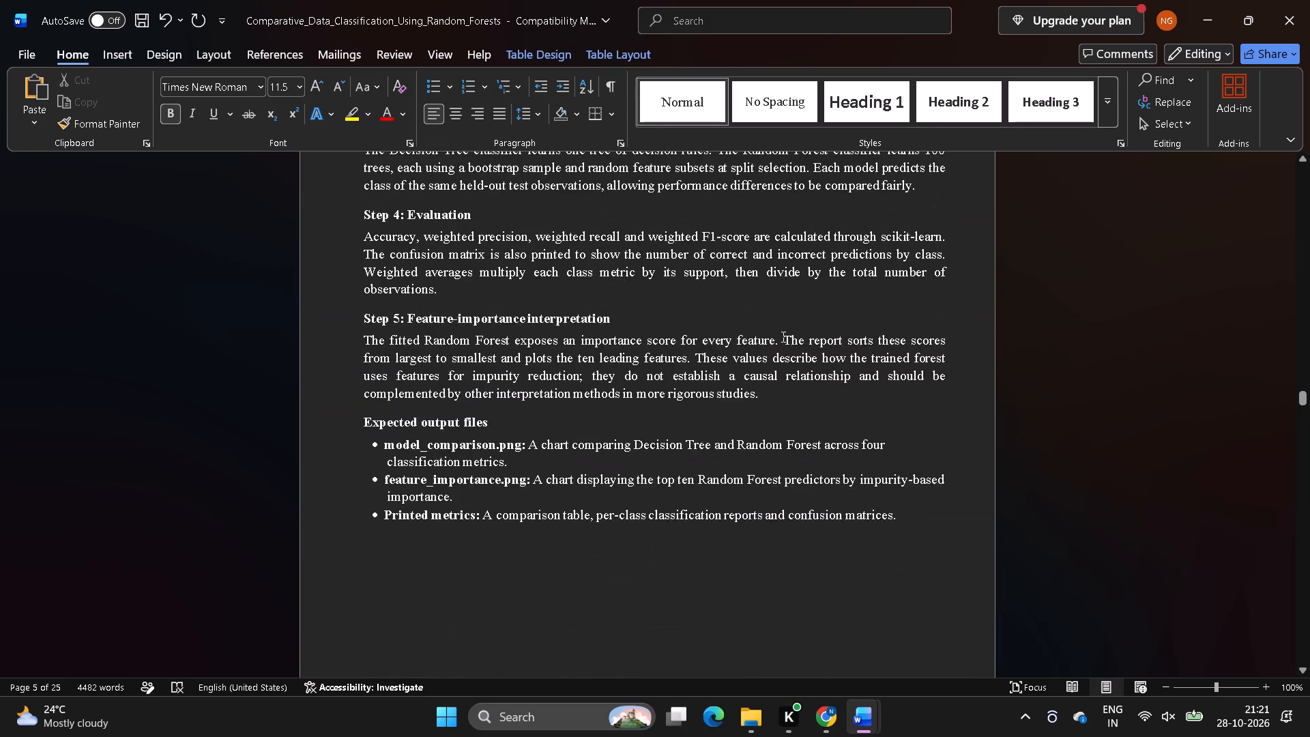
{"action": "scroll", "coordinate": [782, 336], "scroll_direction": "up", "scroll_amount": 3}
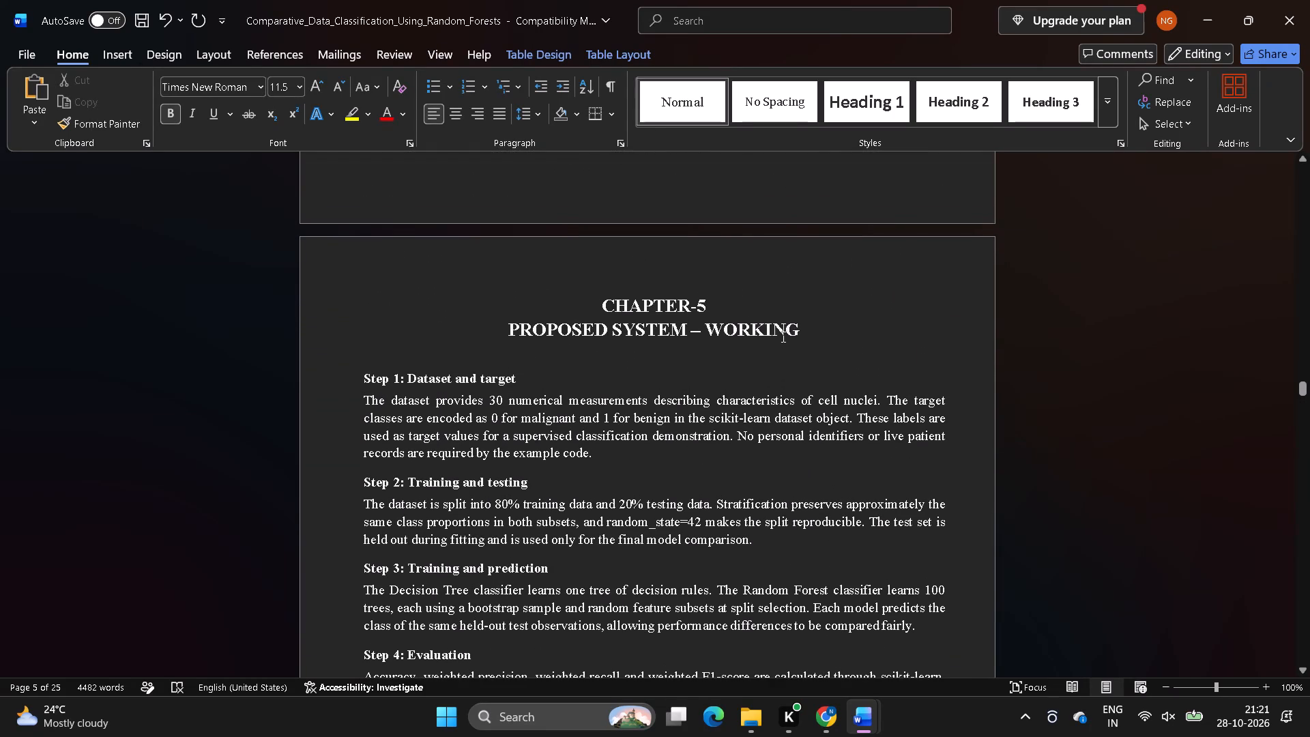
{"action": "scroll", "coordinate": [782, 336], "scroll_direction": "up", "scroll_amount": 4}
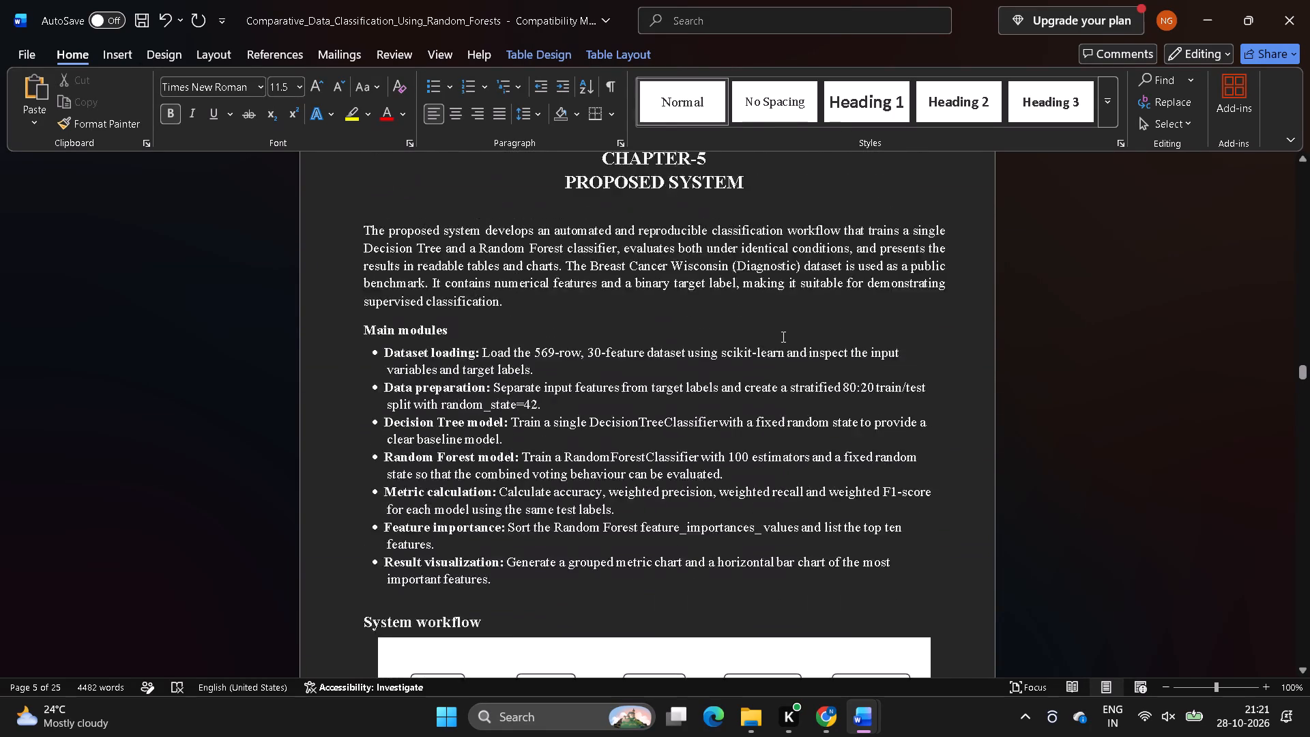
{"action": "scroll", "coordinate": [782, 336], "scroll_direction": "up", "scroll_amount": 3}
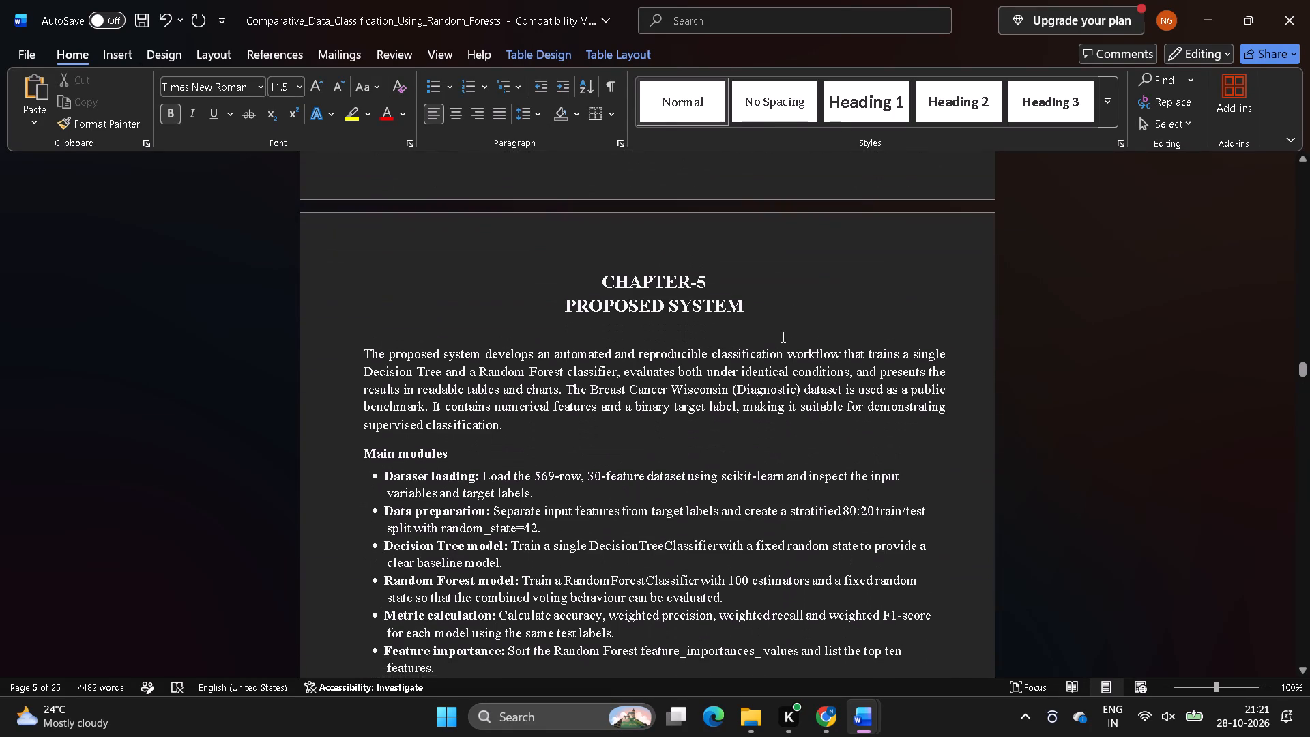
{"action": "scroll", "coordinate": [782, 336], "scroll_direction": "up", "scroll_amount": 1}
{"action": "scroll", "coordinate": [782, 336], "scroll_direction": "down", "scroll_amount": 1}
{"action": "scroll", "coordinate": [782, 336], "scroll_direction": "up", "scroll_amount": 1}
{"action": "scroll", "coordinate": [782, 336], "scroll_direction": "down", "scroll_amount": 1}
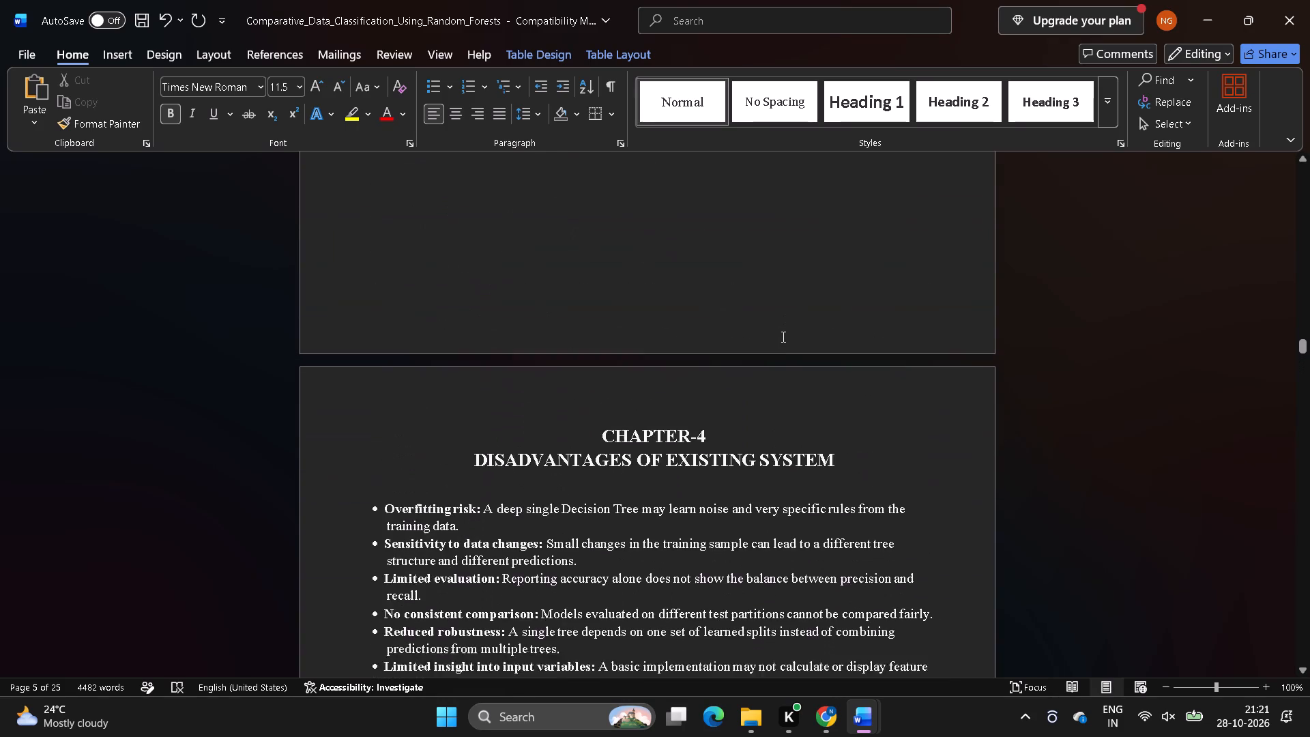
Recheck how many pages Chapters 5 and 6 occupy before Chapter 7 starts, and return to the contents table.
{"action": "scroll", "coordinate": [782, 336], "scroll_direction": "down", "scroll_amount": 4}
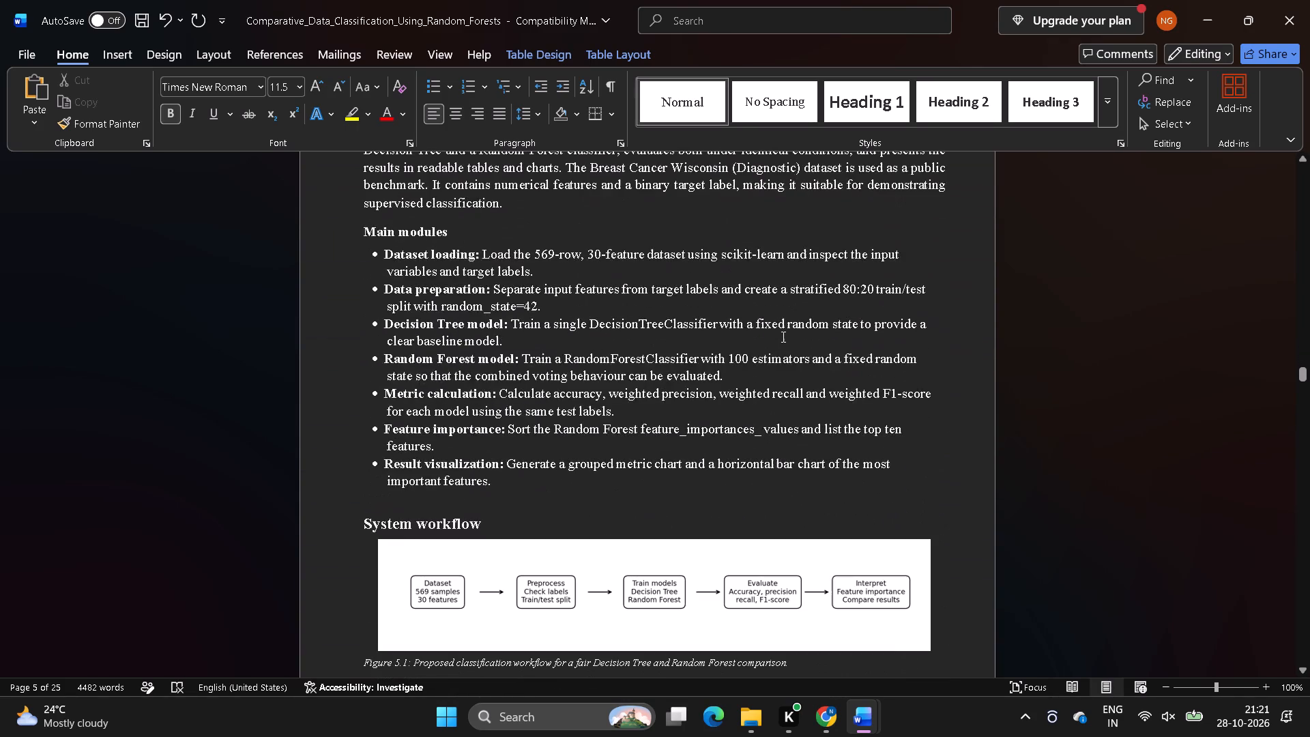
{"action": "scroll", "coordinate": [782, 336], "scroll_direction": "down", "scroll_amount": 6}
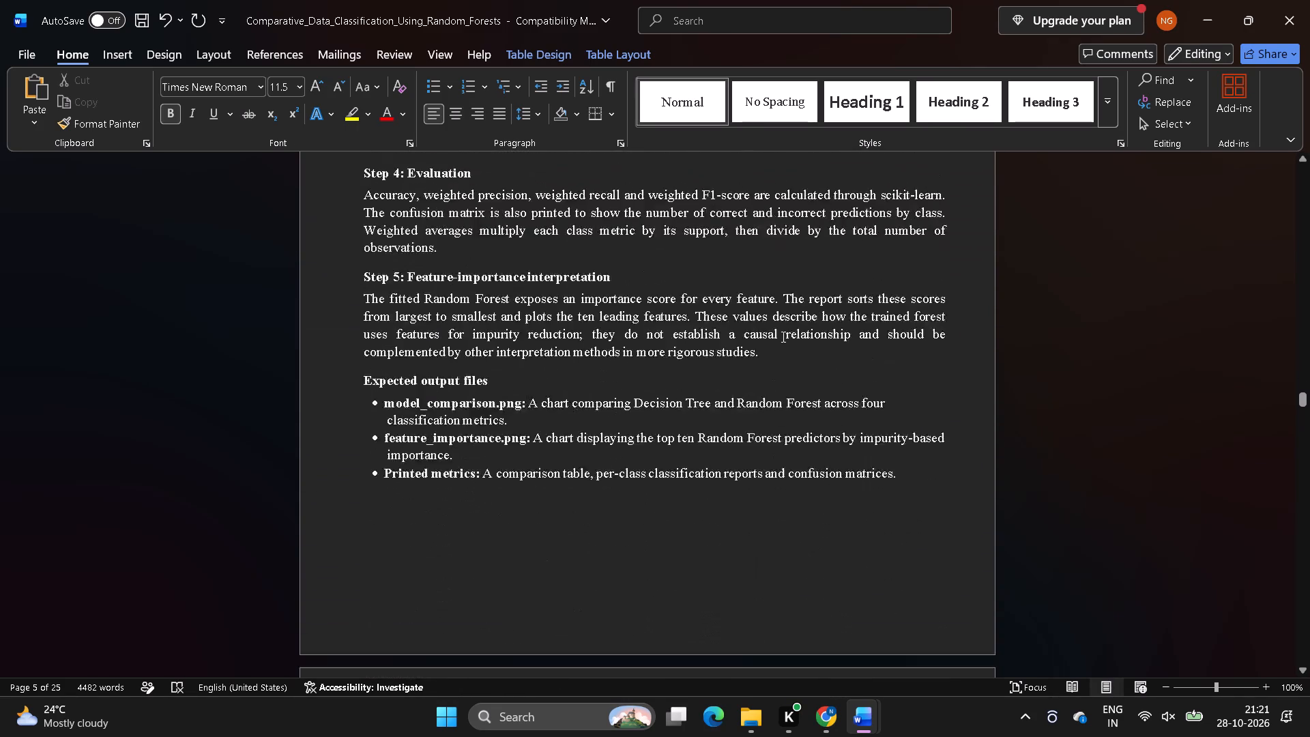
{"action": "scroll", "coordinate": [782, 336], "scroll_direction": "down", "scroll_amount": 2}
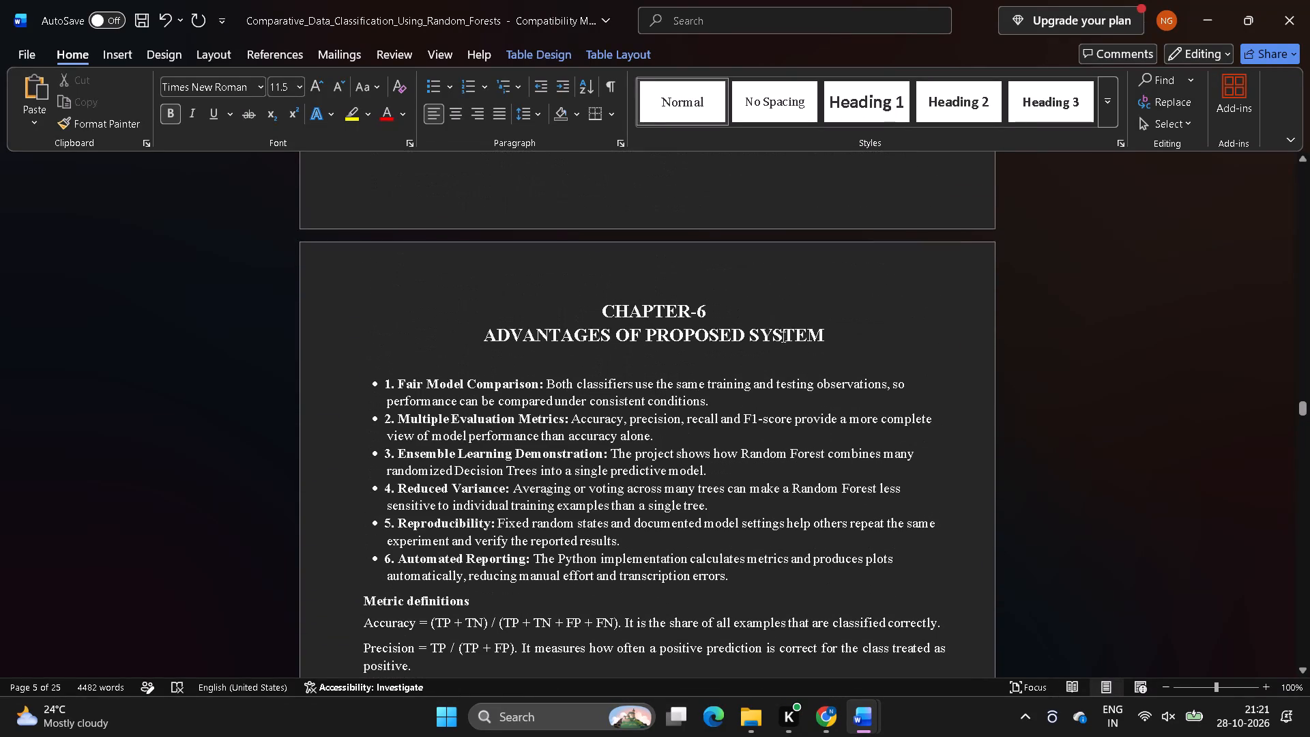
{"action": "scroll", "coordinate": [782, 336], "scroll_direction": "down", "scroll_amount": 4}
{"action": "scroll", "coordinate": [782, 336], "scroll_direction": "up", "scroll_amount": 2}
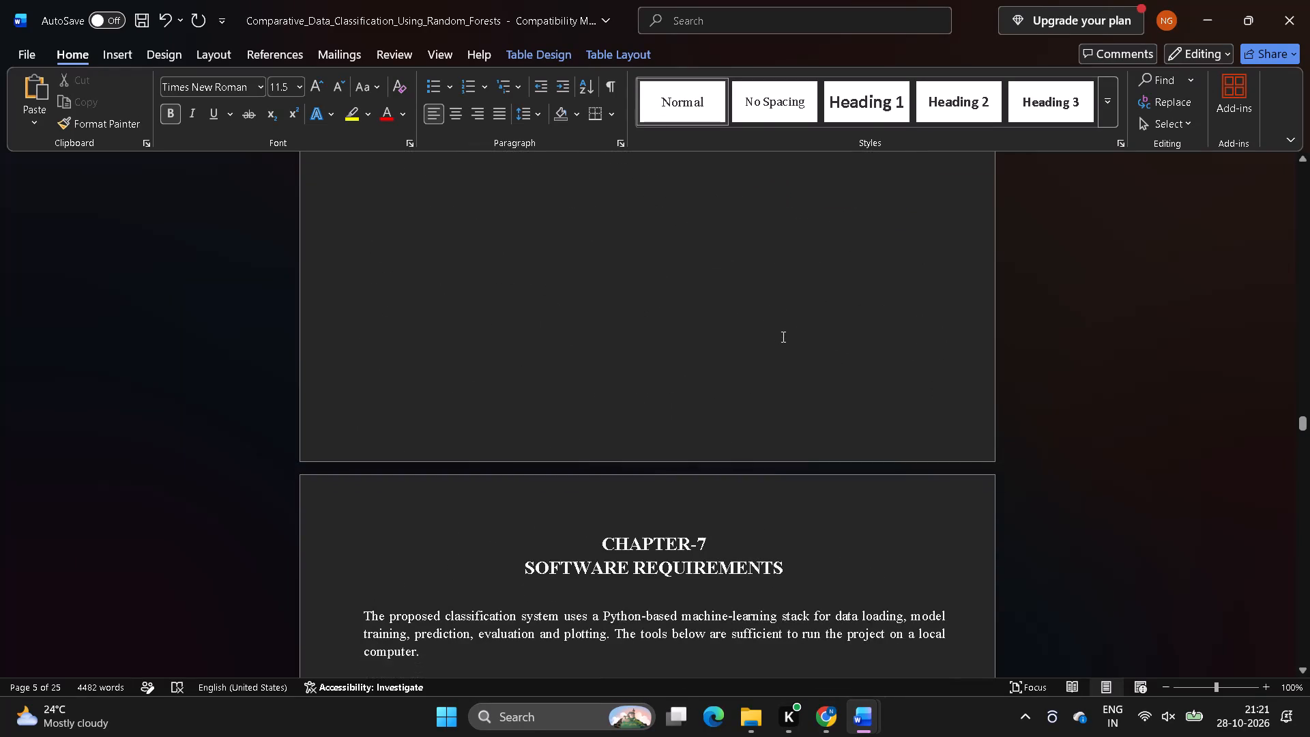
{"action": "scroll", "coordinate": [782, 336], "scroll_direction": "up", "scroll_amount": 4}
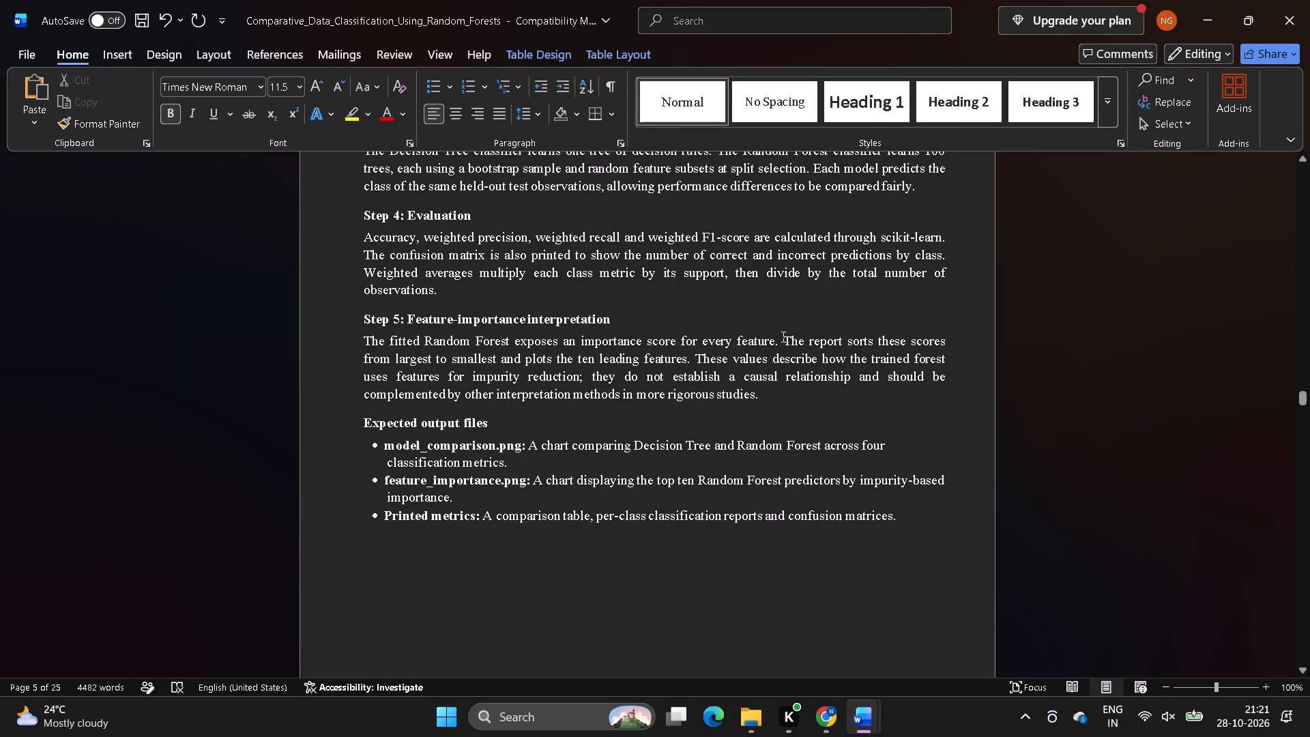
{"action": "scroll", "coordinate": [782, 336], "scroll_direction": "down", "scroll_amount": 2}
{"action": "scroll", "coordinate": [782, 336], "scroll_direction": "up", "scroll_amount": 12}
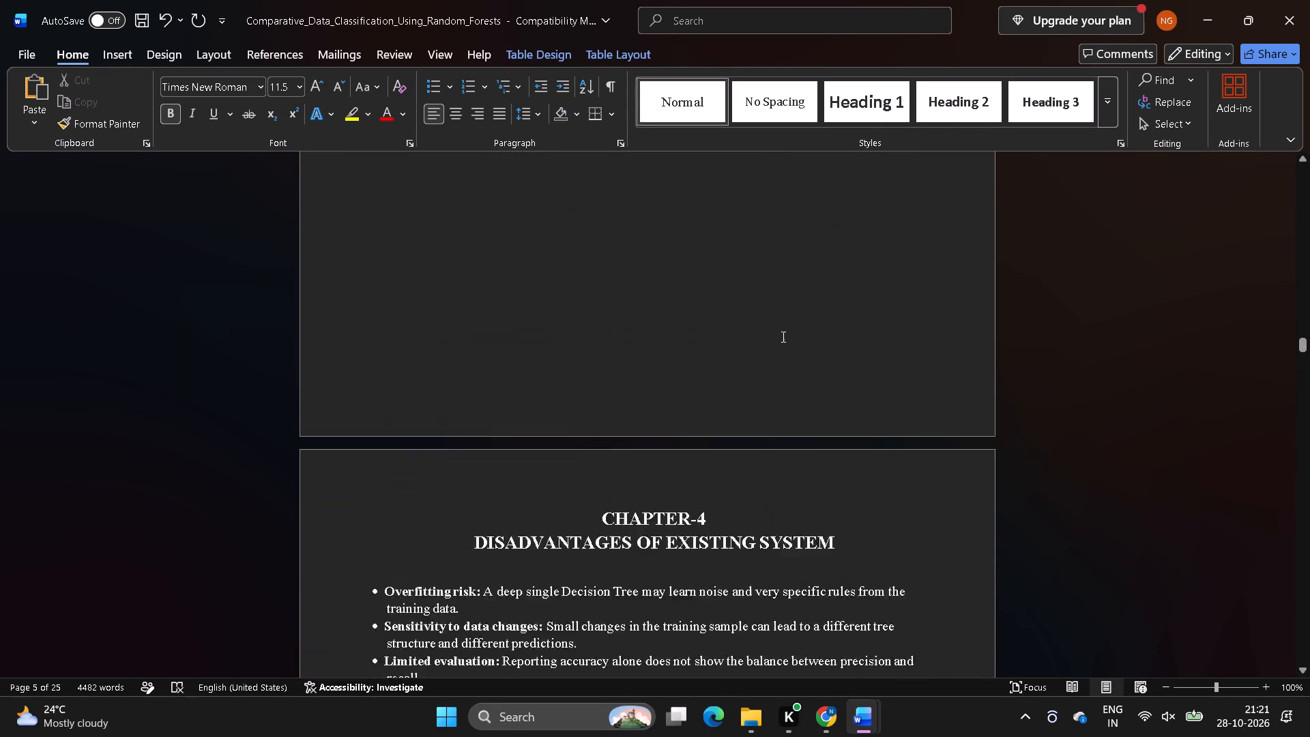
{"action": "scroll", "coordinate": [782, 336], "scroll_direction": "up", "scroll_amount": 8}
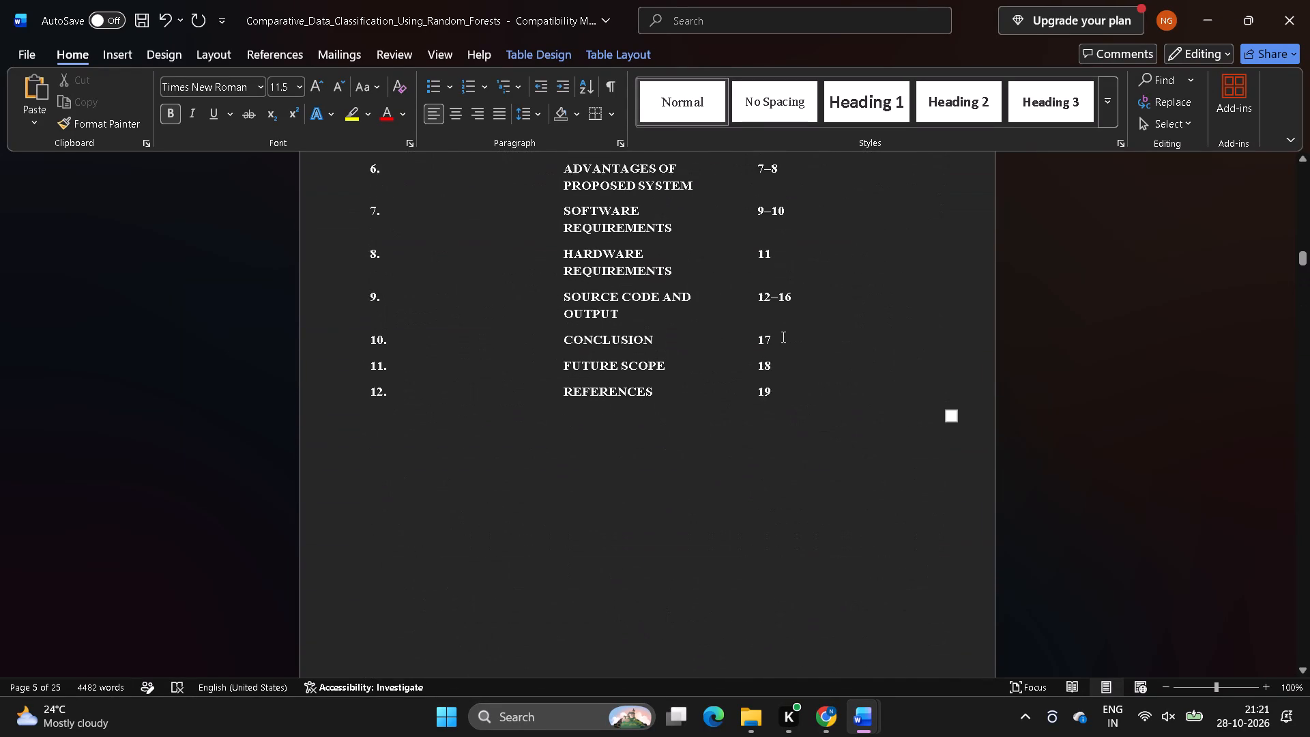
{"action": "scroll", "coordinate": [782, 336], "scroll_direction": "up", "scroll_amount": 1}
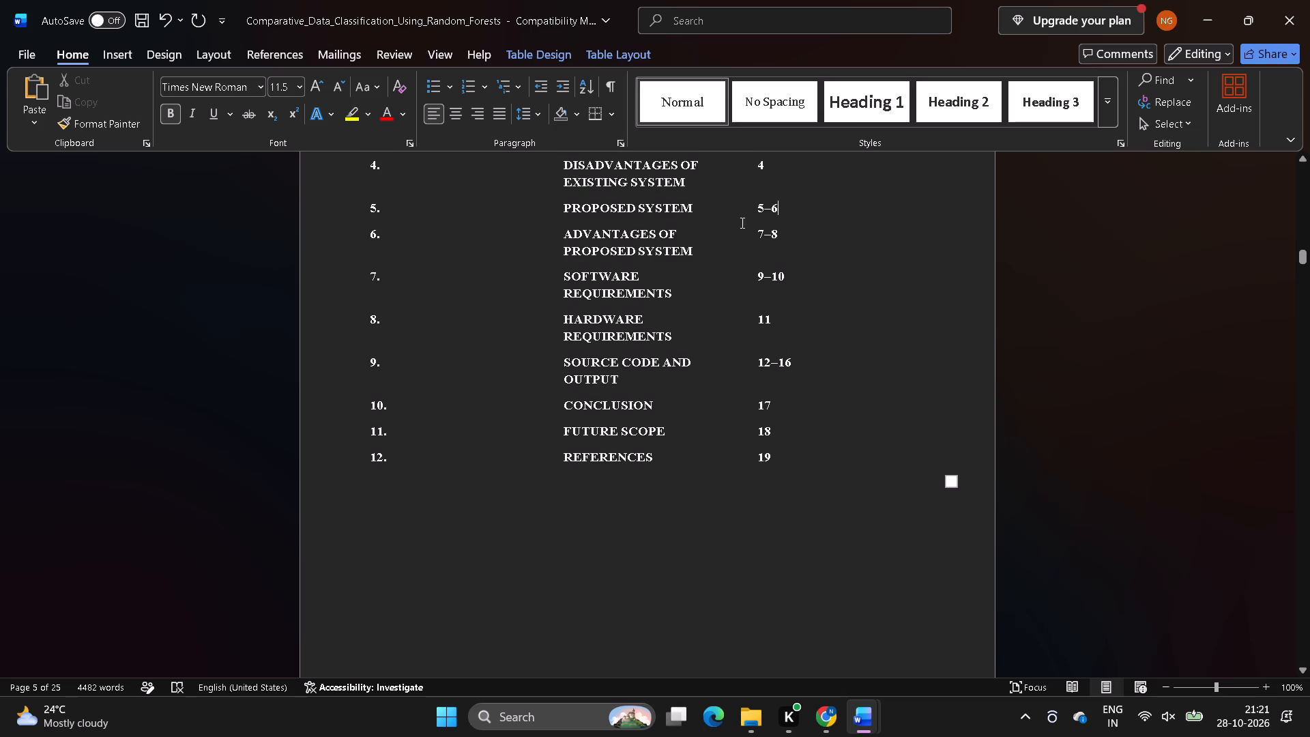
Shorten the page entry for Advantages of Proposed System in the contents table to 7.
{"action": "left_click", "coordinate": [795, 238]}
{"action": "key", "text": "BackSpace"}
{"action": "key", "text": "BackSpace"}
Change the page range for Software Requirements in the contents table to 8–9.
{"action": "left_click", "coordinate": [766, 275]}
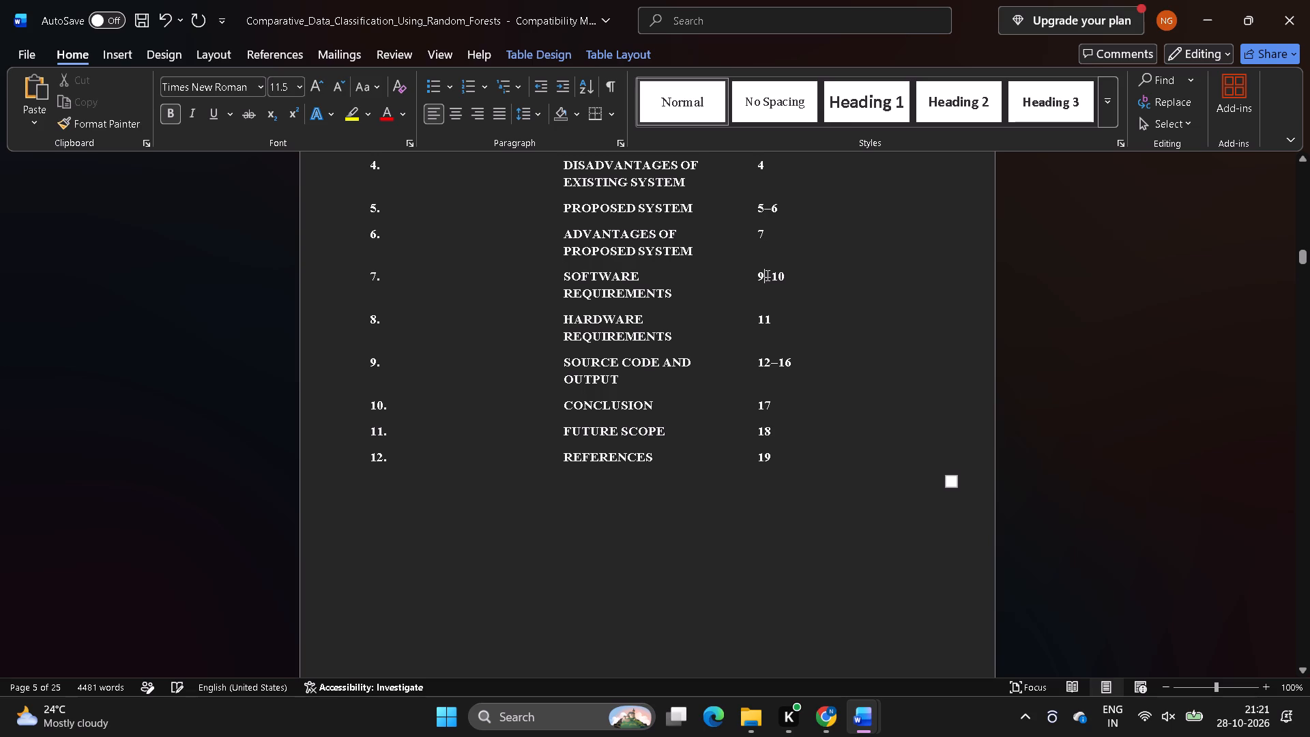
{"action": "key", "text": "BackSpace"}
{"action": "key", "text": "8"}
{"action": "key", "text": "Right"}
{"action": "key", "text": "Right"}
{"action": "key", "text": "Right"}
{"action": "key", "text": "BackSpace"}
{"action": "key", "text": "BackSpace"}
{"action": "key", "text": "9"}
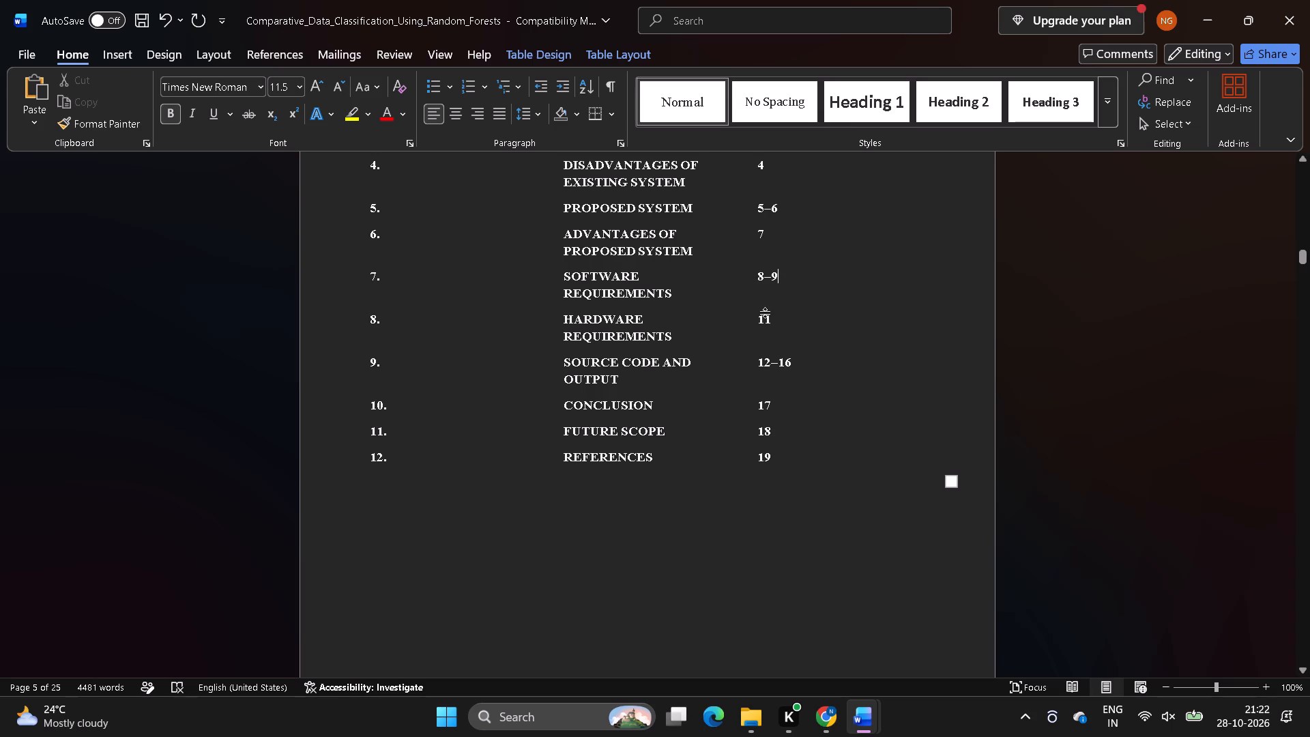
Change the page number for Hardware Requirements in the contents table to 10.
{"action": "left_click", "coordinate": [770, 319]}
{"action": "key", "text": "BackSpace"}
{"action": "key", "text": "BackSpace"}
{"action": "type", "text": "10"}
Change the page range for Source Code and Output in the contents table to 11–15.
{"action": "left_click", "coordinate": [768, 362]}
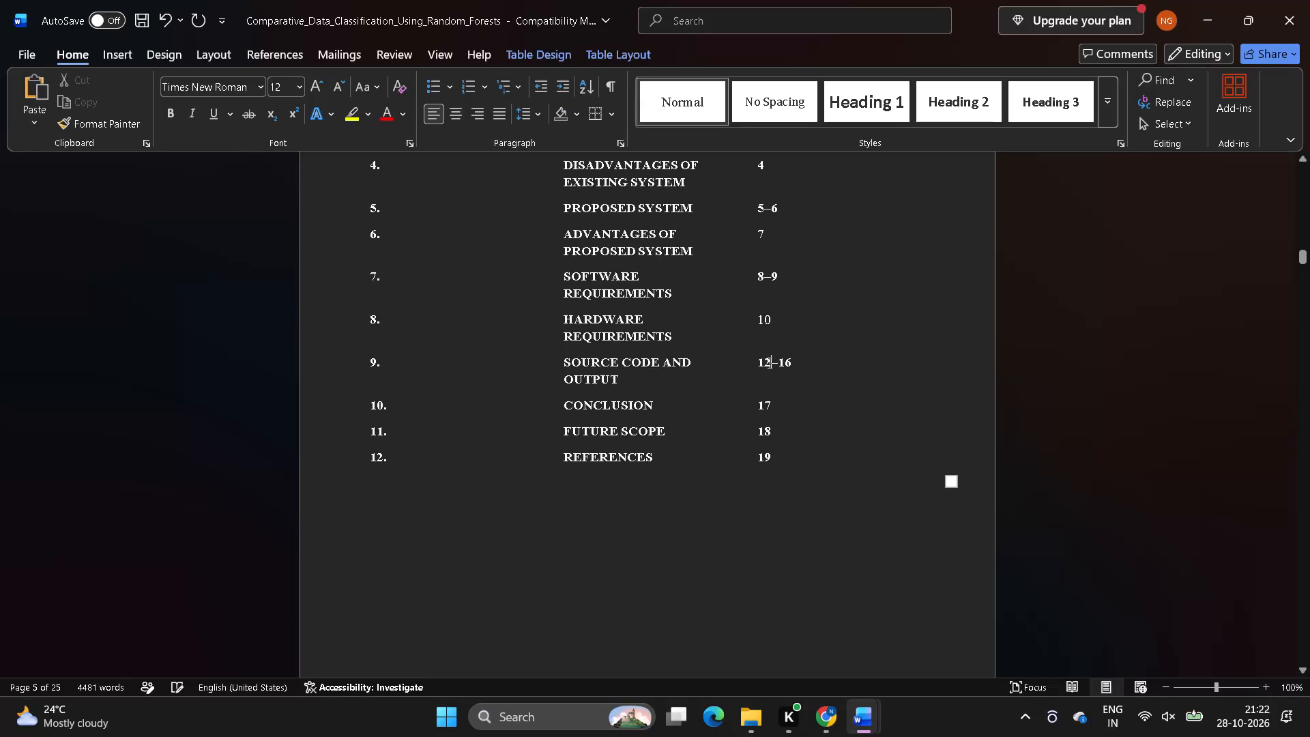
{"action": "key", "text": "BackSpace"}
{"action": "key", "text": "1"}
{"action": "key", "text": "Right"}
{"action": "key", "text": "Right"}
{"action": "key", "text": "Right"}
{"action": "key", "text": "BackSpace"}
{"action": "key", "text": "5"}
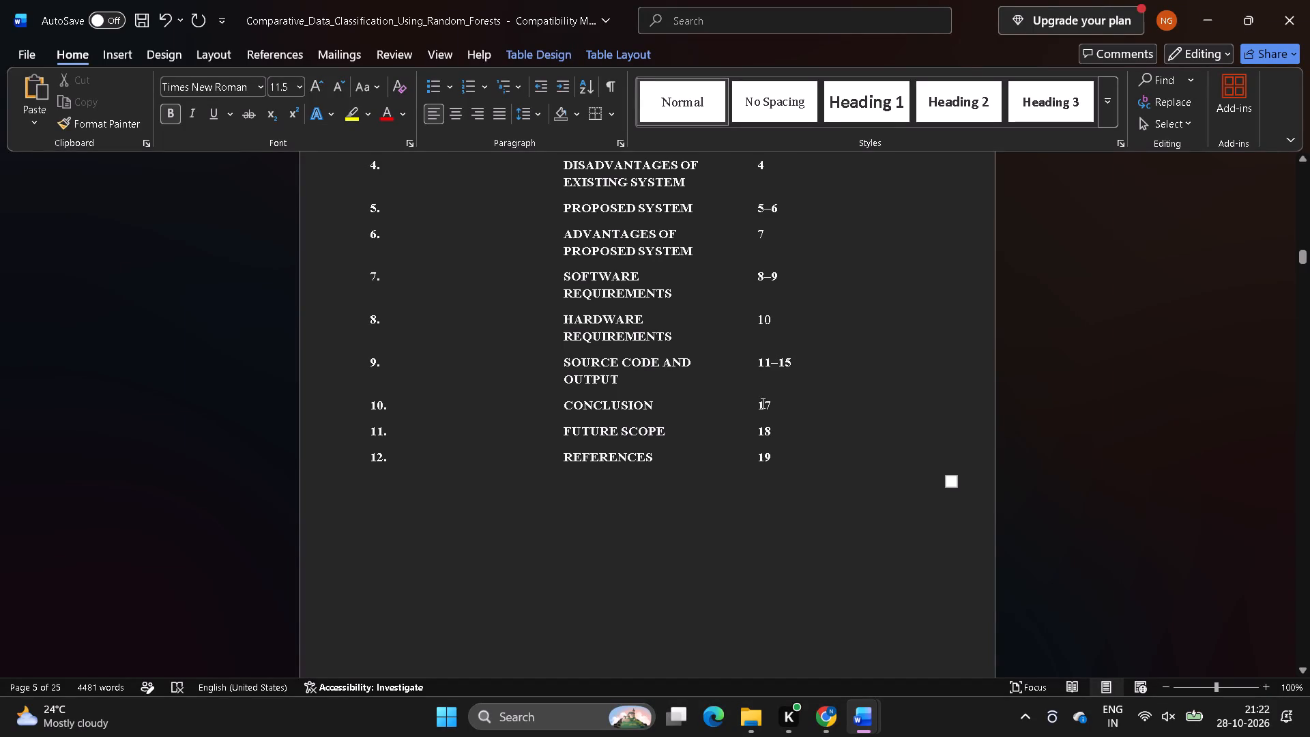
Renumber the last three contents-table entries: Conclusion to 16, Future Scope to 17 and References to 18.
{"action": "left_click", "coordinate": [774, 403]}
{"action": "key", "text": "BackSpace"}
{"action": "key", "text": "6"}
{"action": "key", "text": "Down"}
{"action": "key", "text": "BackSpace"}
{"action": "key", "text": "7"}
{"action": "left_click", "coordinate": [773, 459]}
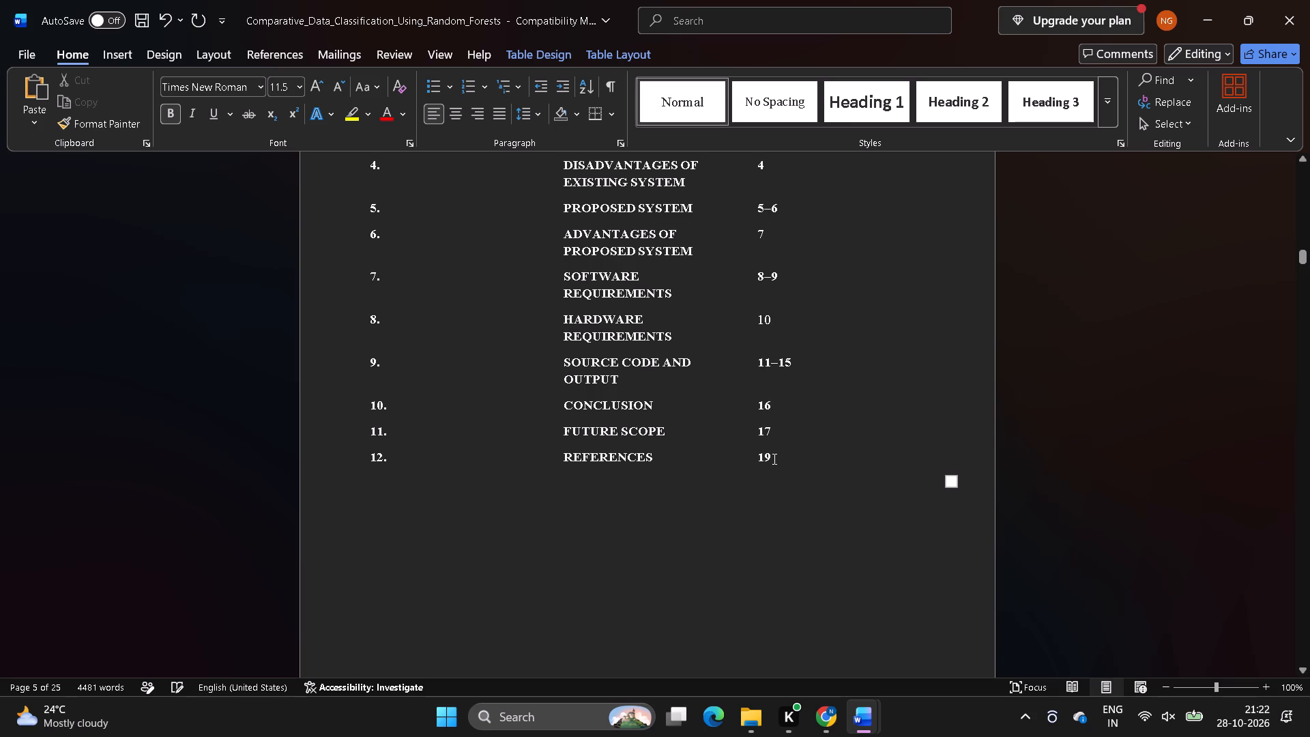
{"action": "key", "text": "BackSpace"}
{"action": "key", "text": "8"}
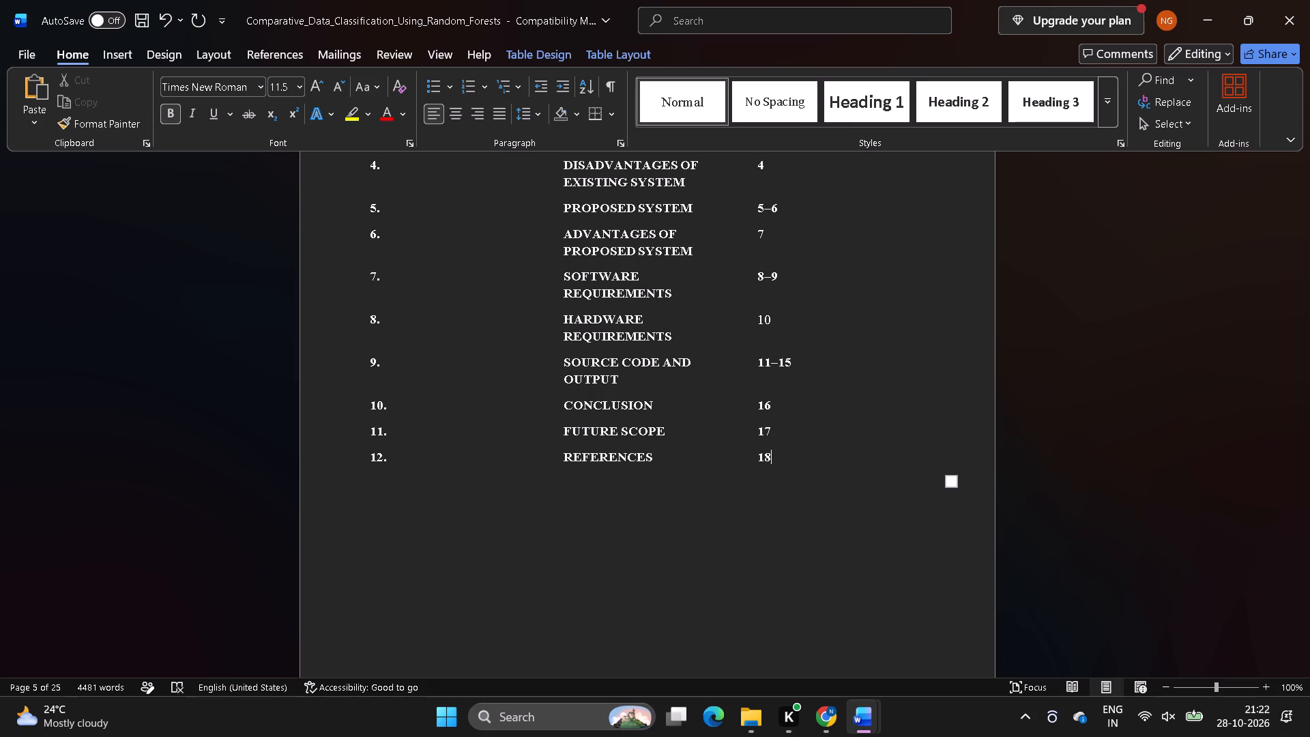
Save the report with the updated contents table.
{"action": "scroll", "coordinate": [773, 459], "scroll_direction": "down", "scroll_amount": 2}
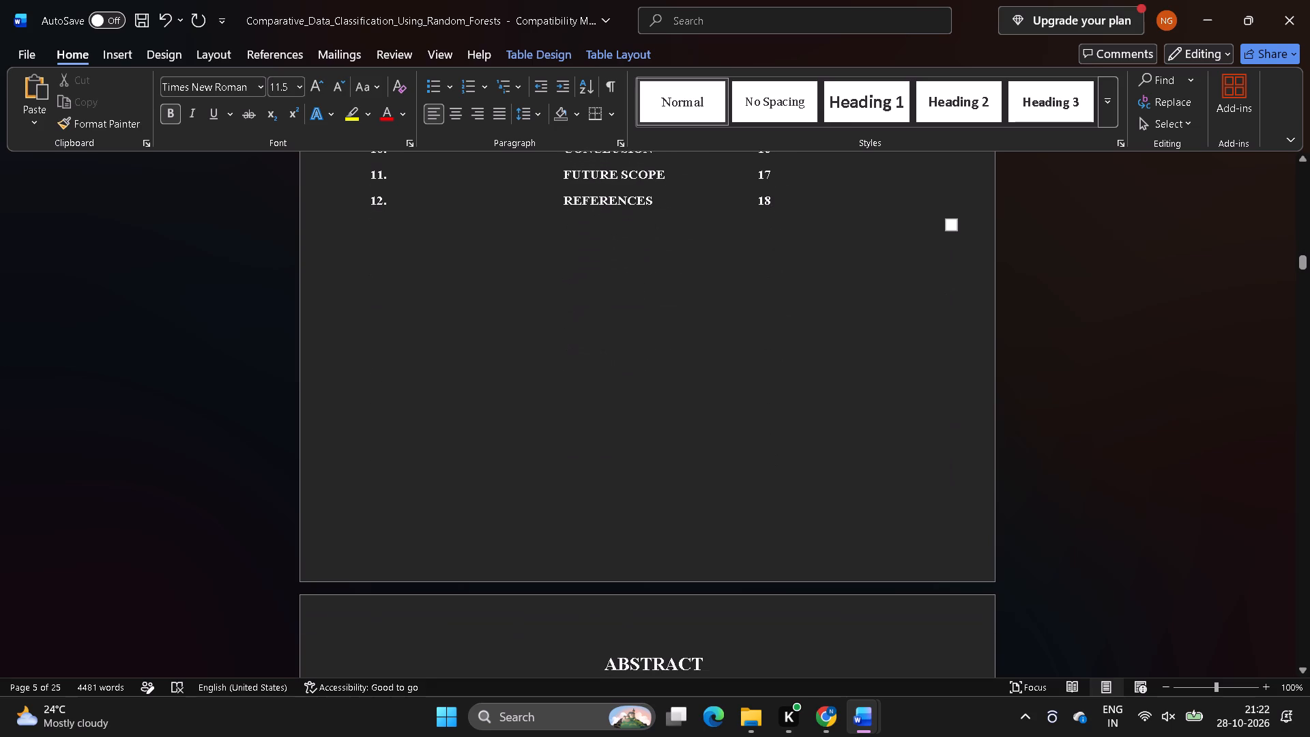
{"action": "key", "text": "ctrl+s"}
Review the contents table's page numbers and look through the report's pages from the Abstract to the end of Chapter 8, Hardware Requirements.
{"action": "scroll", "coordinate": [773, 459], "scroll_direction": "down", "scroll_amount": 4}
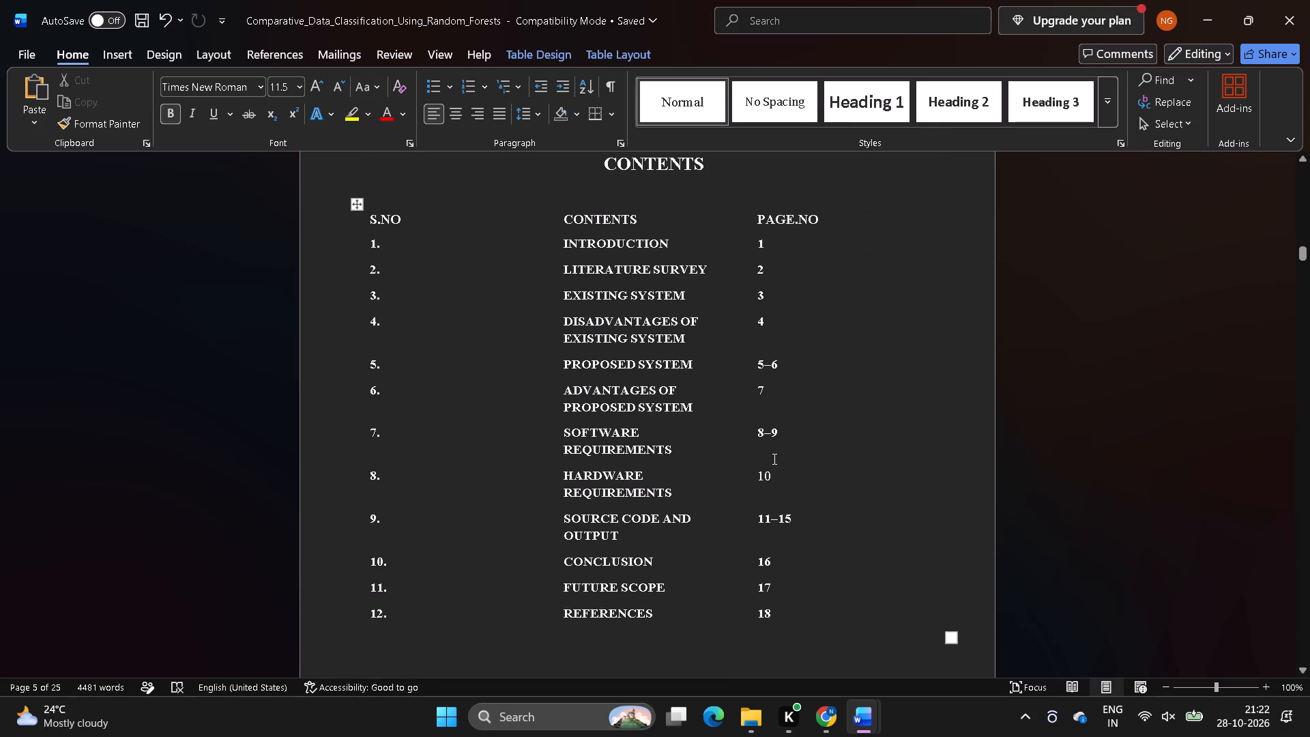
{"action": "scroll", "coordinate": [773, 459], "scroll_direction": "up", "scroll_amount": 1}
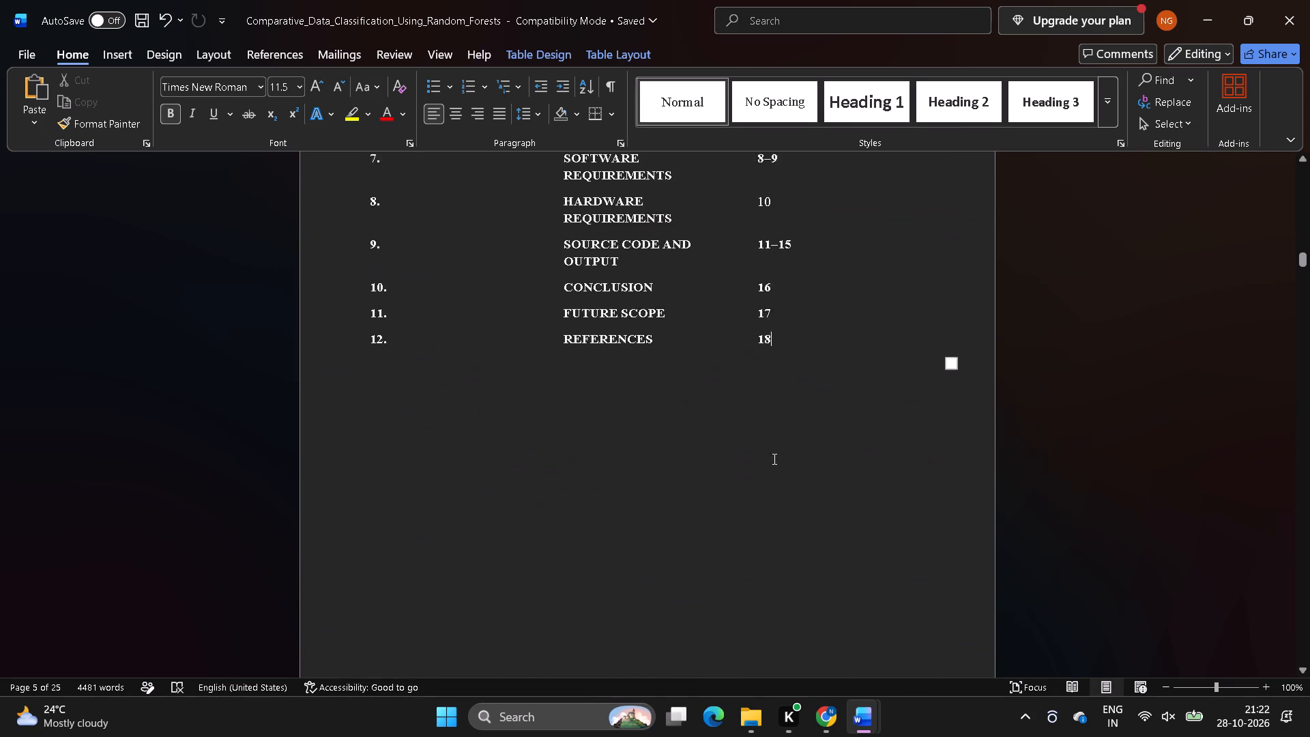
{"action": "scroll", "coordinate": [773, 459], "scroll_direction": "up", "scroll_amount": 1}
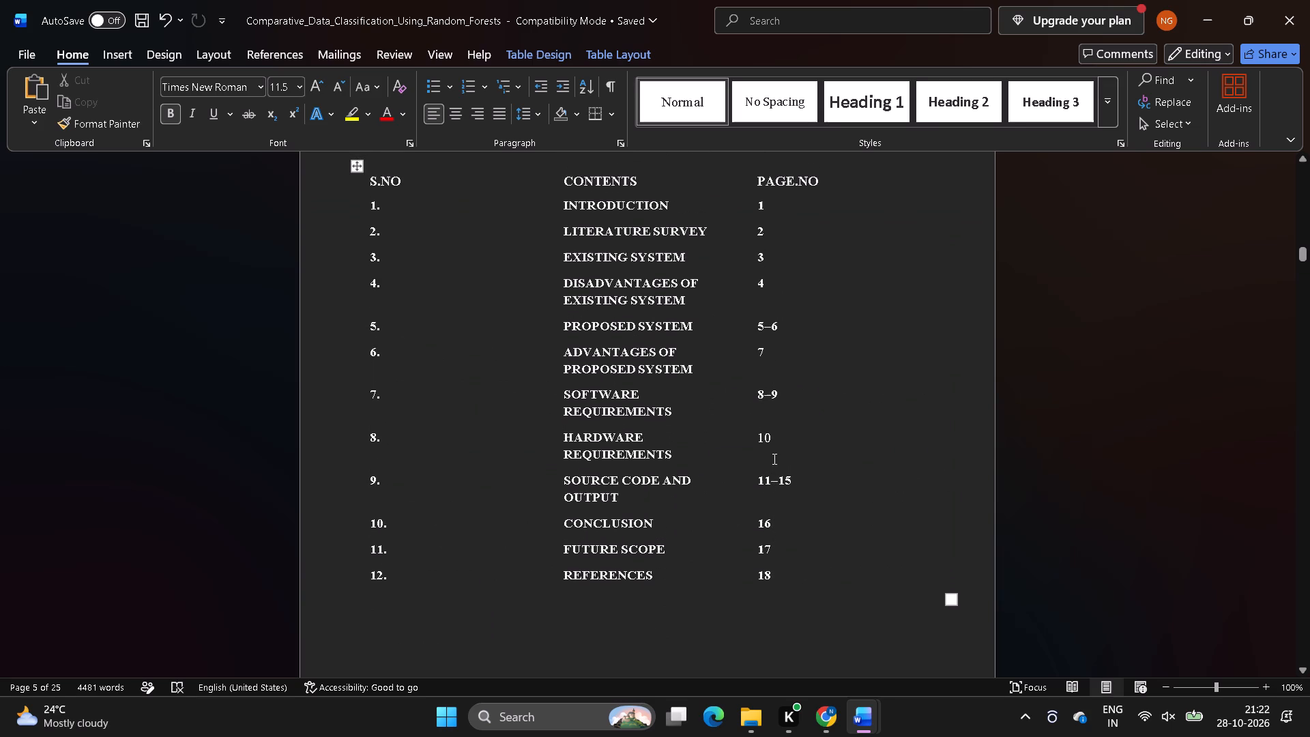
{"action": "scroll", "coordinate": [773, 459], "scroll_direction": "down", "scroll_amount": 18}
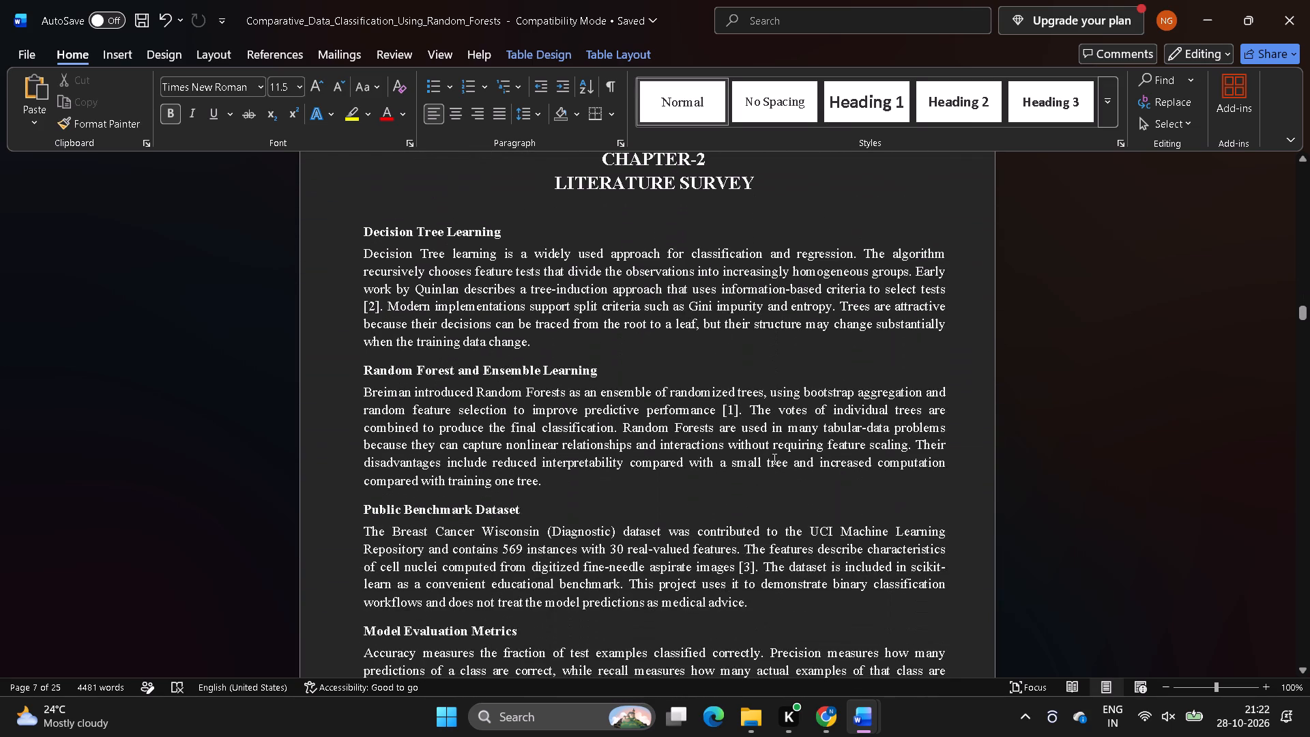
{"action": "scroll", "coordinate": [773, 459], "scroll_direction": "down", "scroll_amount": 9}
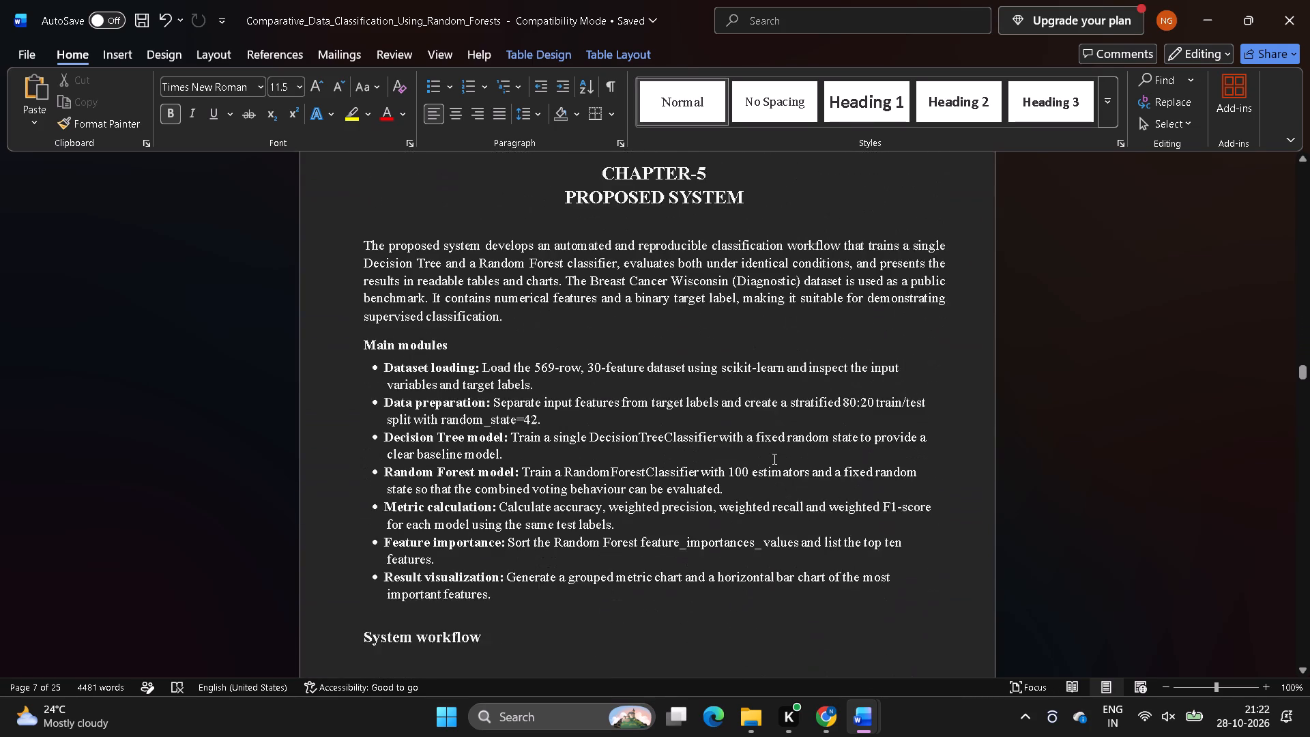
{"action": "scroll", "coordinate": [773, 459], "scroll_direction": "down", "scroll_amount": 1}
{"action": "scroll", "coordinate": [773, 459], "scroll_direction": "up", "scroll_amount": 6}
{"action": "scroll", "coordinate": [773, 459], "scroll_direction": "down", "scroll_amount": 2}
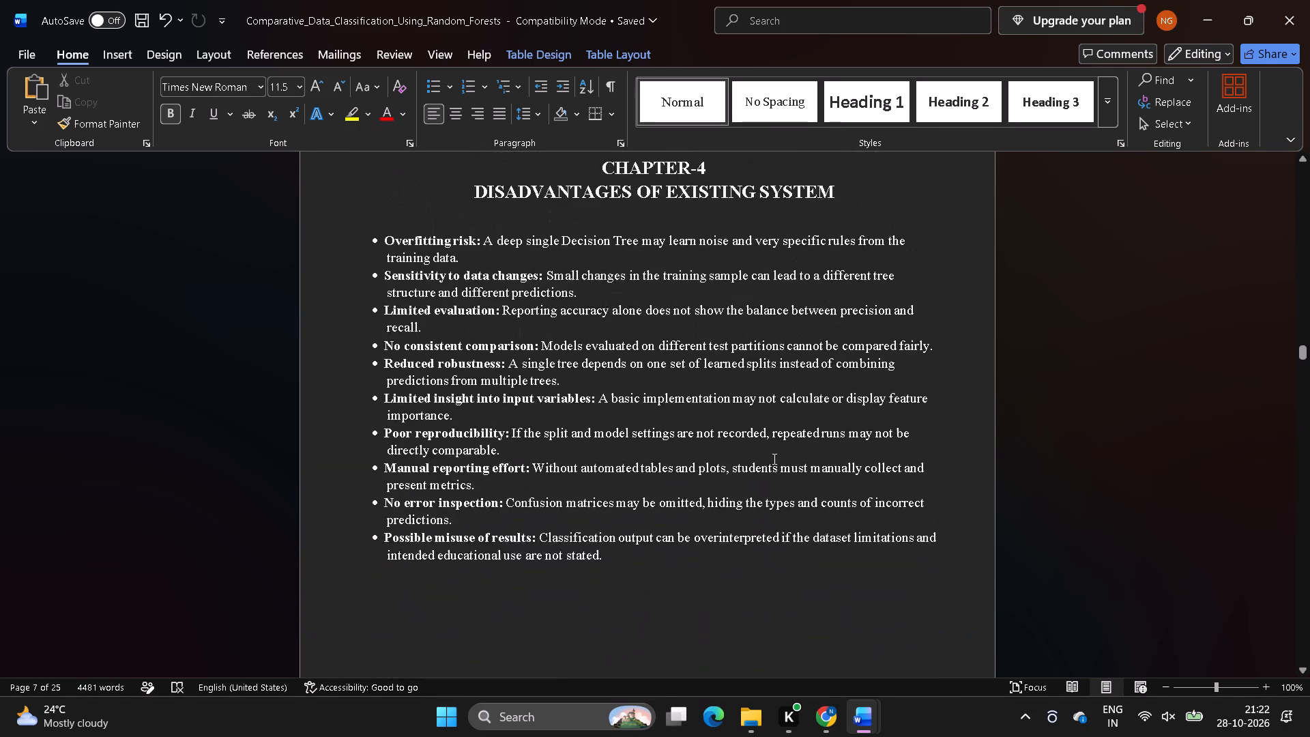
{"action": "scroll", "coordinate": [773, 459], "scroll_direction": "down", "scroll_amount": 3}
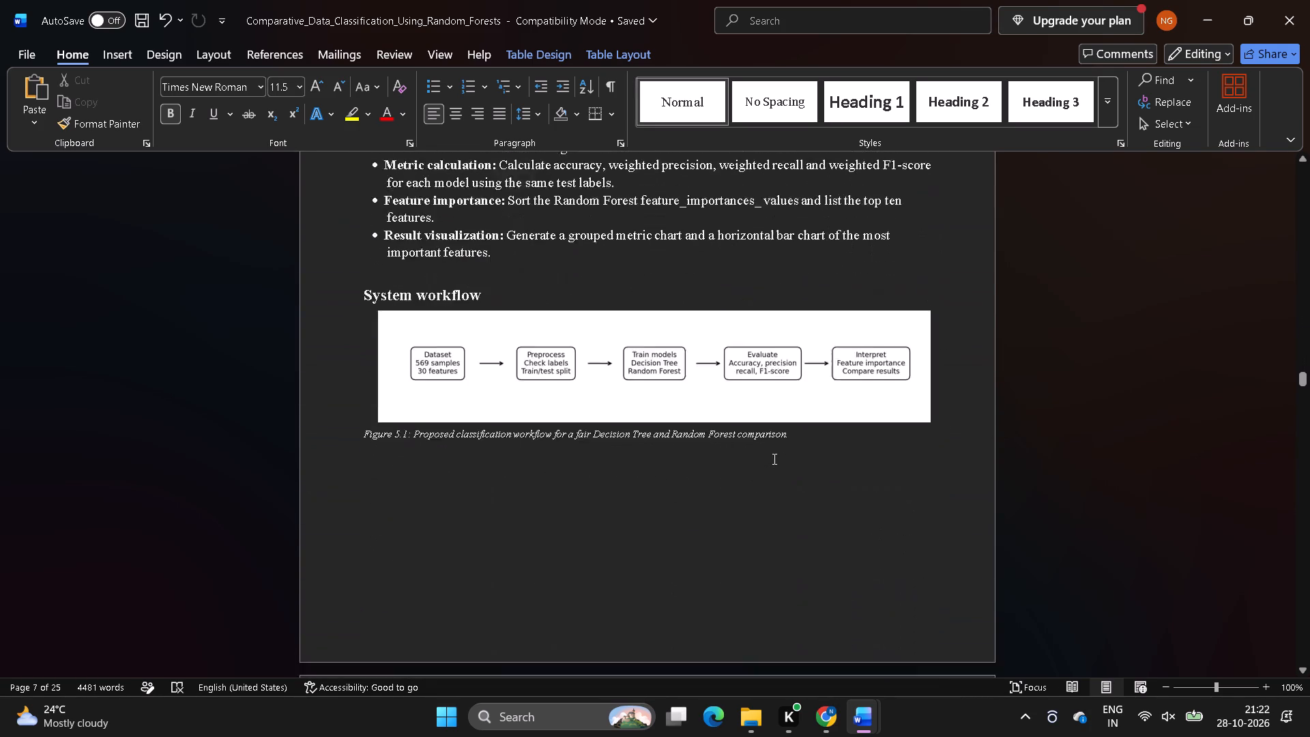
{"action": "scroll", "coordinate": [773, 459], "scroll_direction": "down", "scroll_amount": 2}
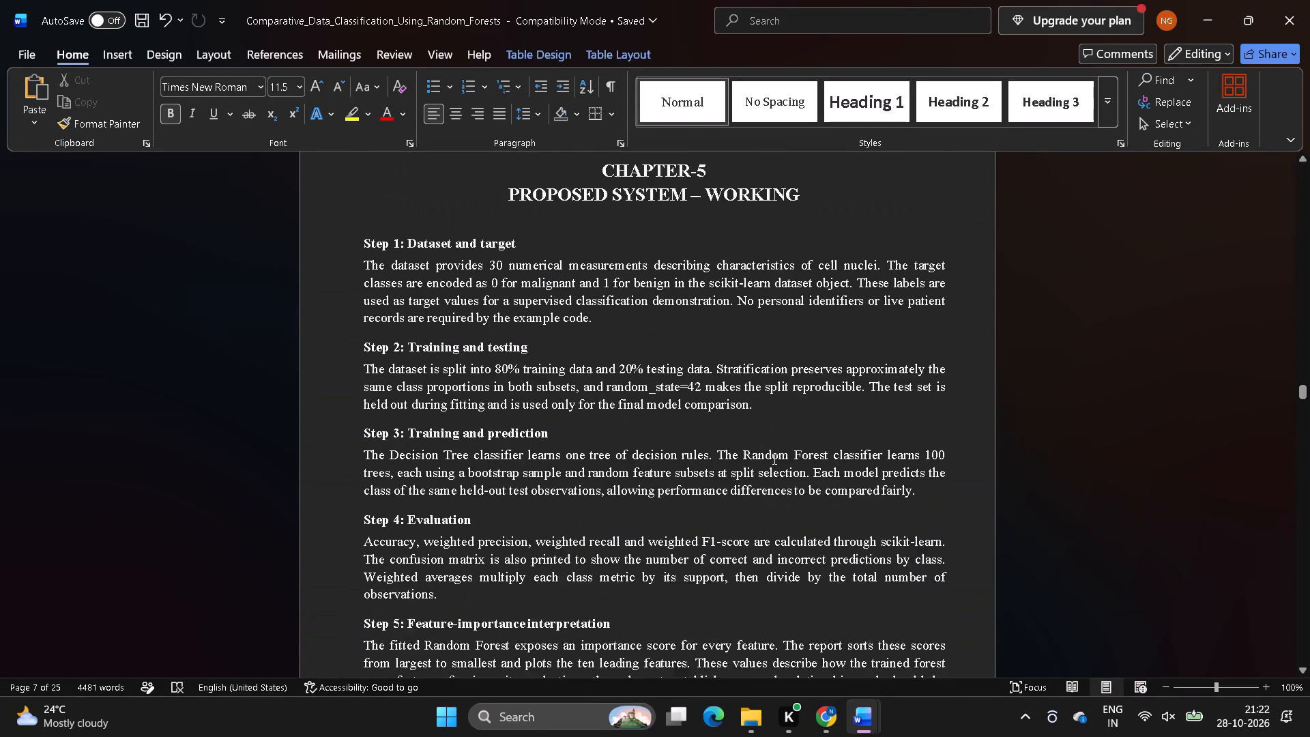
{"action": "scroll", "coordinate": [773, 459], "scroll_direction": "down", "scroll_amount": 7}
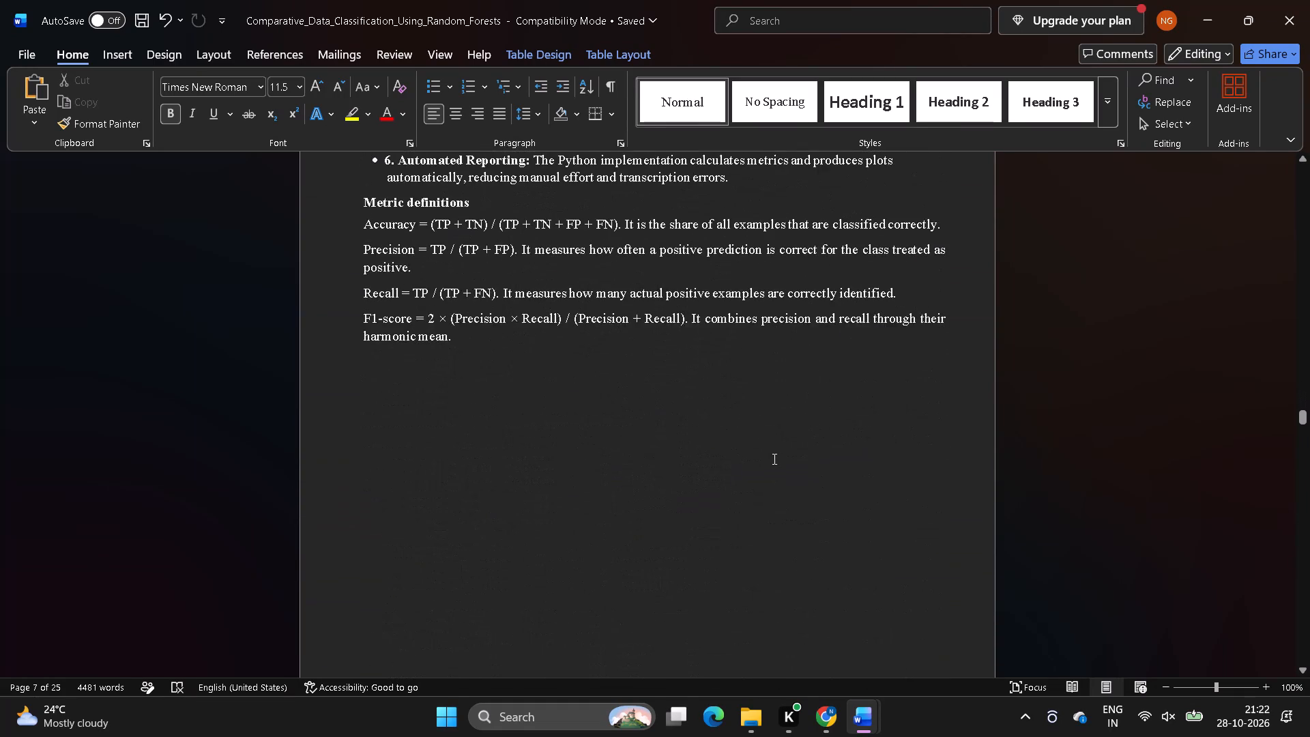
{"action": "scroll", "coordinate": [773, 459], "scroll_direction": "down", "scroll_amount": 9}
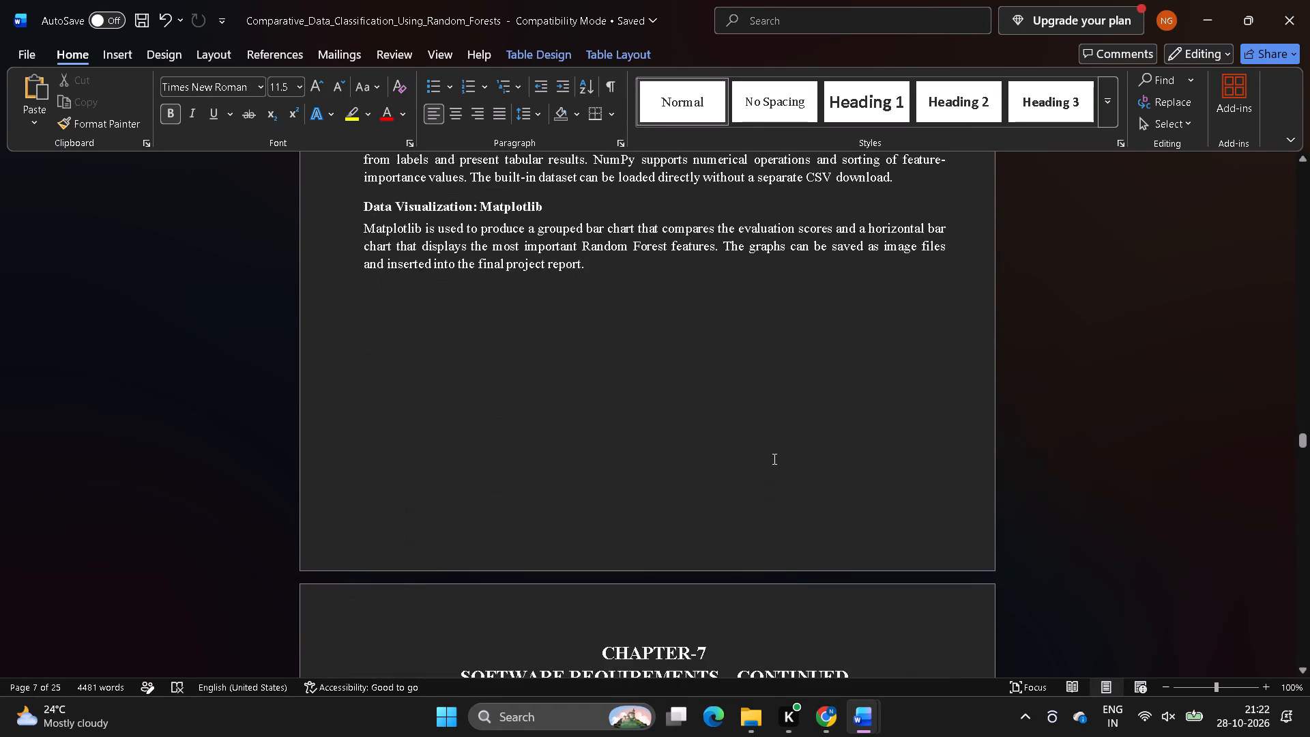
{"action": "scroll", "coordinate": [773, 459], "scroll_direction": "down", "scroll_amount": 2}
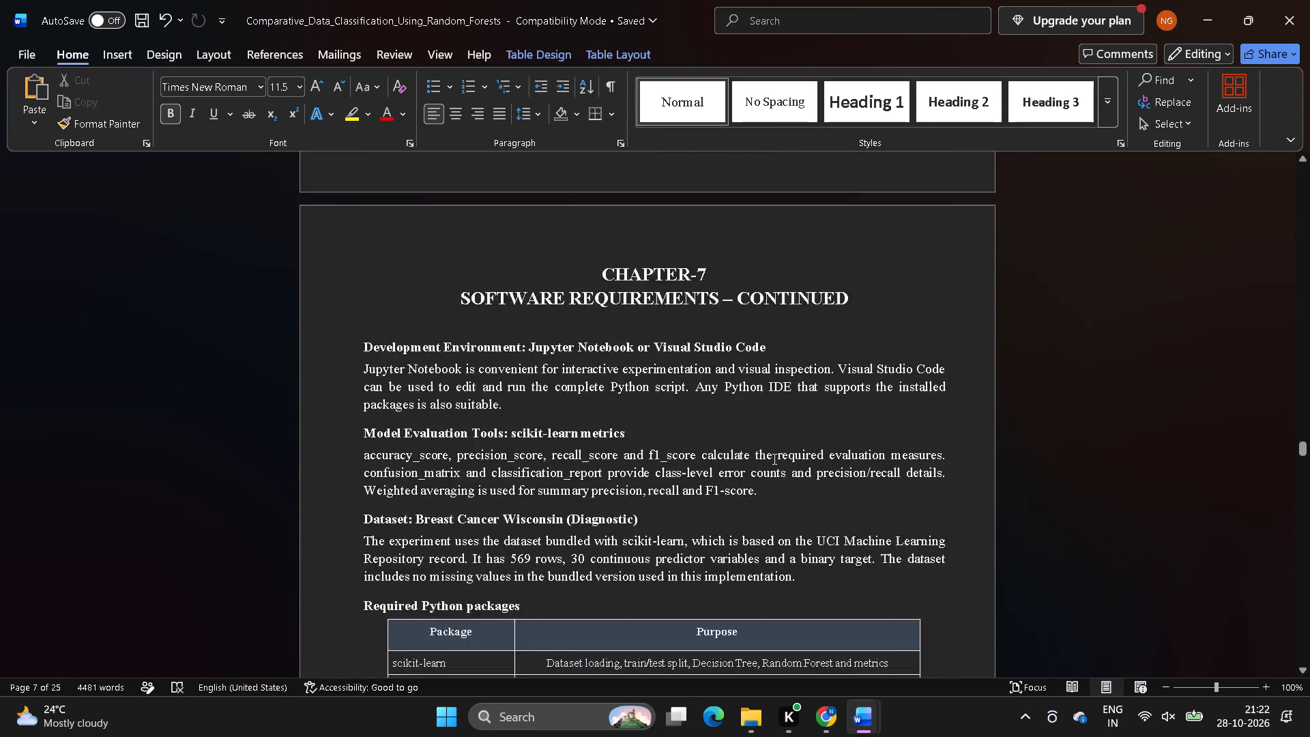
{"action": "scroll", "coordinate": [773, 459], "scroll_direction": "down", "scroll_amount": 9}
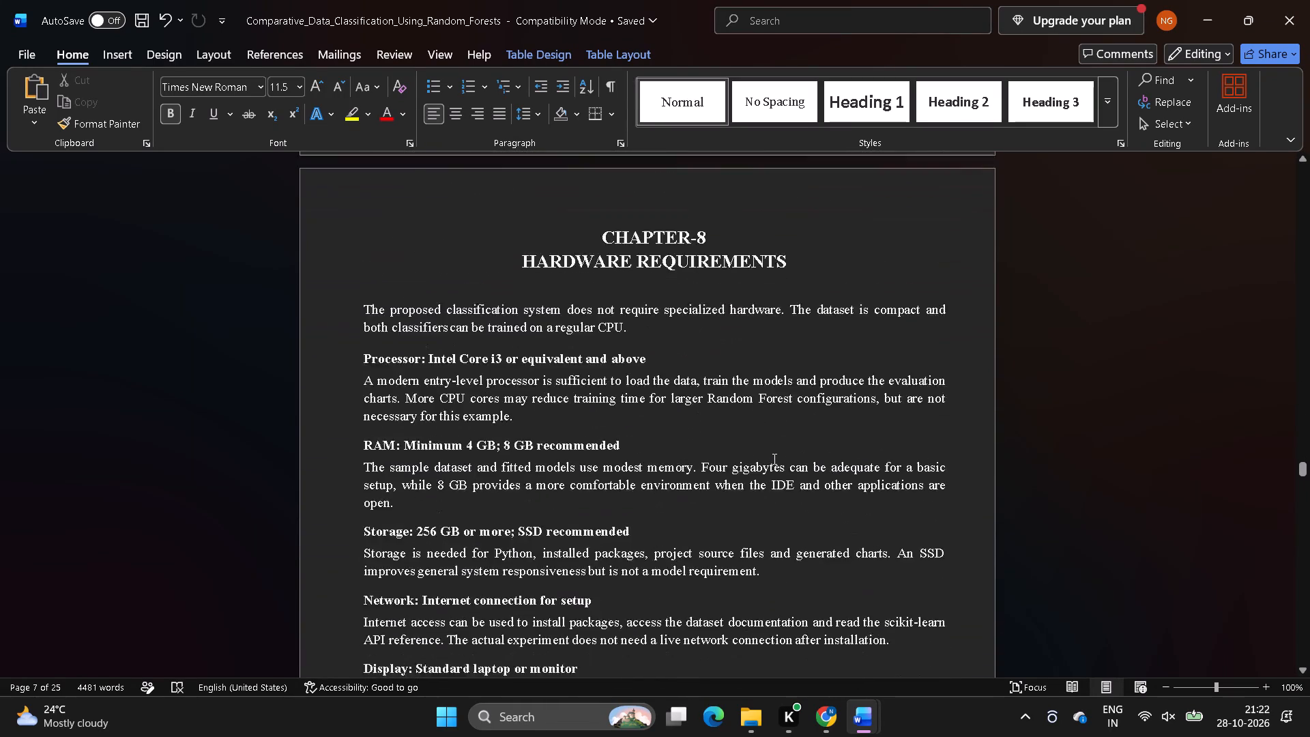
{"action": "scroll", "coordinate": [773, 459], "scroll_direction": "down", "scroll_amount": 9}
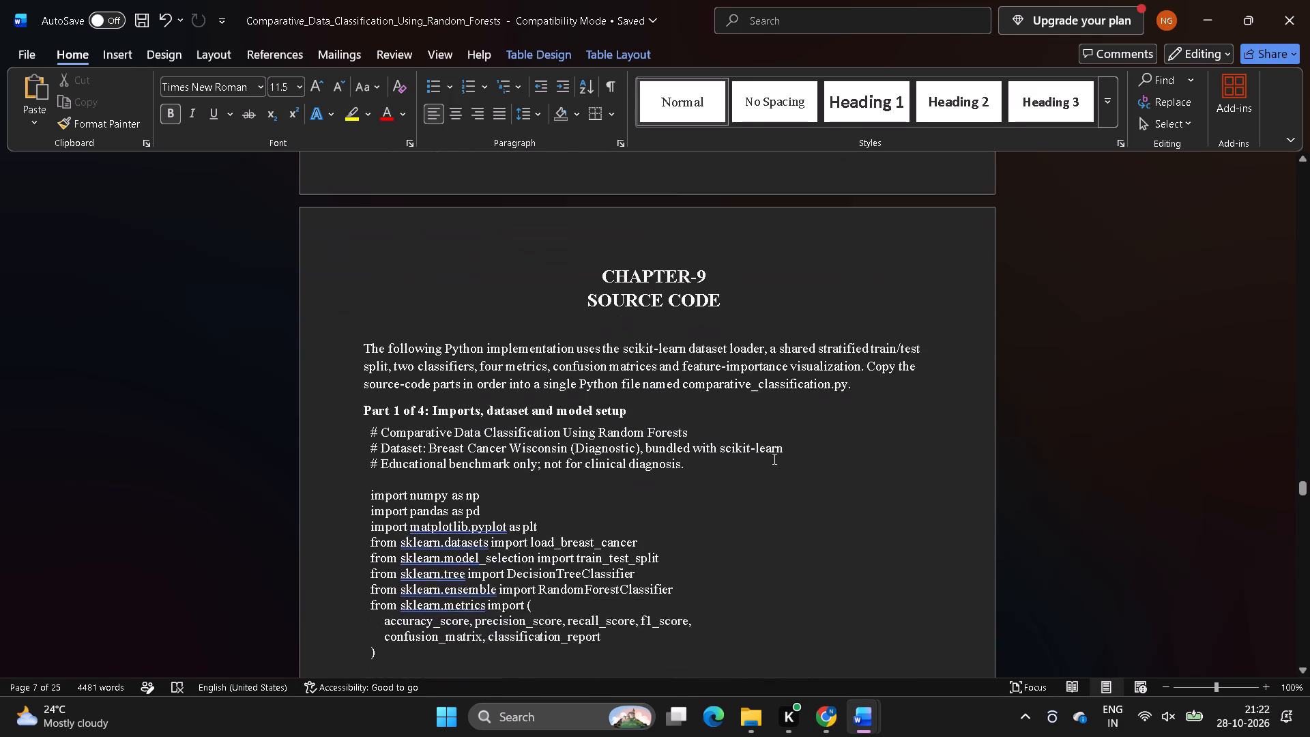
Look through the Chapter 9 source code and output charts, and on through the Conclusion, Future Scope and References chapters.
{"action": "scroll", "coordinate": [773, 459], "scroll_direction": "down", "scroll_amount": 2}
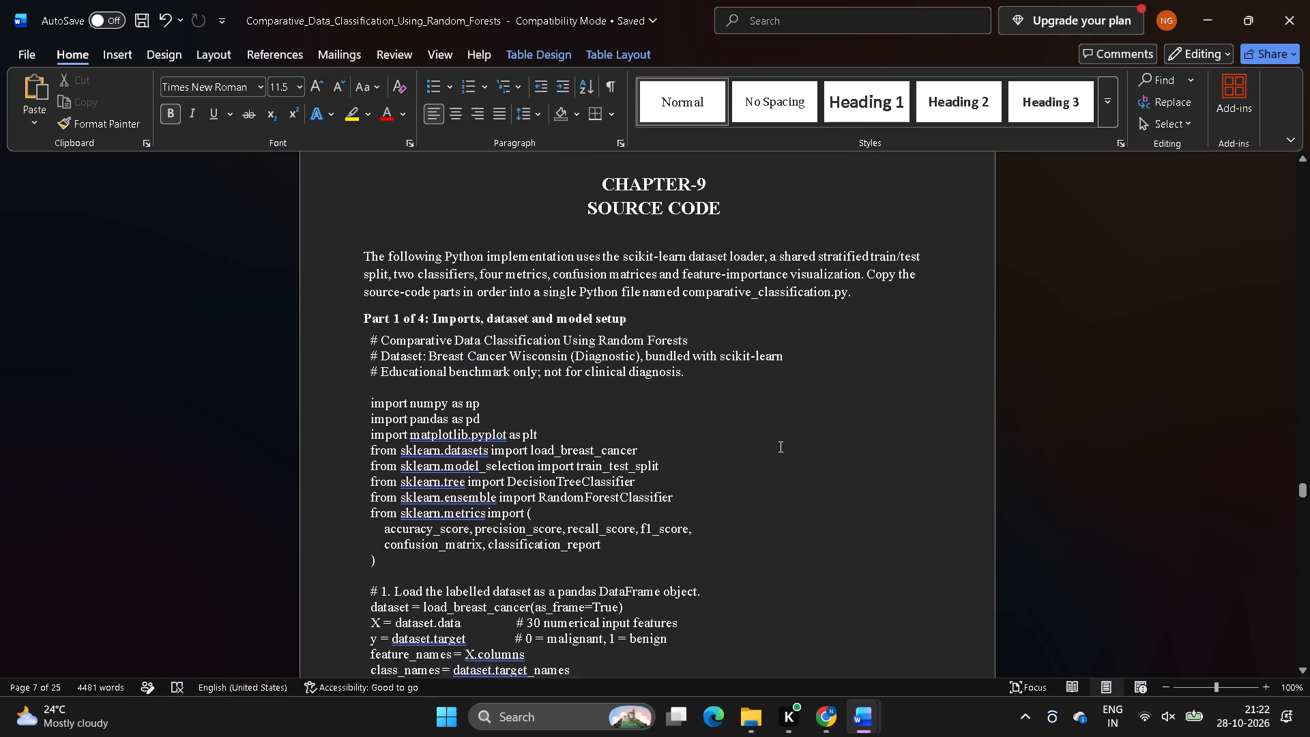
{"action": "scroll", "coordinate": [779, 446], "scroll_direction": "down", "scroll_amount": 3}
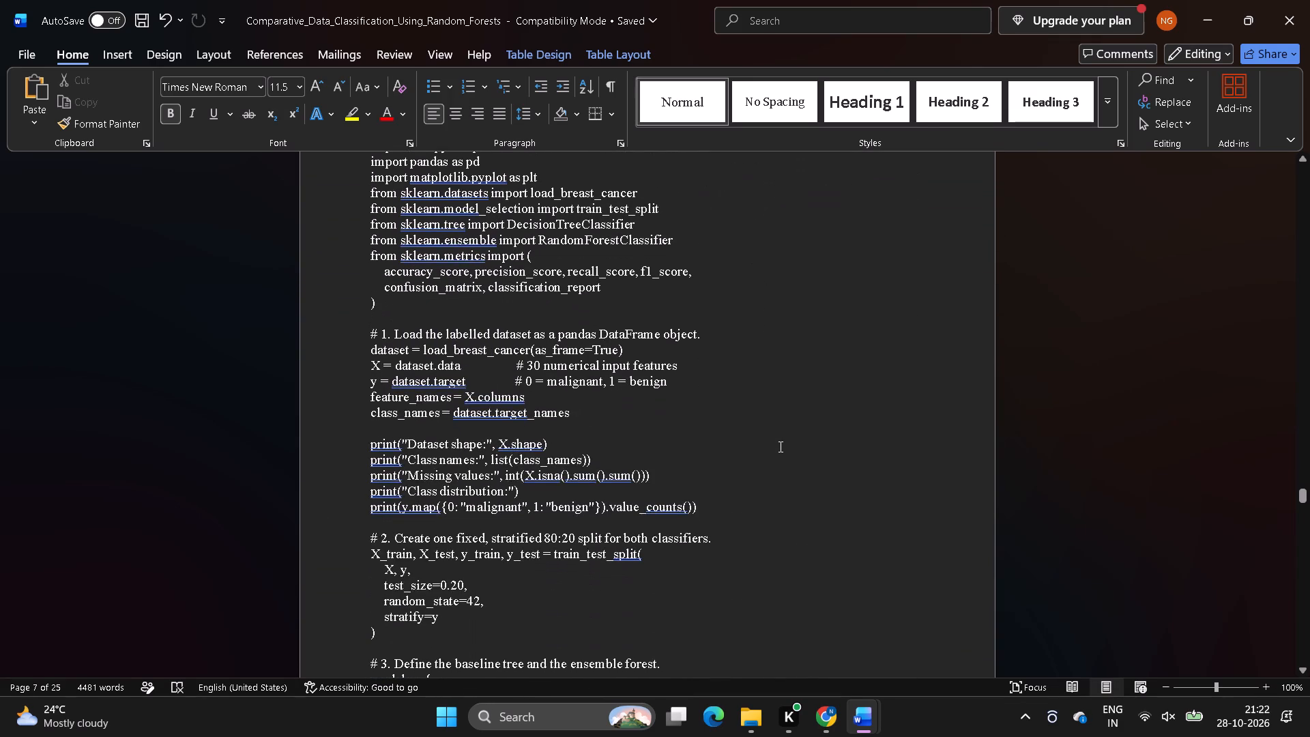
{"action": "scroll", "coordinate": [779, 446], "scroll_direction": "down", "scroll_amount": 3}
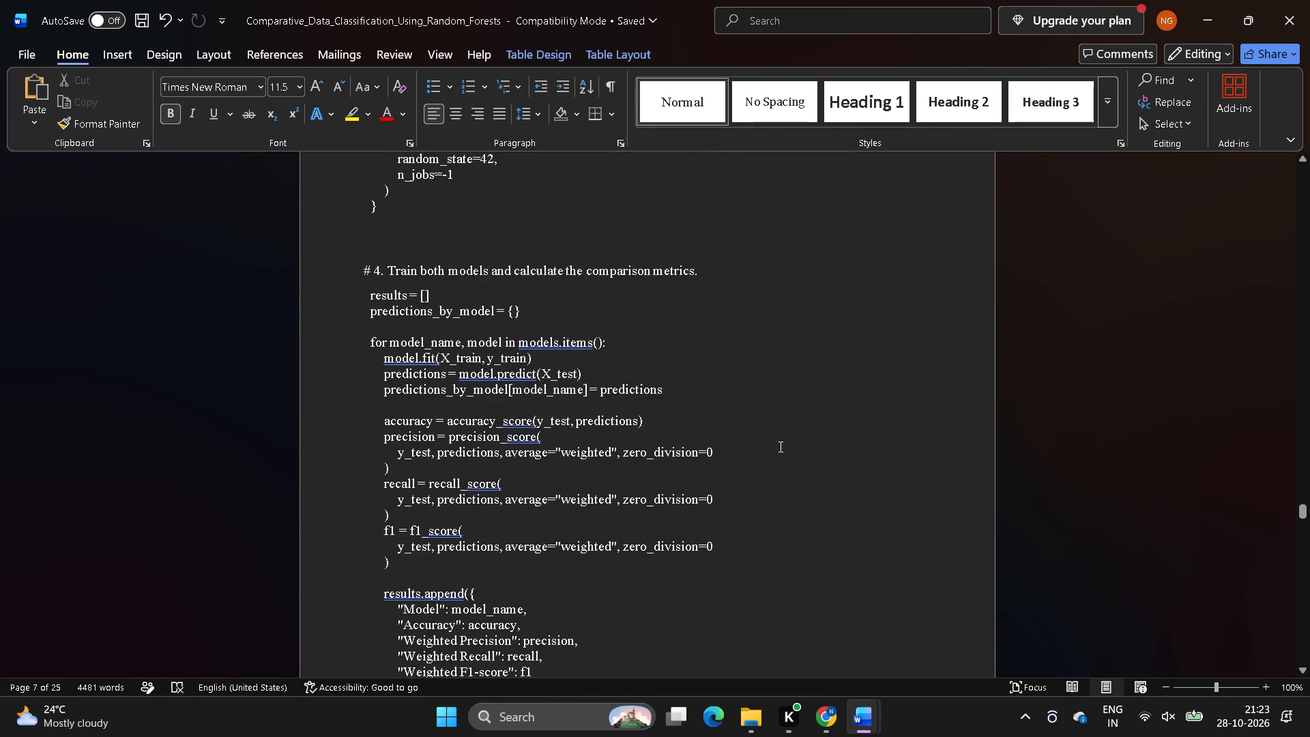
{"action": "scroll", "coordinate": [779, 446], "scroll_direction": "down", "scroll_amount": 9}
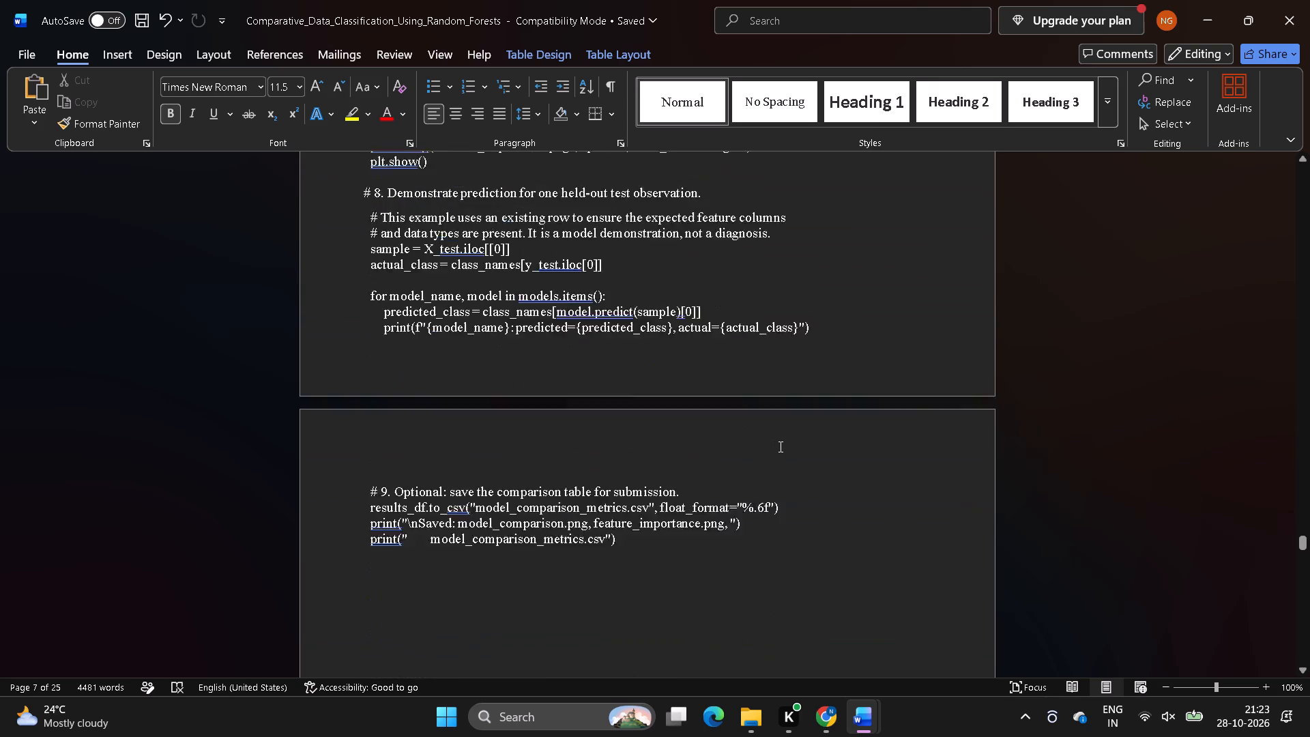
{"action": "scroll", "coordinate": [779, 446], "scroll_direction": "down", "scroll_amount": 11}
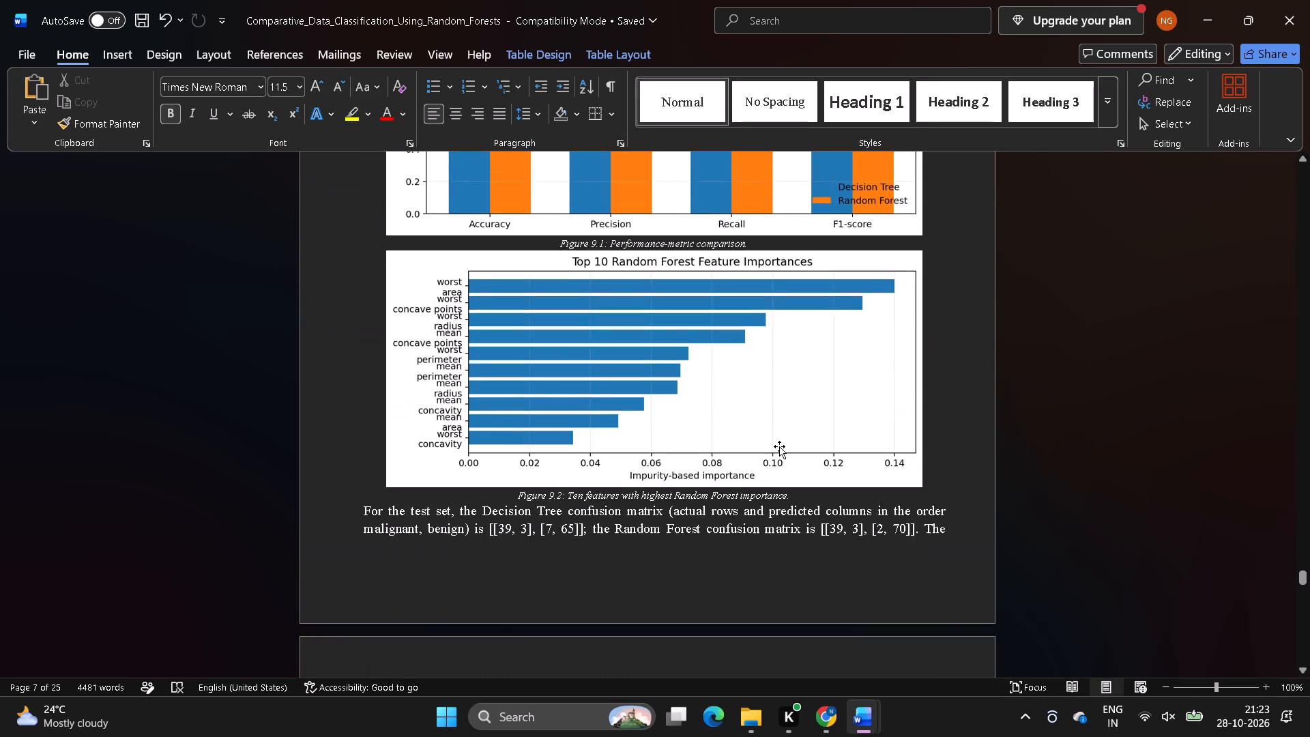
{"action": "scroll", "coordinate": [779, 446], "scroll_direction": "down", "scroll_amount": 8}
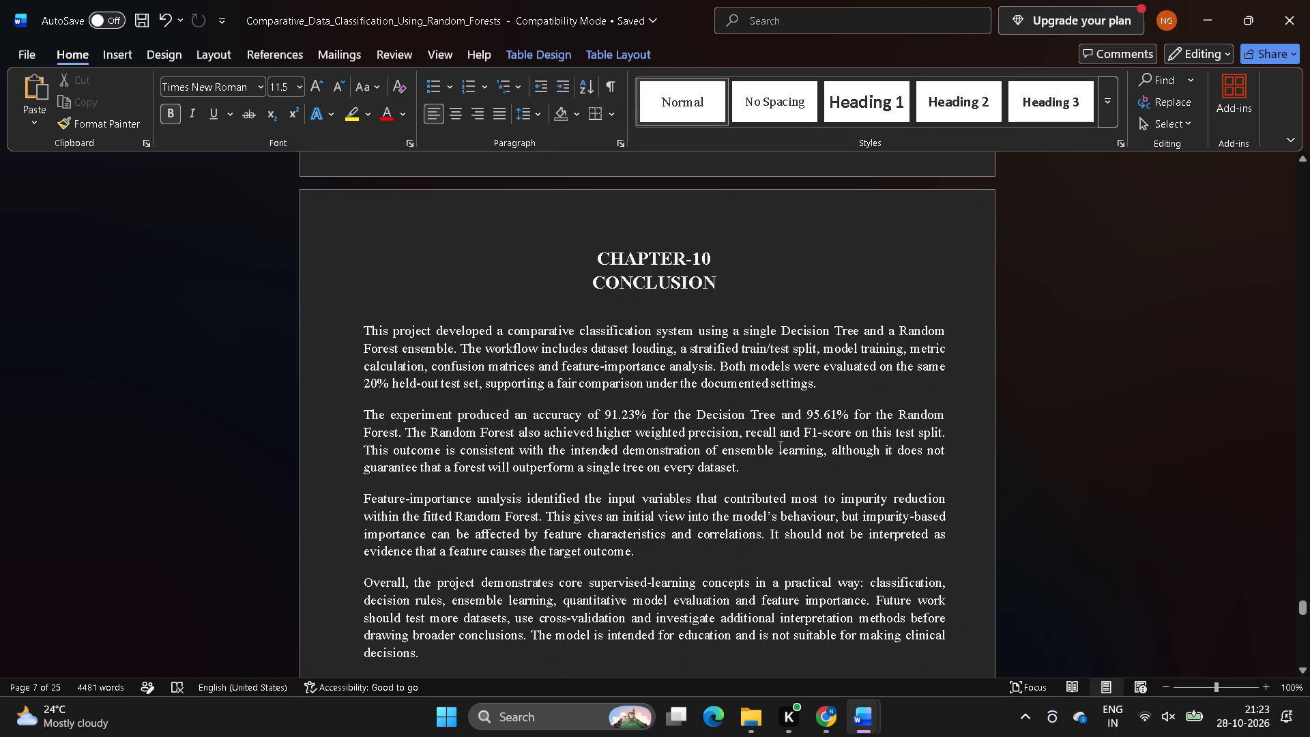
{"action": "scroll", "coordinate": [779, 446], "scroll_direction": "down", "scroll_amount": 7}
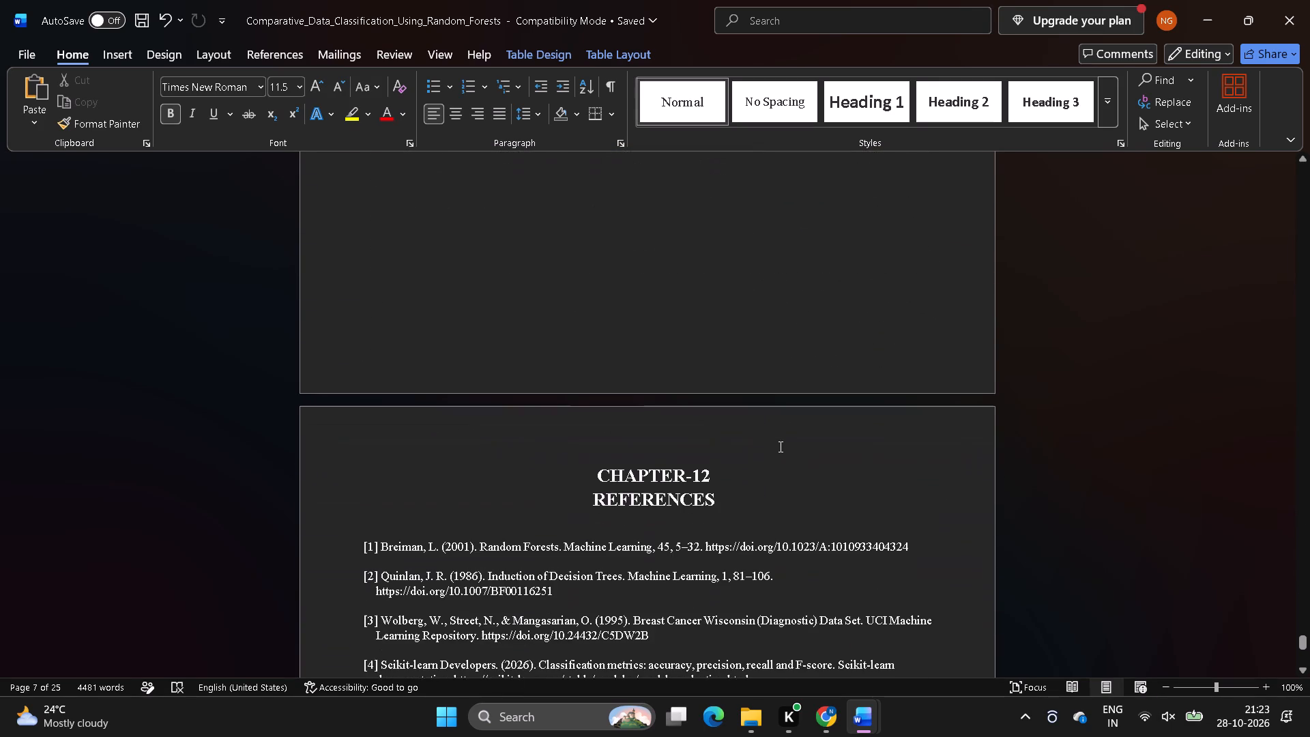
{"action": "scroll", "coordinate": [779, 446], "scroll_direction": "down", "scroll_amount": 6}
Go back through the report to recheck the contents table and the Abstract page.
{"action": "scroll", "coordinate": [779, 446], "scroll_direction": "up", "scroll_amount": 7}
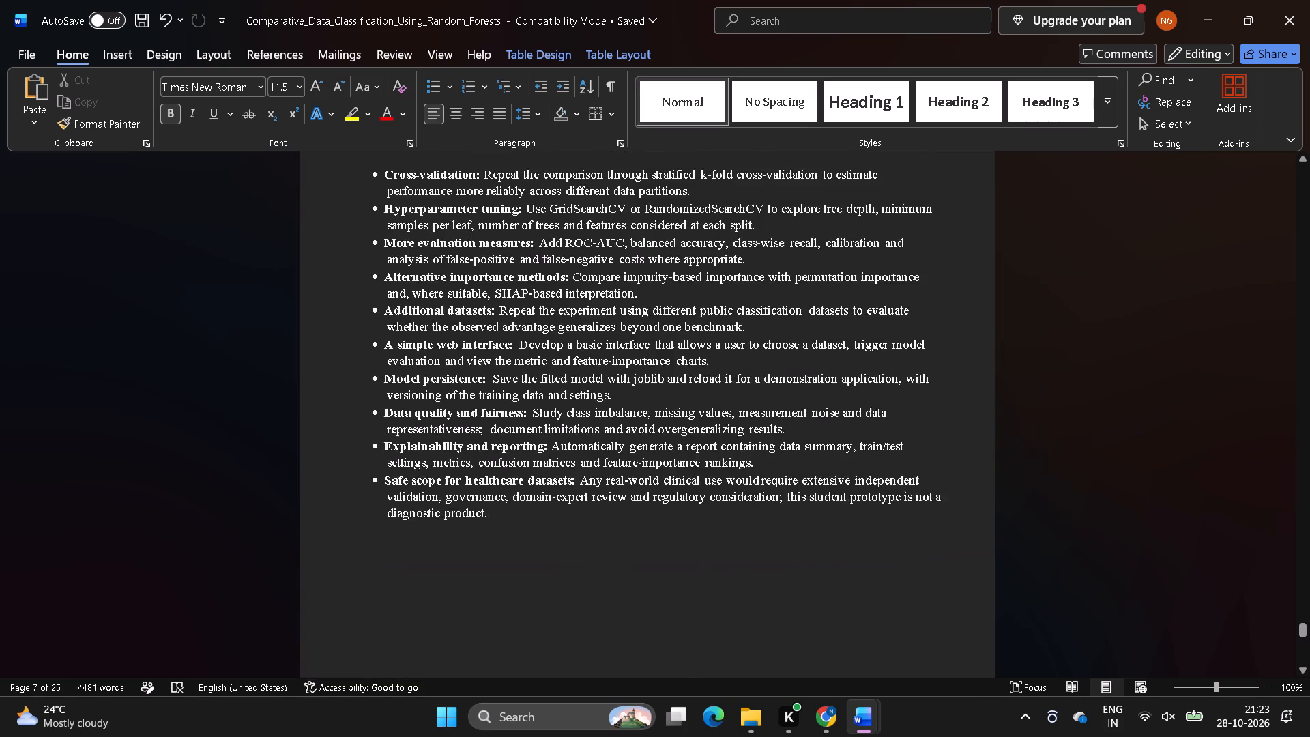
{"action": "scroll", "coordinate": [779, 446], "scroll_direction": "up", "scroll_amount": 20}
{"action": "scroll", "coordinate": [779, 446], "scroll_direction": "up", "scroll_amount": 2}
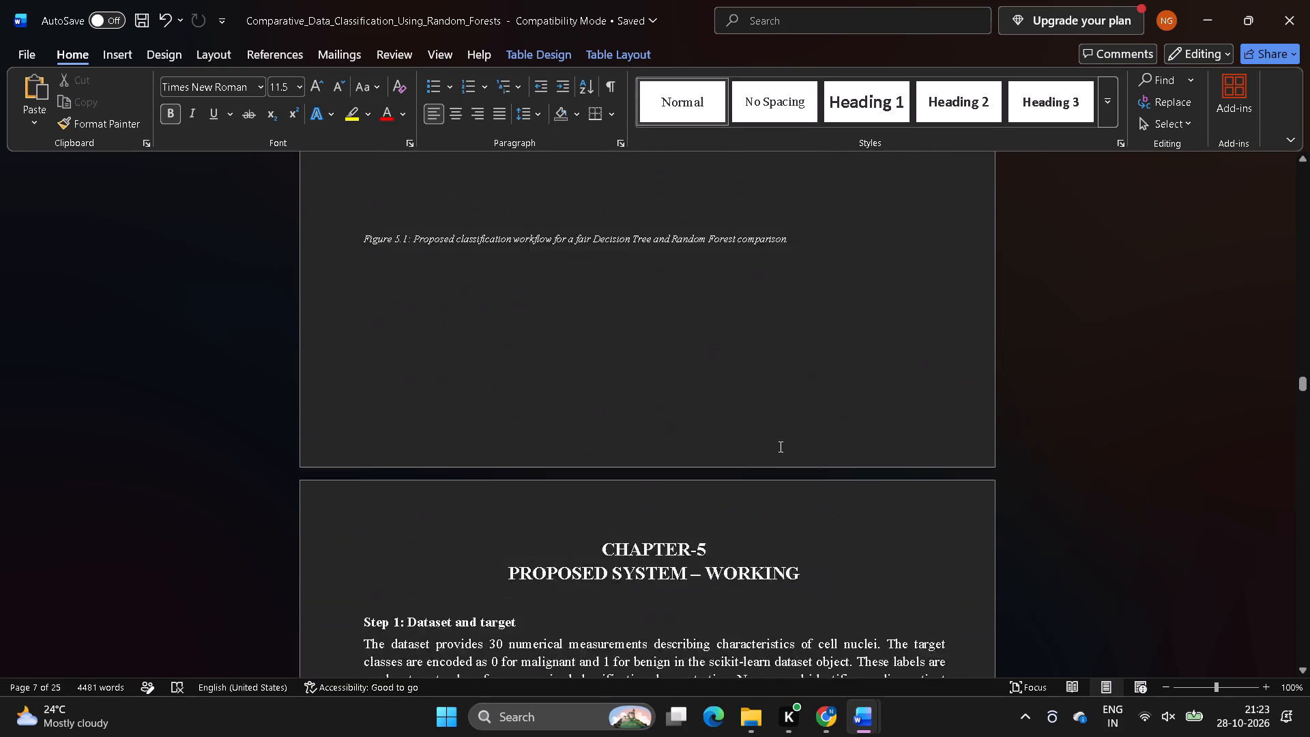
{"action": "scroll", "coordinate": [779, 446], "scroll_direction": "up", "scroll_amount": 10}
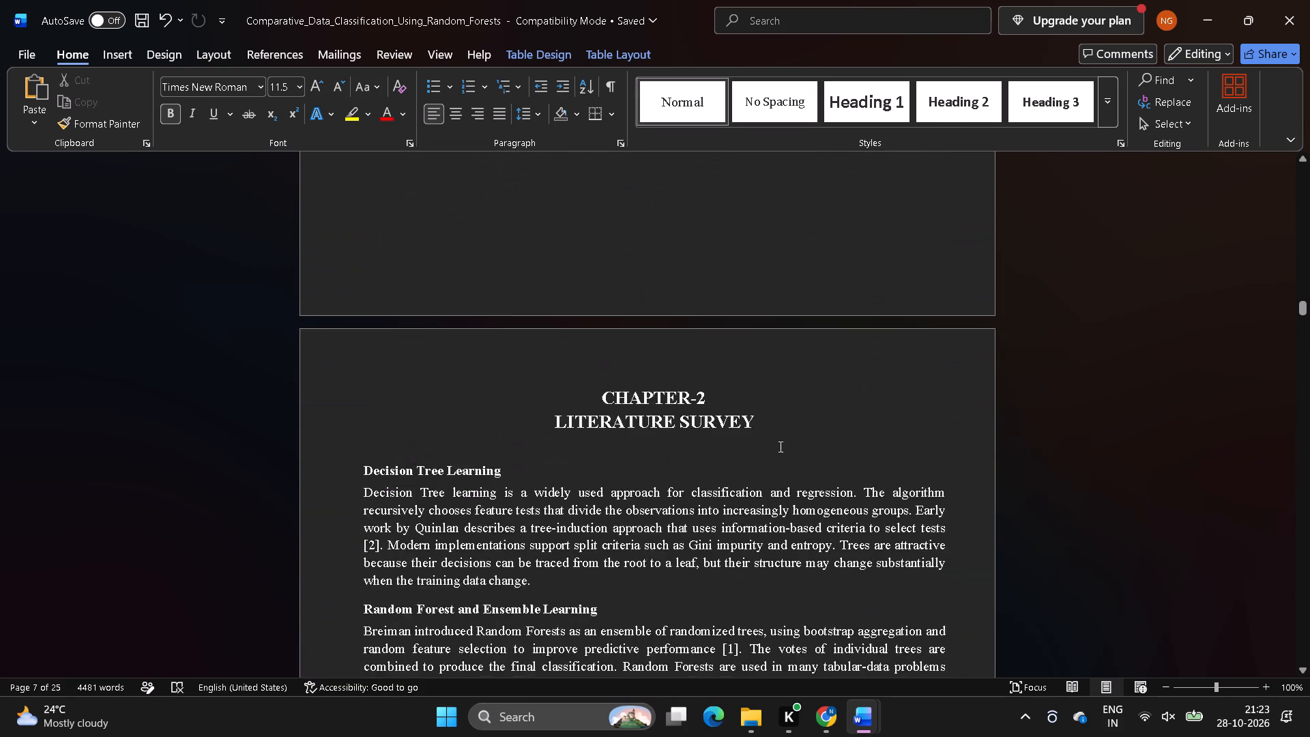
{"action": "scroll", "coordinate": [779, 446], "scroll_direction": "up", "scroll_amount": 5}
{"action": "scroll", "coordinate": [779, 446], "scroll_direction": "down", "scroll_amount": 4}
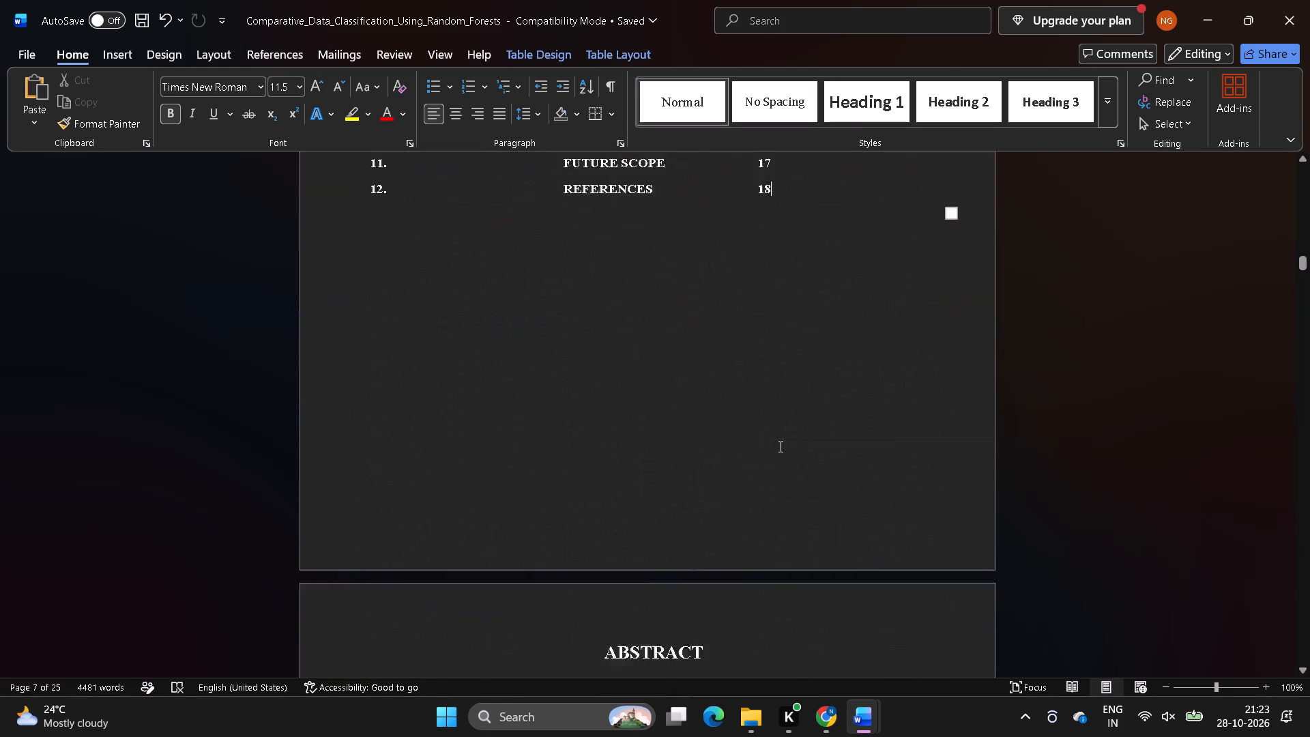
{"action": "scroll", "coordinate": [779, 446], "scroll_direction": "down", "scroll_amount": 1}
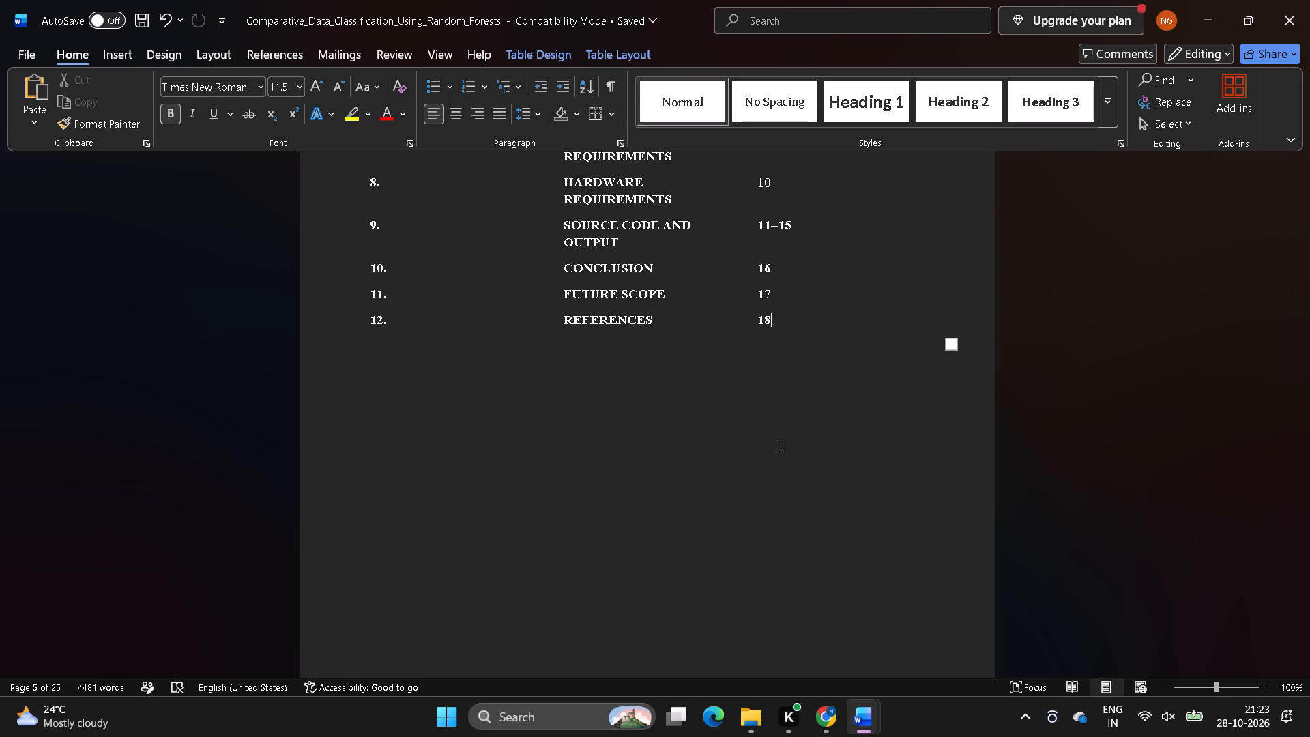
{"action": "scroll", "coordinate": [779, 446], "scroll_direction": "down", "scroll_amount": 3}
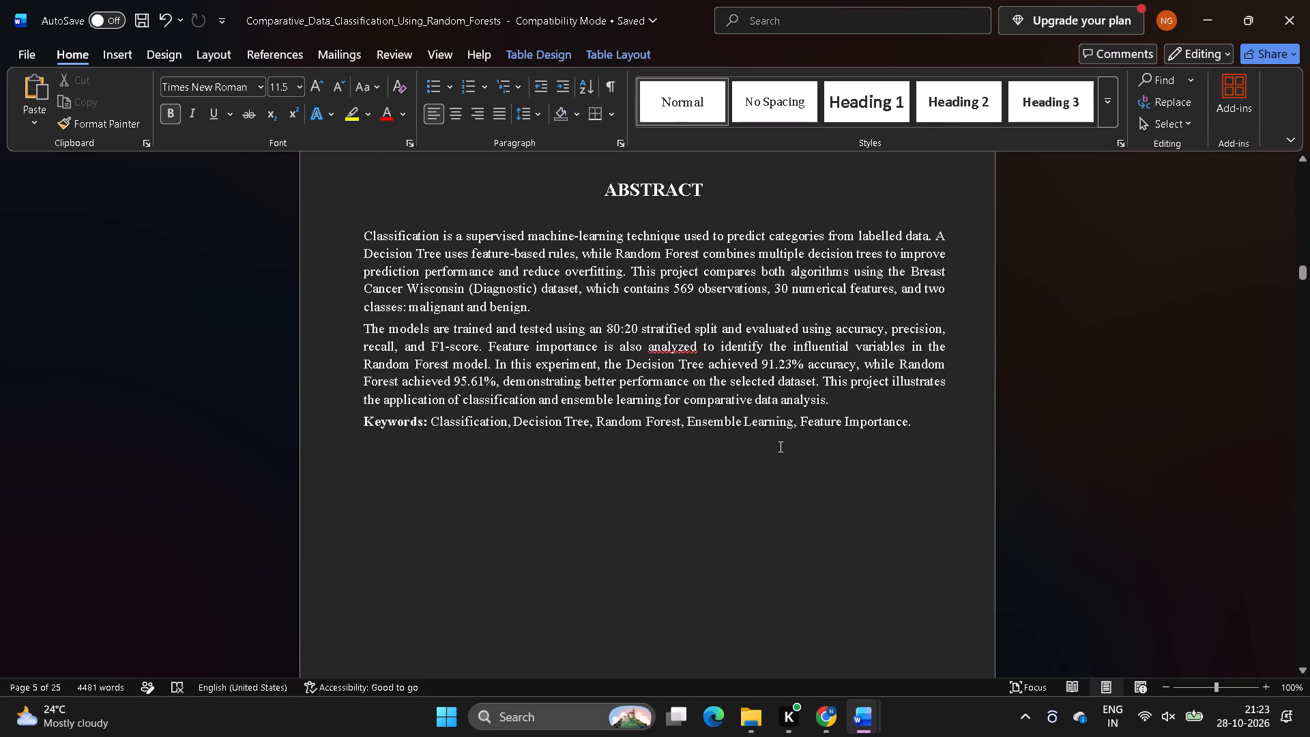
Look through the report from the Abstract page past the Chapter 8 requirements and the Chapter 9 source code.
{"action": "scroll", "coordinate": [779, 446], "scroll_direction": "down", "scroll_amount": 14}
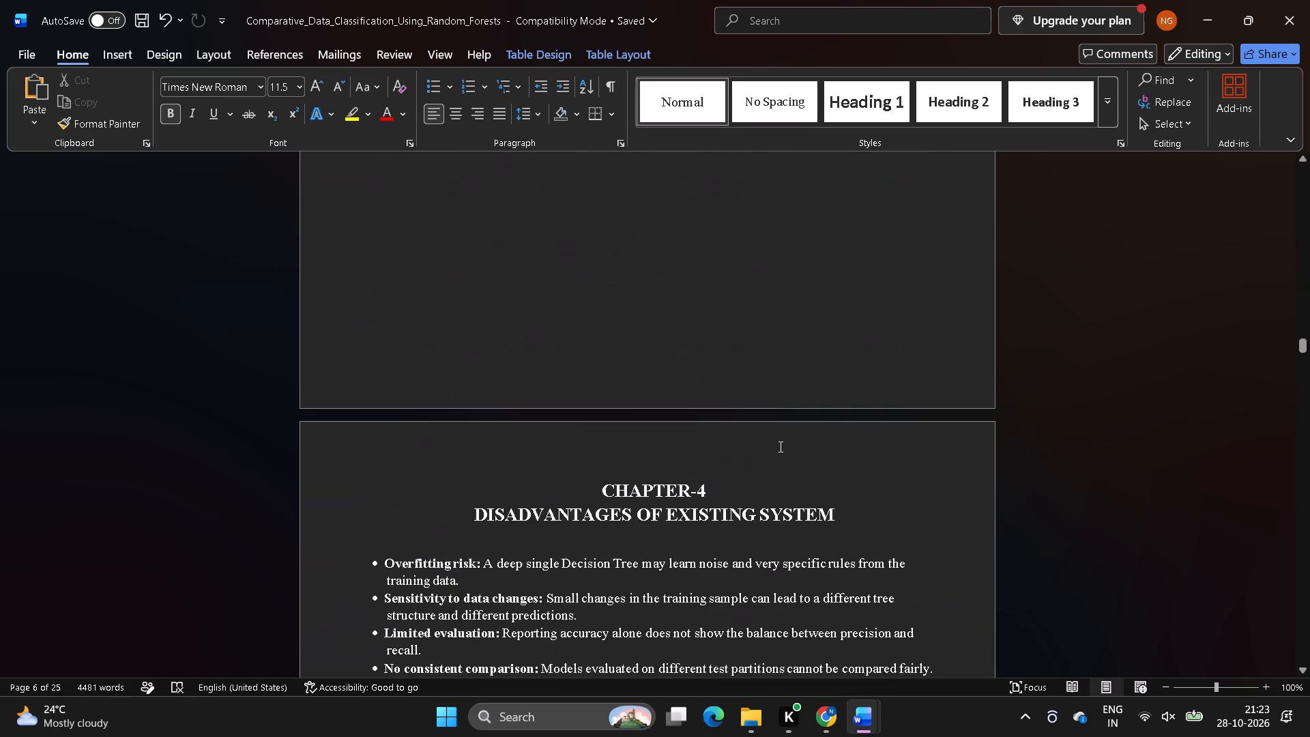
{"action": "scroll", "coordinate": [779, 446], "scroll_direction": "down", "scroll_amount": 9}
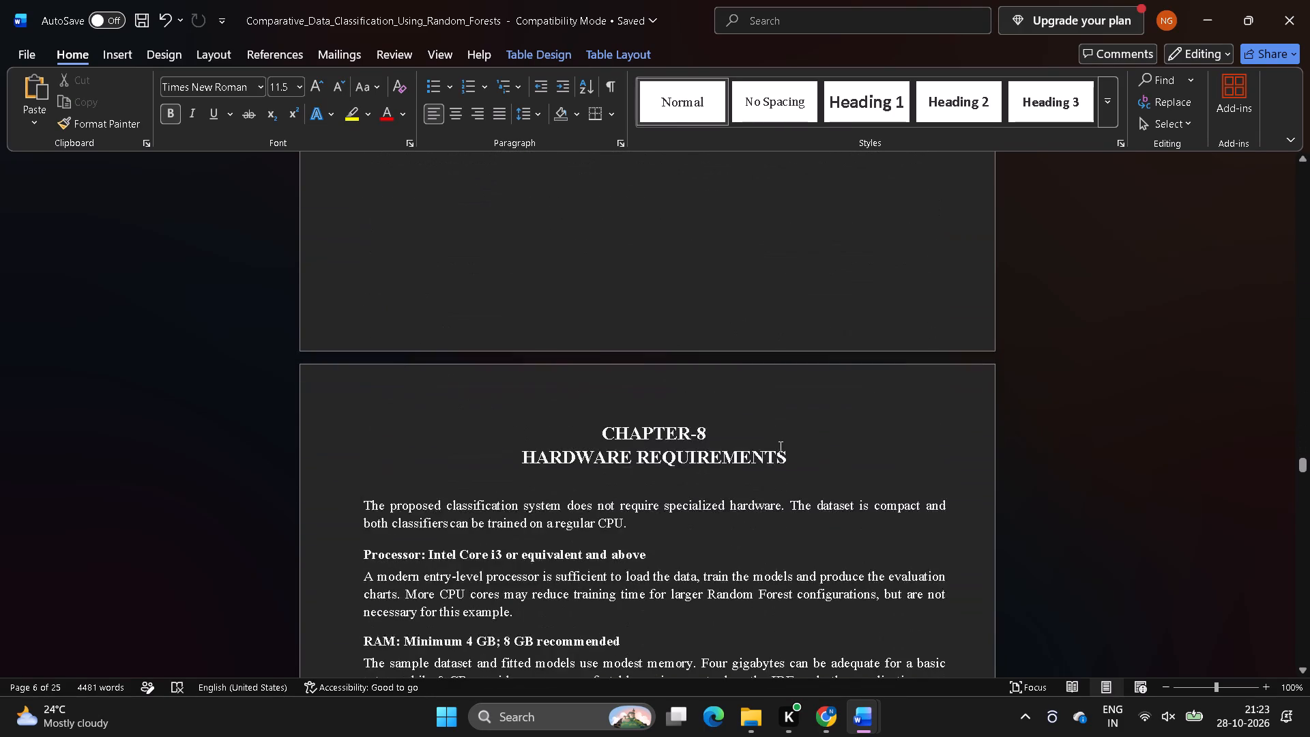
{"action": "scroll", "coordinate": [779, 446], "scroll_direction": "down", "scroll_amount": 6}
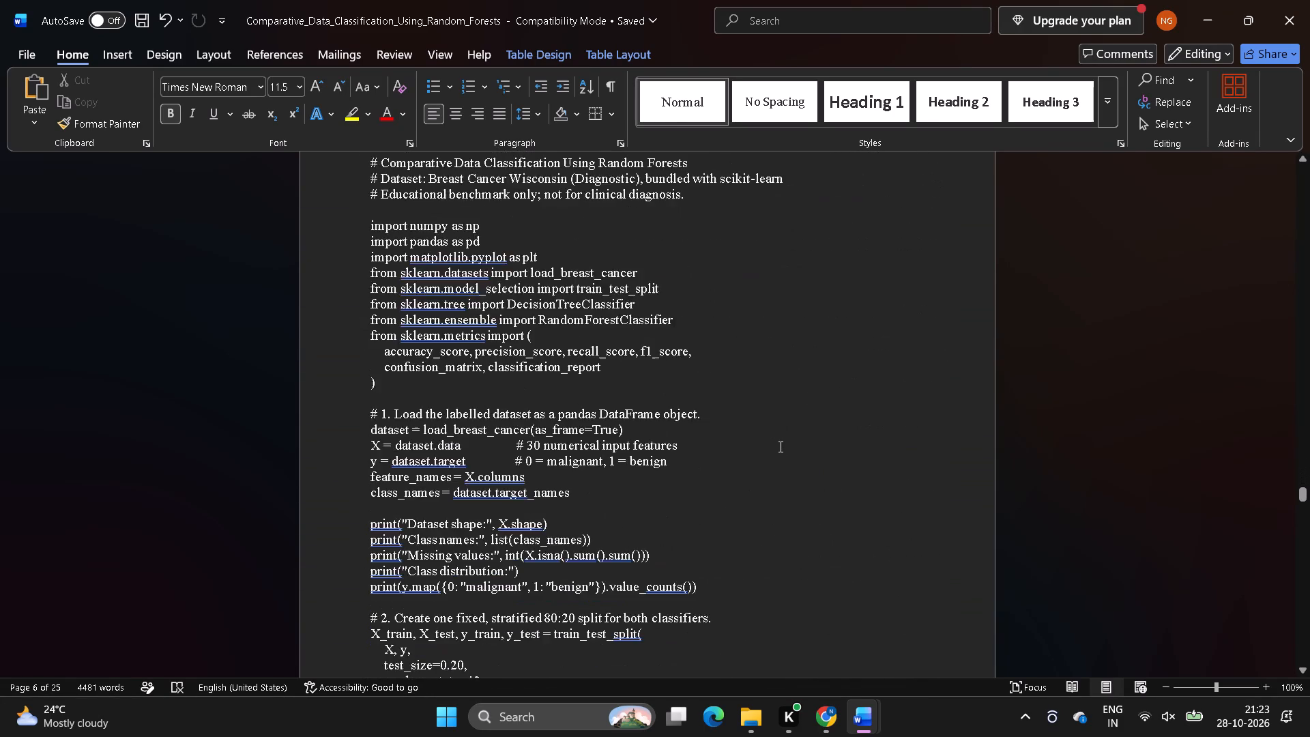
{"action": "scroll", "coordinate": [779, 446], "scroll_direction": "down", "scroll_amount": 4}
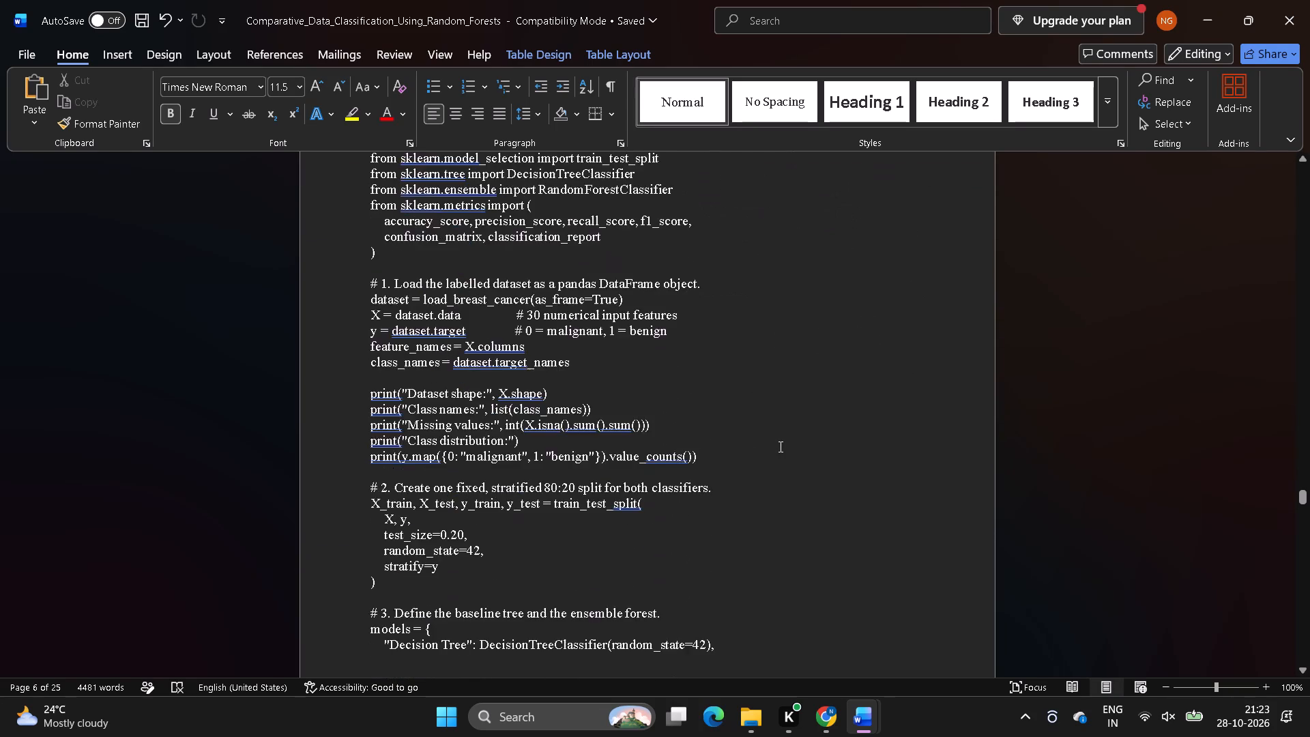
{"action": "scroll", "coordinate": [779, 446], "scroll_direction": "down", "scroll_amount": 6}
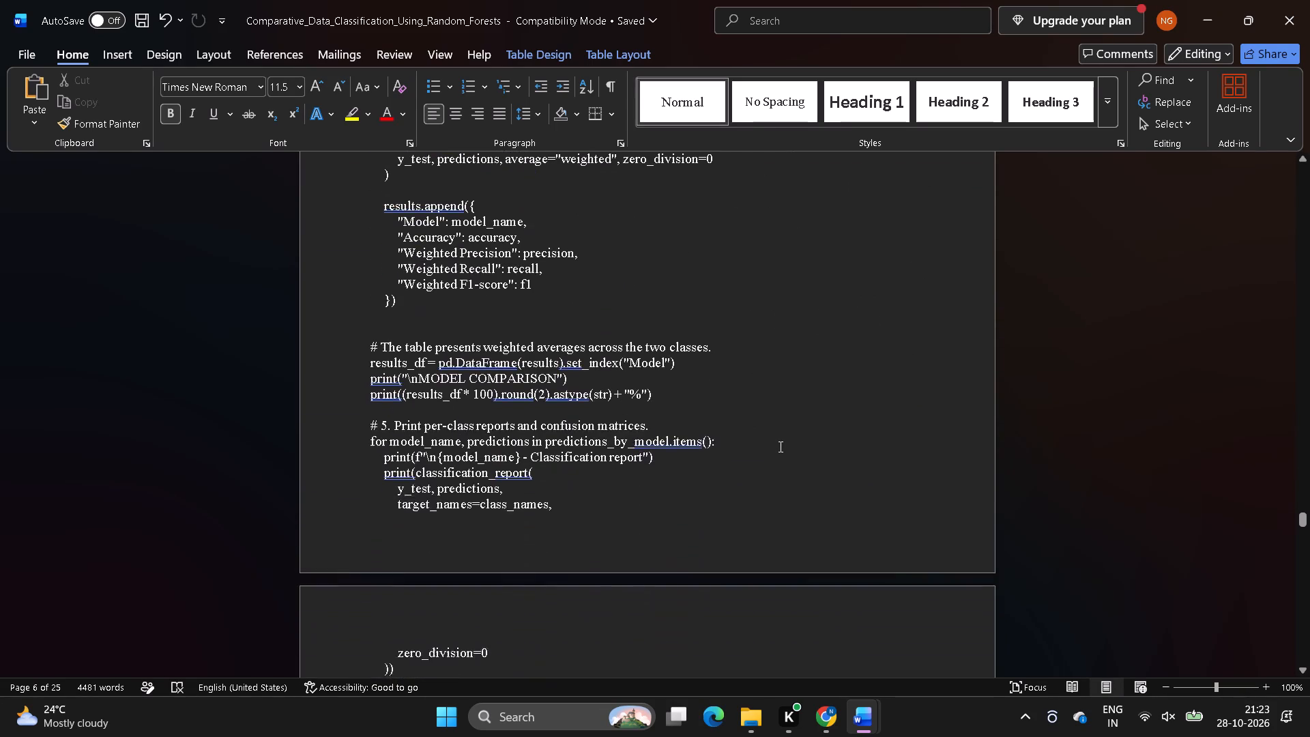
{"action": "scroll", "coordinate": [779, 446], "scroll_direction": "down", "scroll_amount": 6}
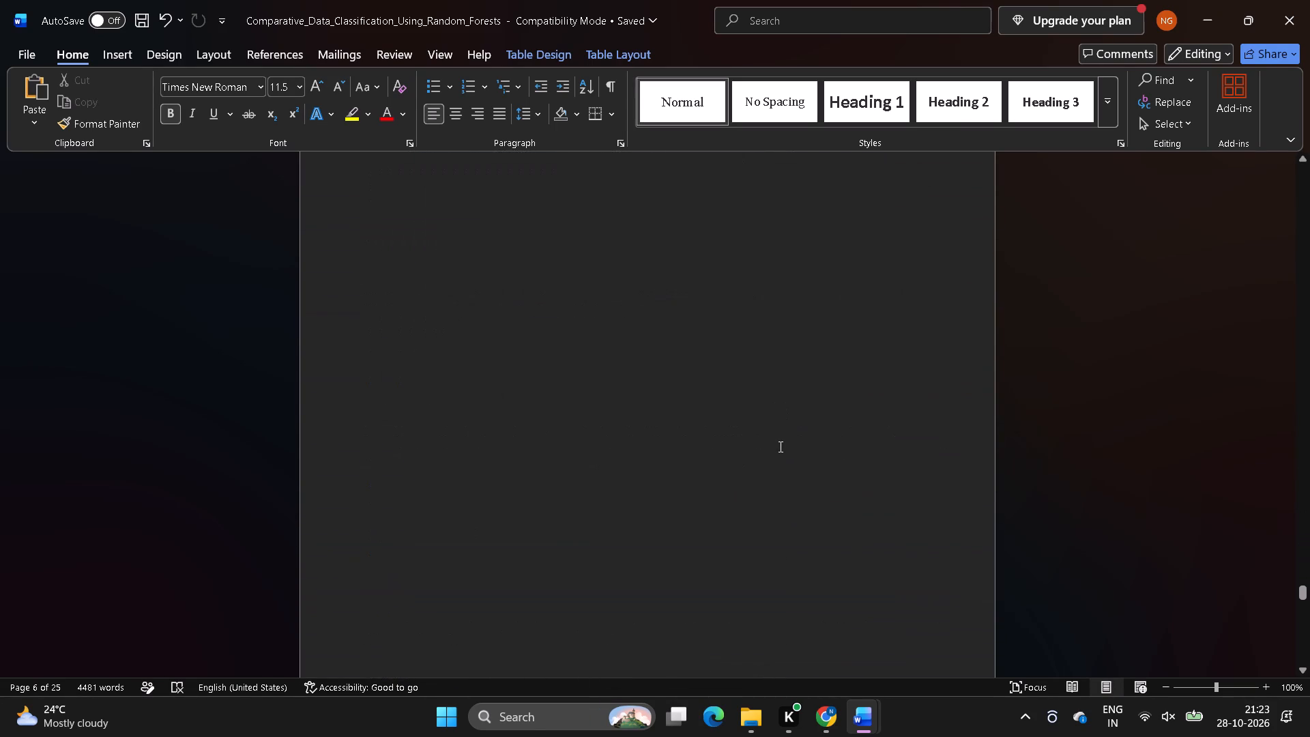
Examine the Chapter 9 Output and Results table, charts and closing paragraph, including how the text runs onto the following page.
{"action": "scroll", "coordinate": [779, 446], "scroll_direction": "up", "scroll_amount": 9}
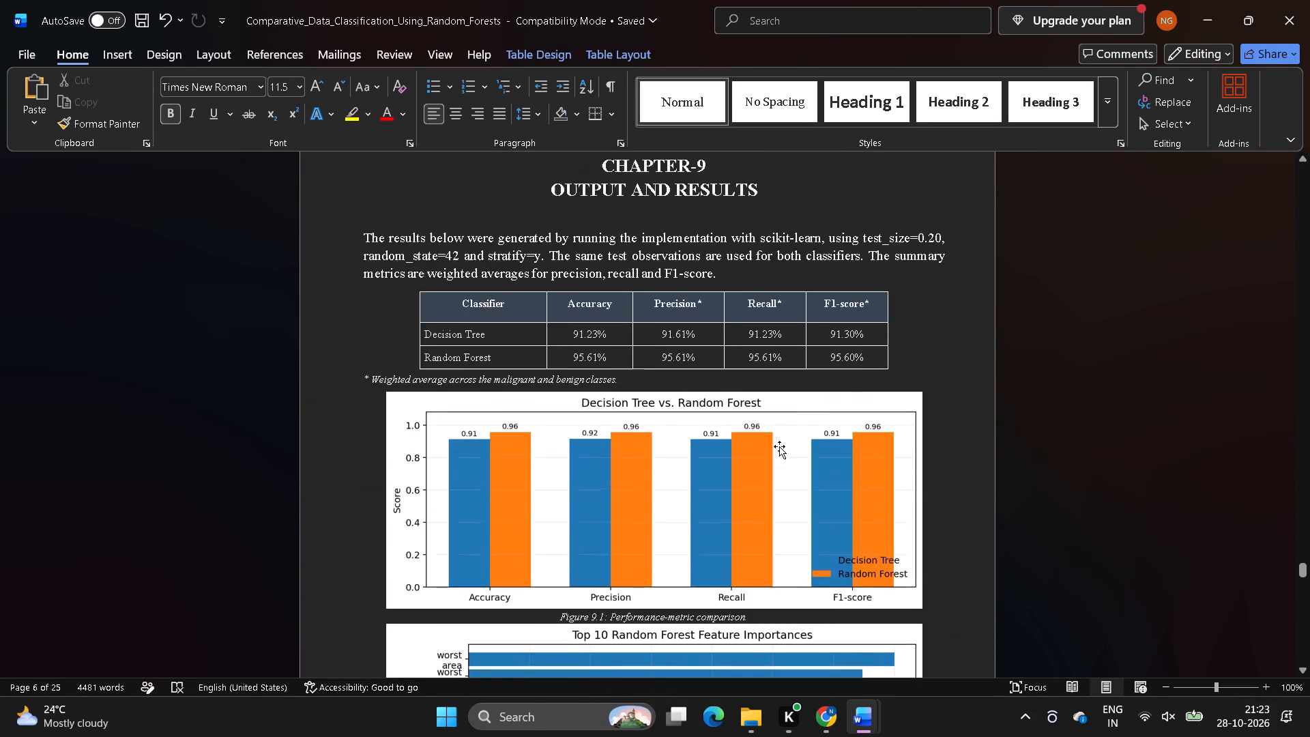
{"action": "scroll", "coordinate": [779, 446], "scroll_direction": "up", "scroll_amount": 2}
{"action": "scroll", "coordinate": [779, 446], "scroll_direction": "down", "scroll_amount": 3}
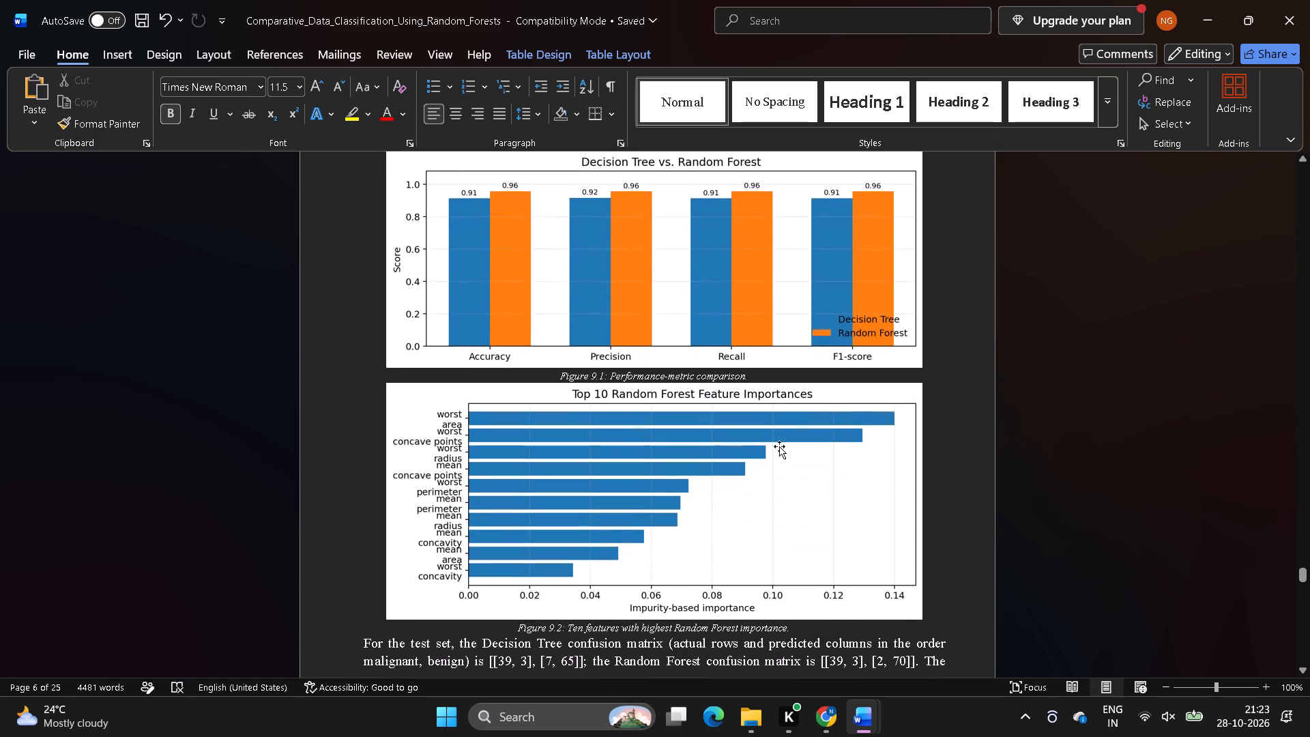
{"action": "scroll", "coordinate": [779, 446], "scroll_direction": "down", "scroll_amount": 4}
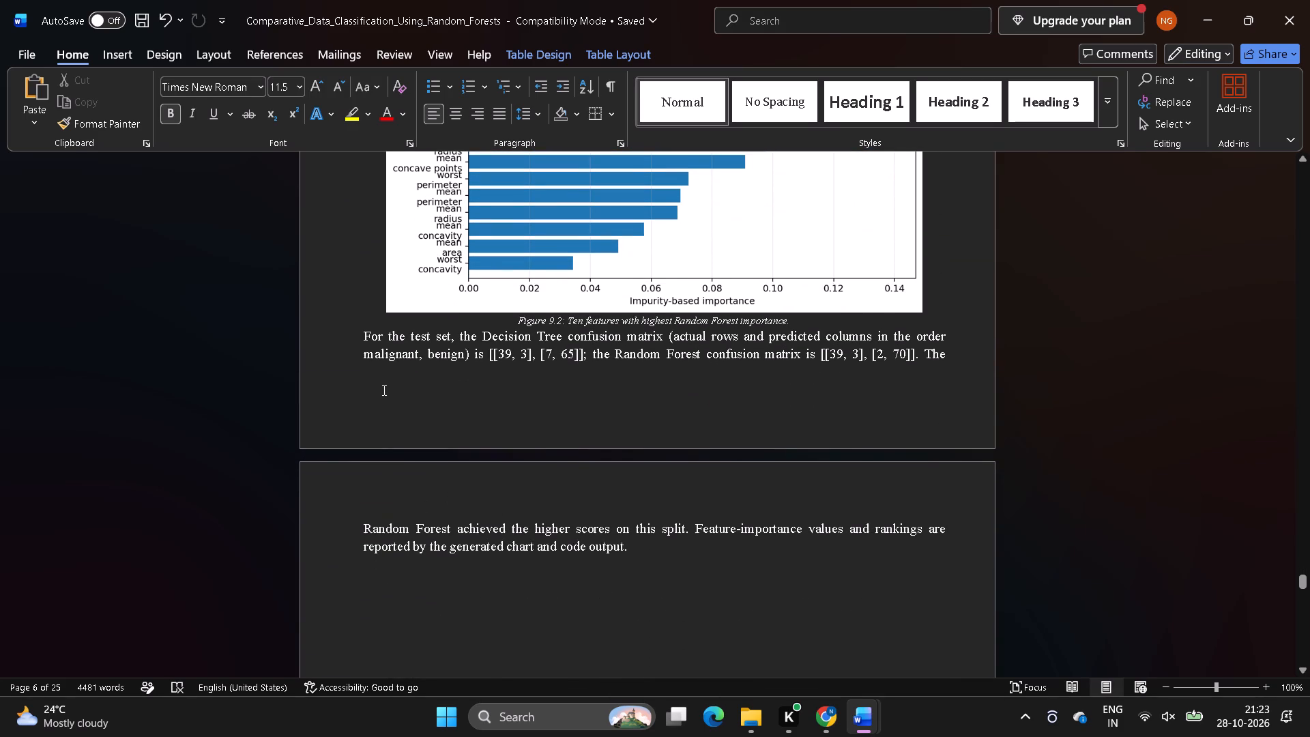
{"action": "scroll", "coordinate": [420, 398], "scroll_direction": "up", "scroll_amount": 6}
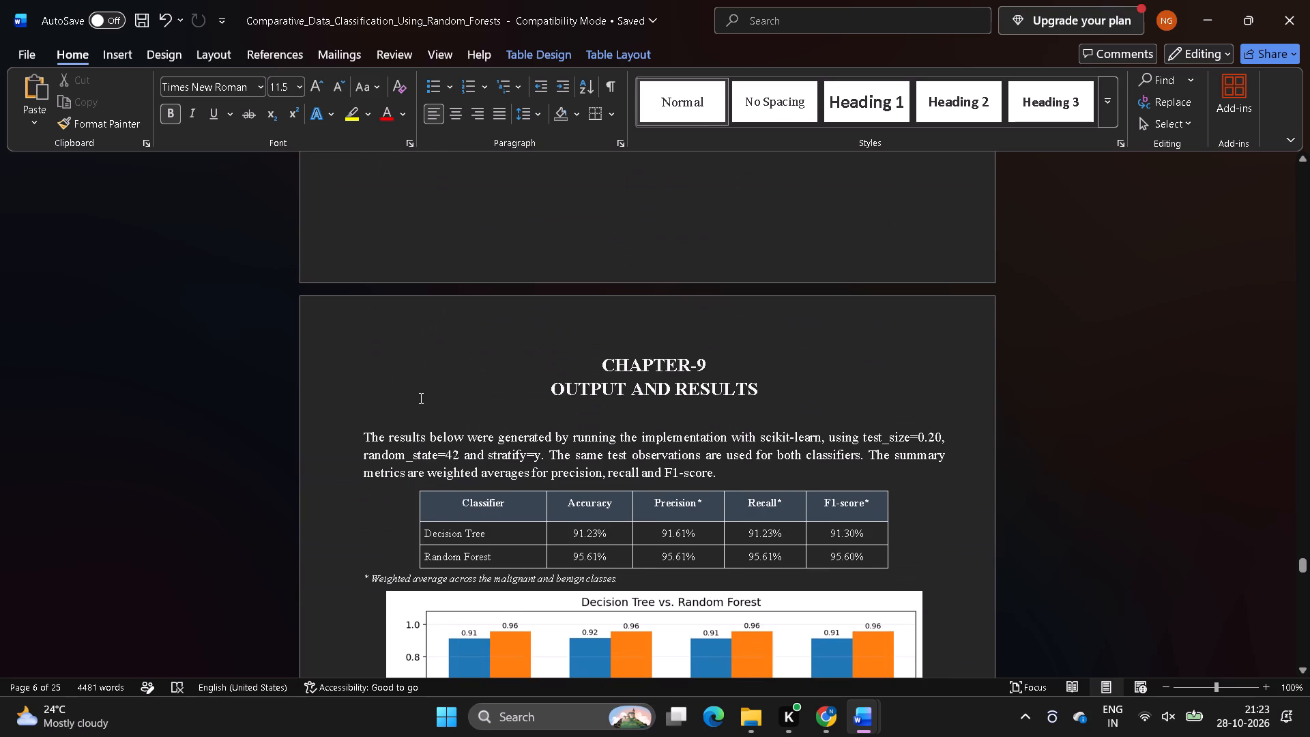
{"action": "scroll", "coordinate": [420, 398], "scroll_direction": "up", "scroll_amount": 1}
{"action": "scroll", "coordinate": [420, 398], "scroll_direction": "down", "scroll_amount": 5}
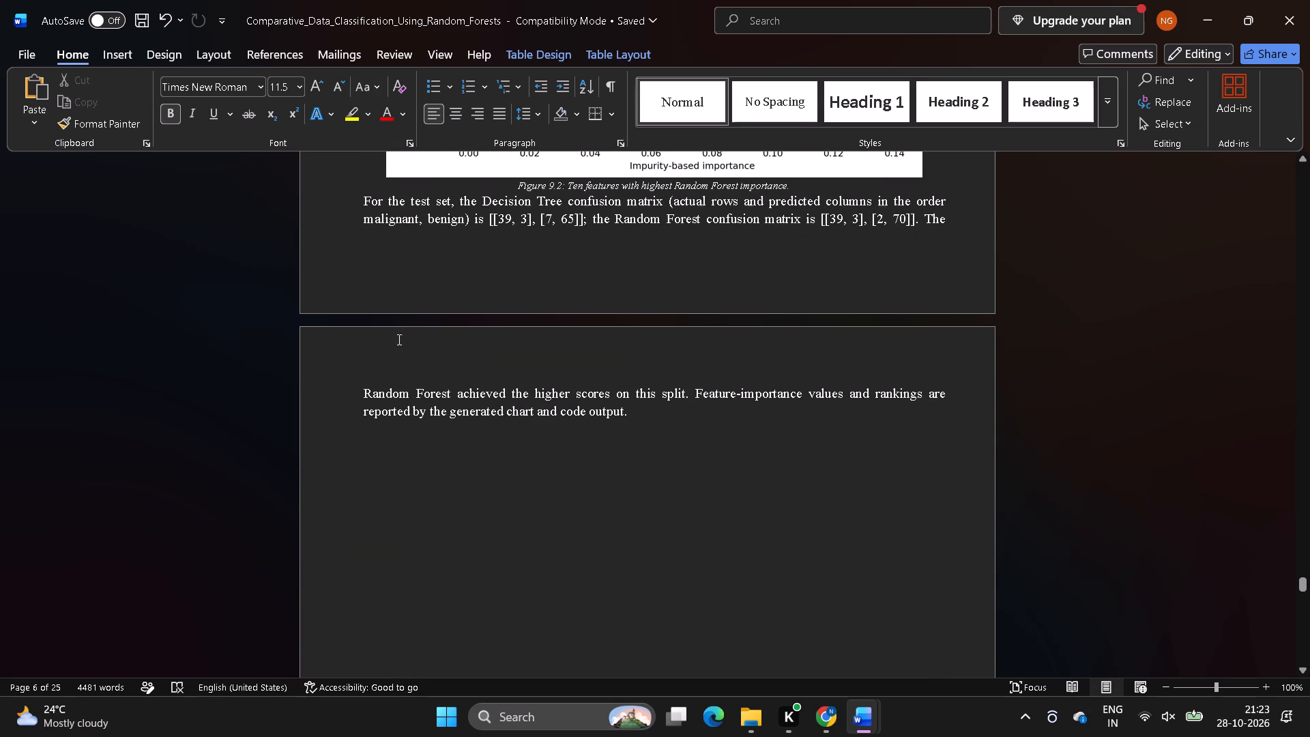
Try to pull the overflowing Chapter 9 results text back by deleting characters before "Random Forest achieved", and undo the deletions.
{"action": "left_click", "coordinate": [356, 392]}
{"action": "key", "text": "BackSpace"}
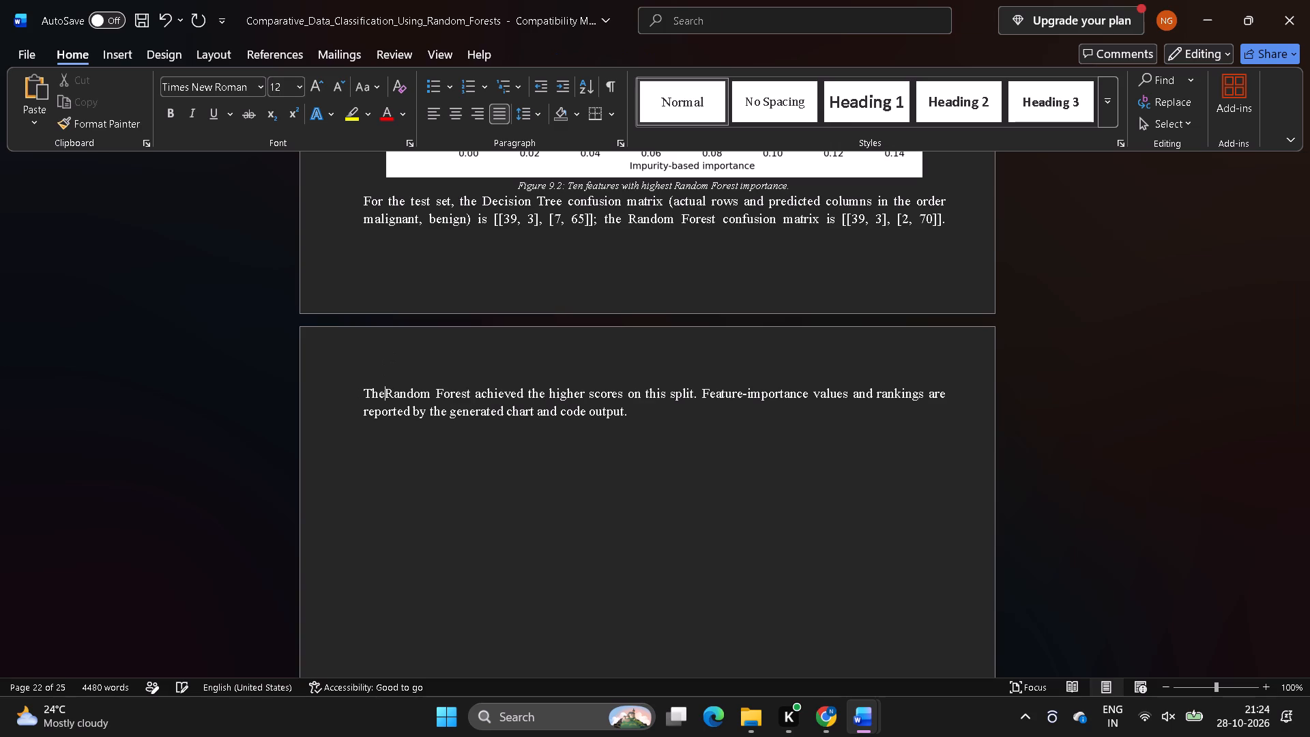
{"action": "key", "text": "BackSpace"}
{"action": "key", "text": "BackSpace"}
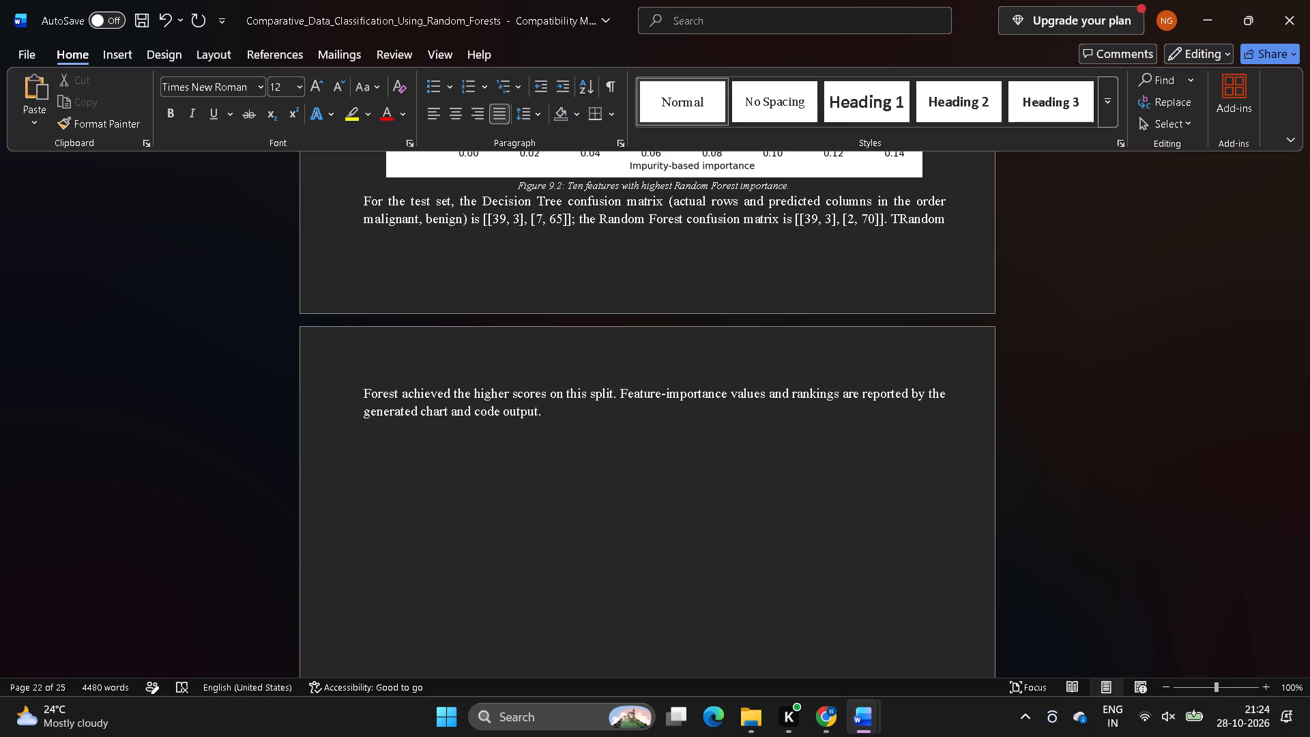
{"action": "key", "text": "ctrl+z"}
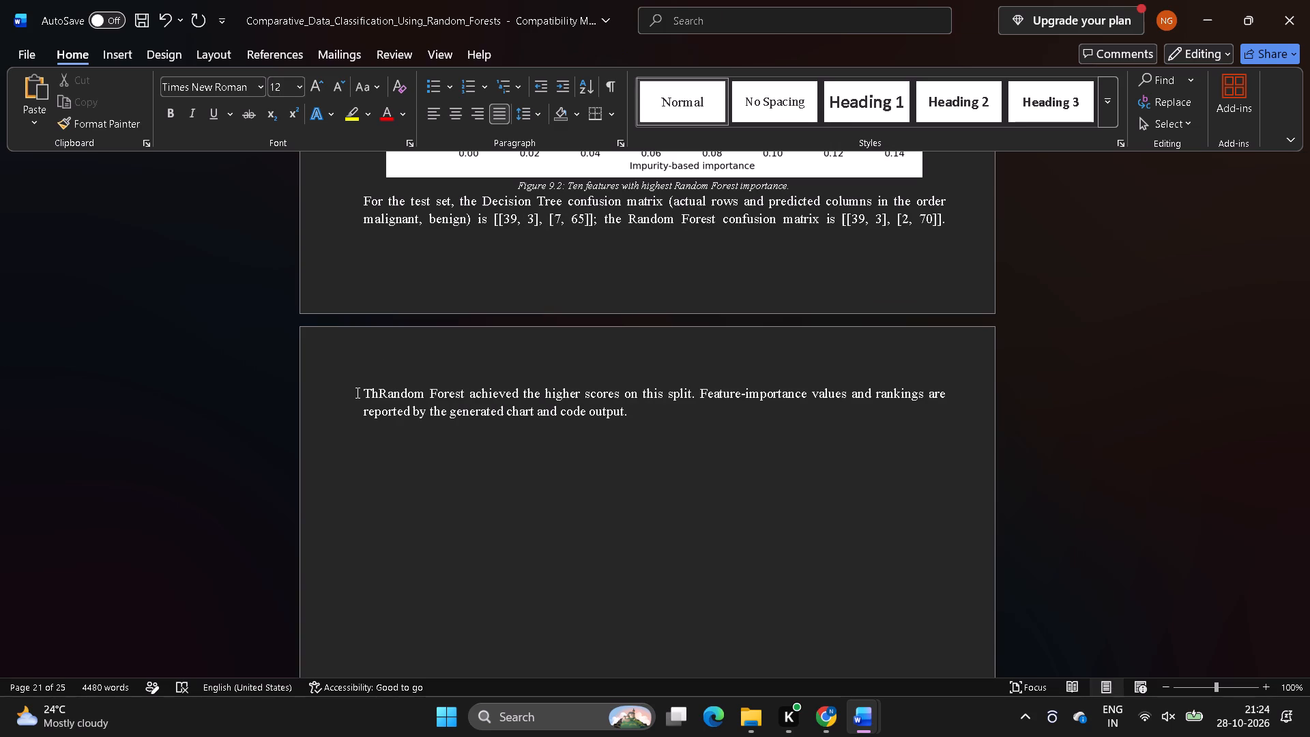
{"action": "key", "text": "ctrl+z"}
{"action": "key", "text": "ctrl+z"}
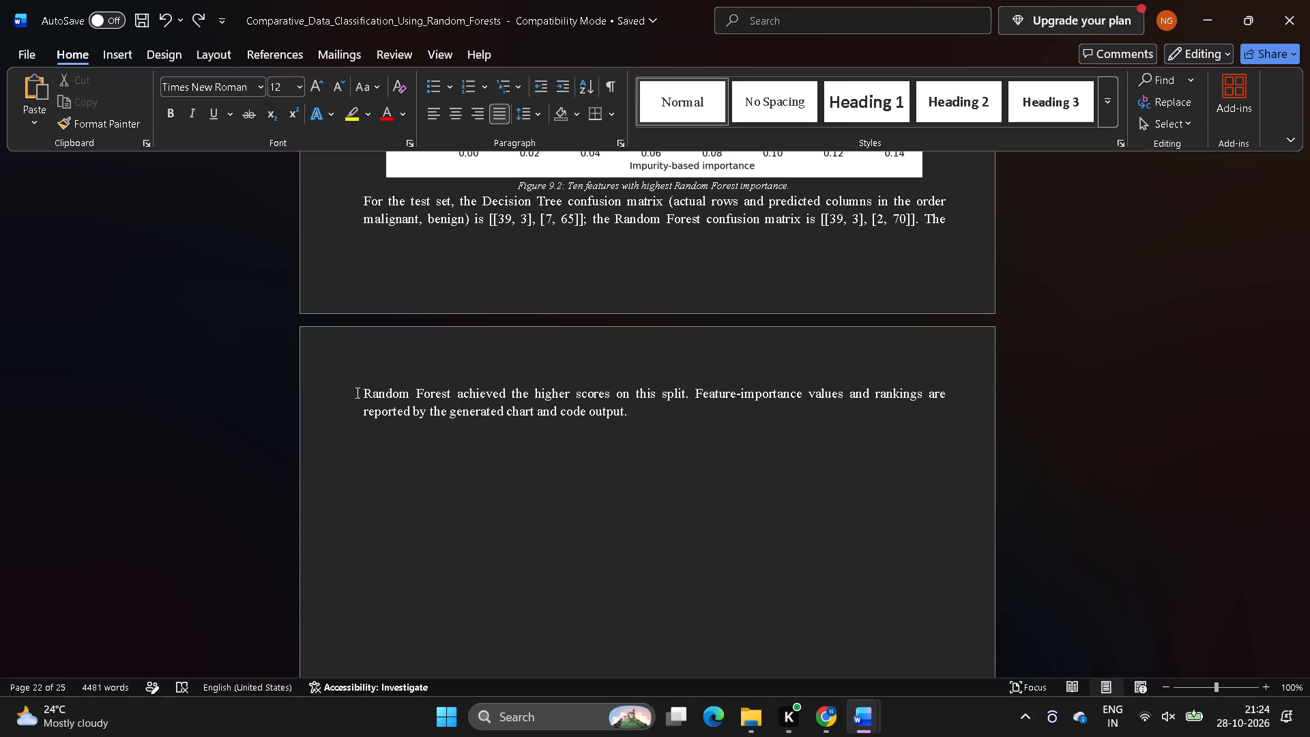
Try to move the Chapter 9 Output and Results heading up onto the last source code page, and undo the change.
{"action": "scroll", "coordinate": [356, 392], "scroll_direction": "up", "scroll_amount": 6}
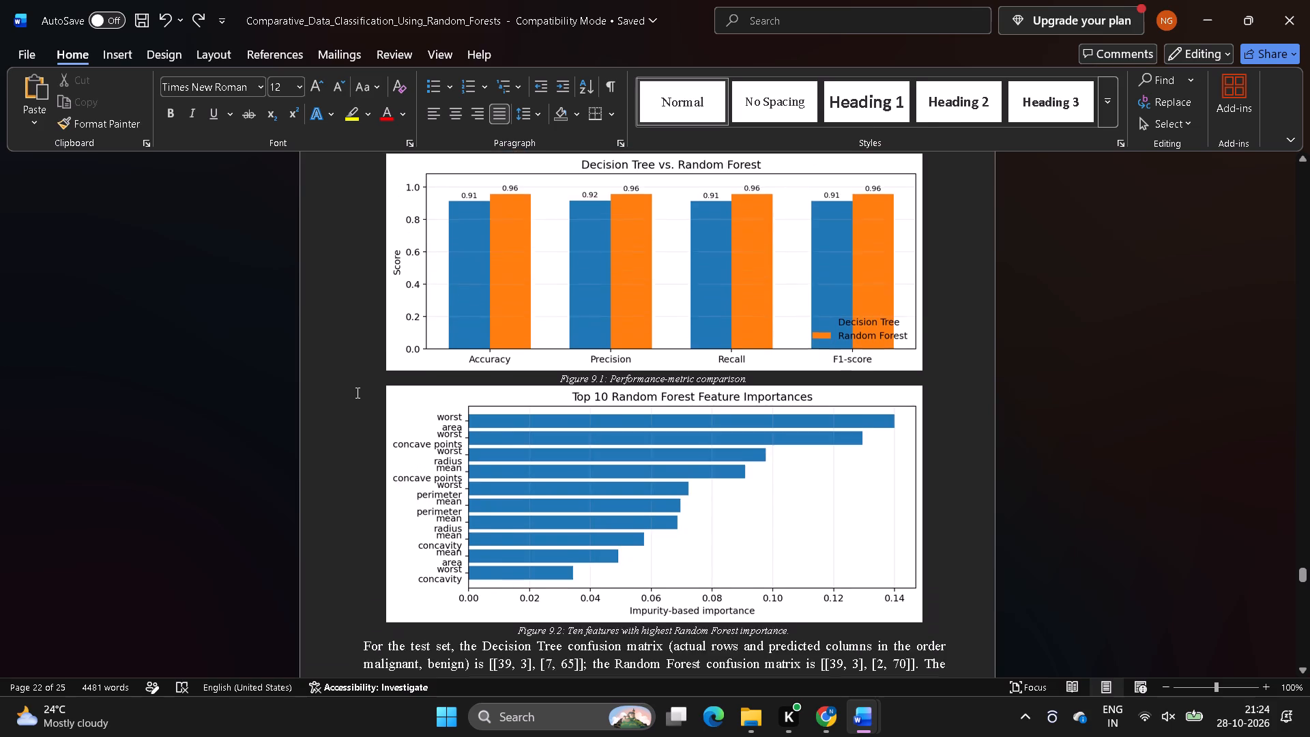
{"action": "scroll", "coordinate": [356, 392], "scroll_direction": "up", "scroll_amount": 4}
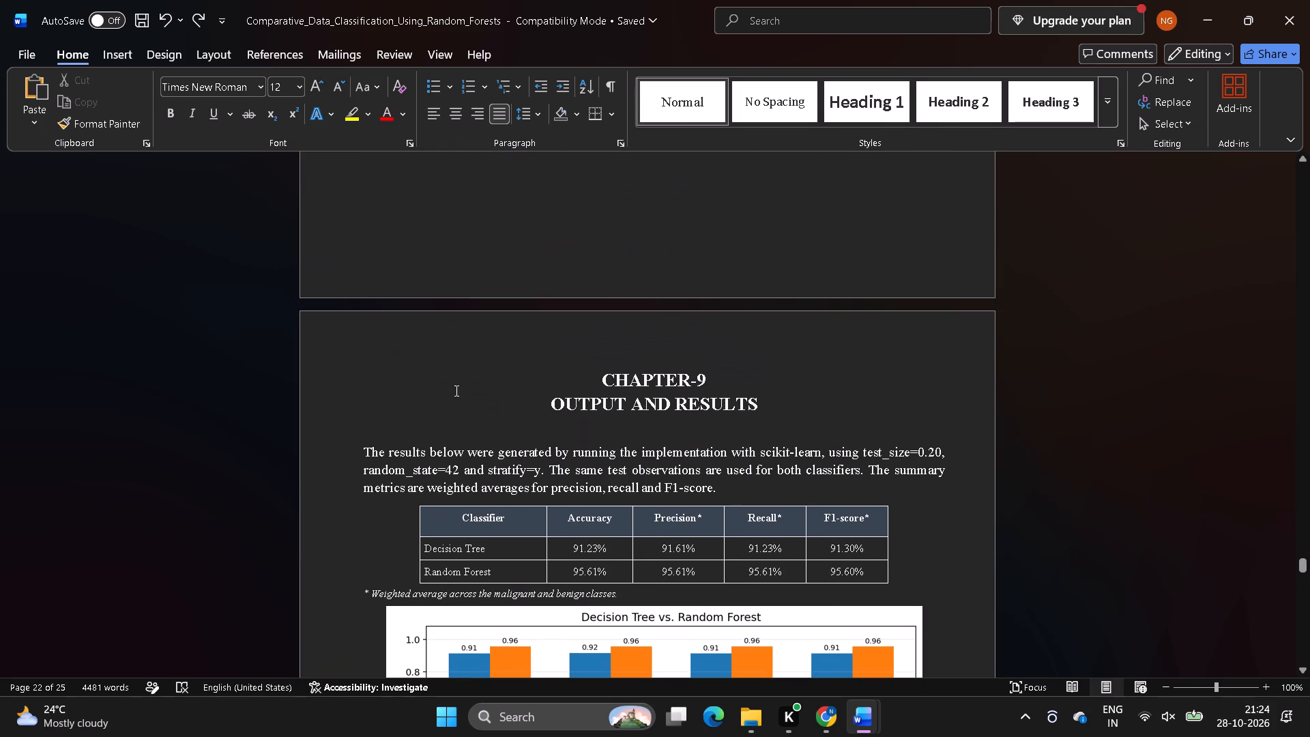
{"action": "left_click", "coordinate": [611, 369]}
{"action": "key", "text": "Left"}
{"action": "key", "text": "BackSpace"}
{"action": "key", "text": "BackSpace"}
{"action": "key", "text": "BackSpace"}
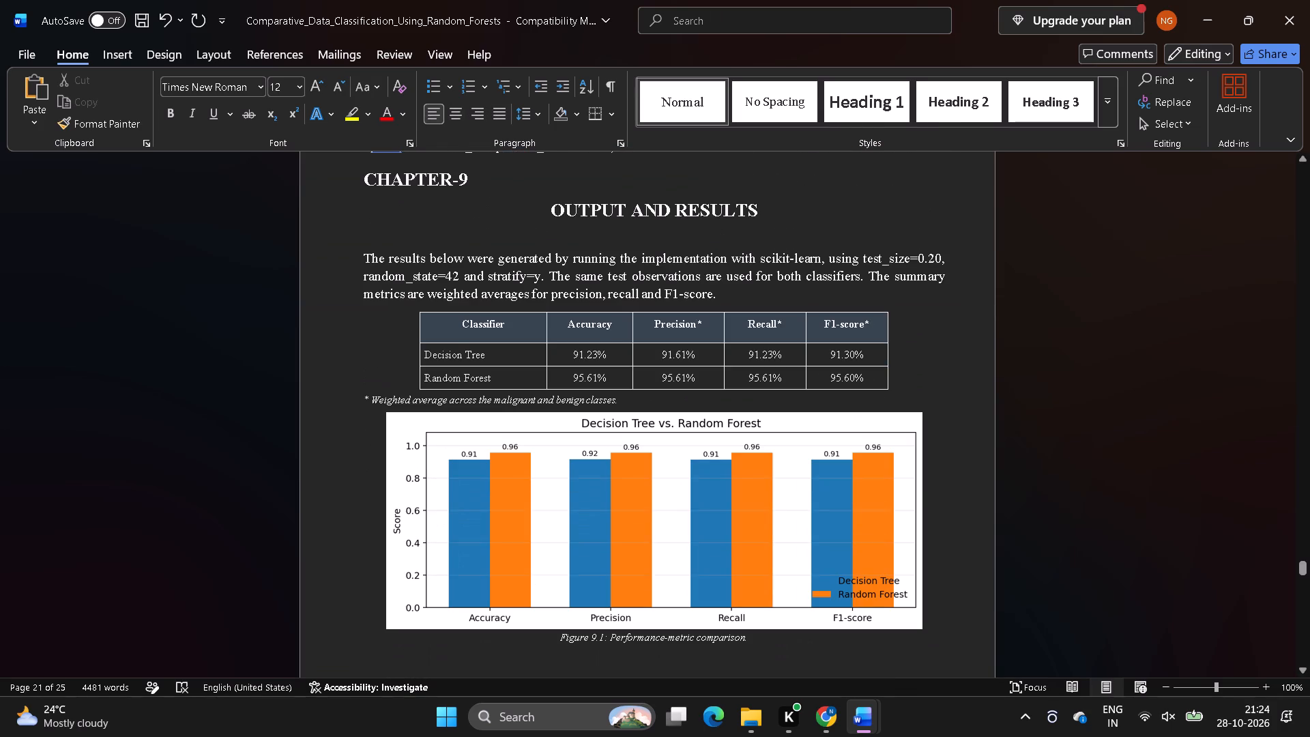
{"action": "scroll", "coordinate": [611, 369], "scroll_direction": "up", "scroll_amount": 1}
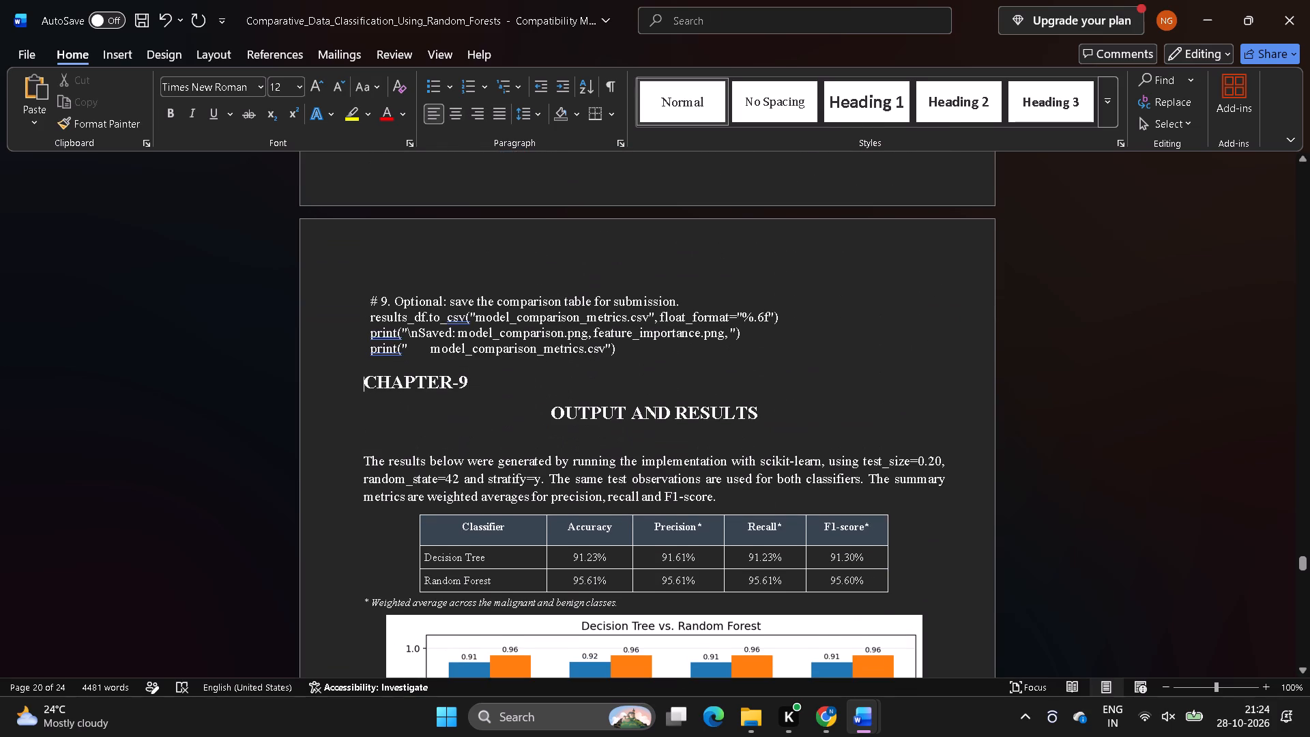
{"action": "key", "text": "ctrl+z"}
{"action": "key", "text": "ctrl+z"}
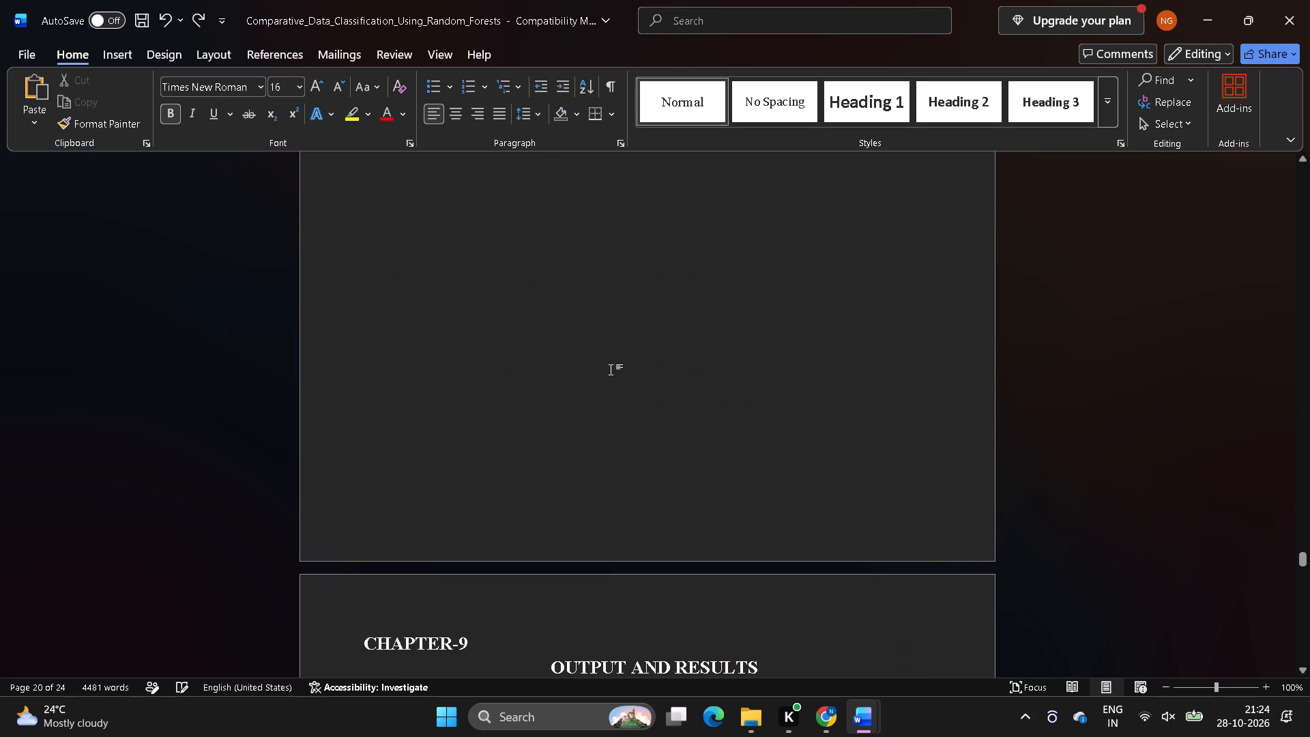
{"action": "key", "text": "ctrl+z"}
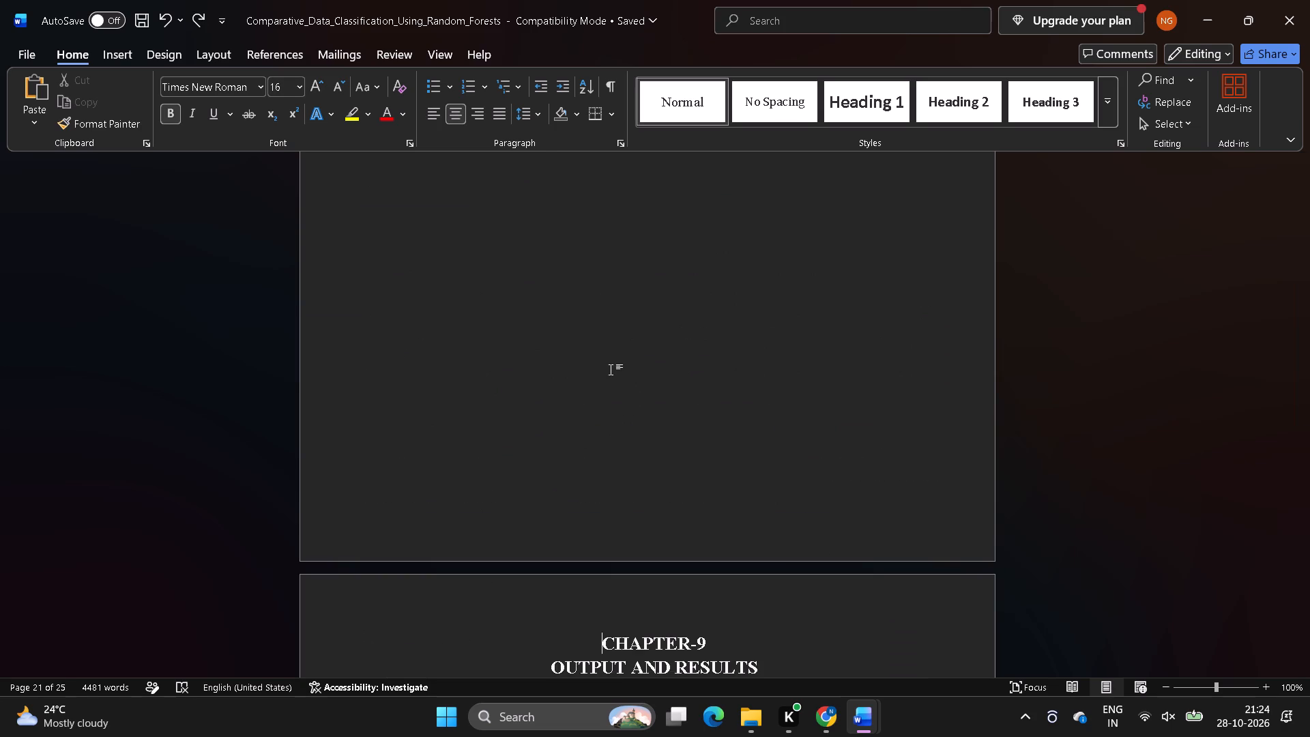
Delete the end of the Chapter 9 results paragraph, from "The Random Forest achieved the higher scores" through "code output.".
{"action": "scroll", "coordinate": [611, 369], "scroll_direction": "down", "scroll_amount": 3}
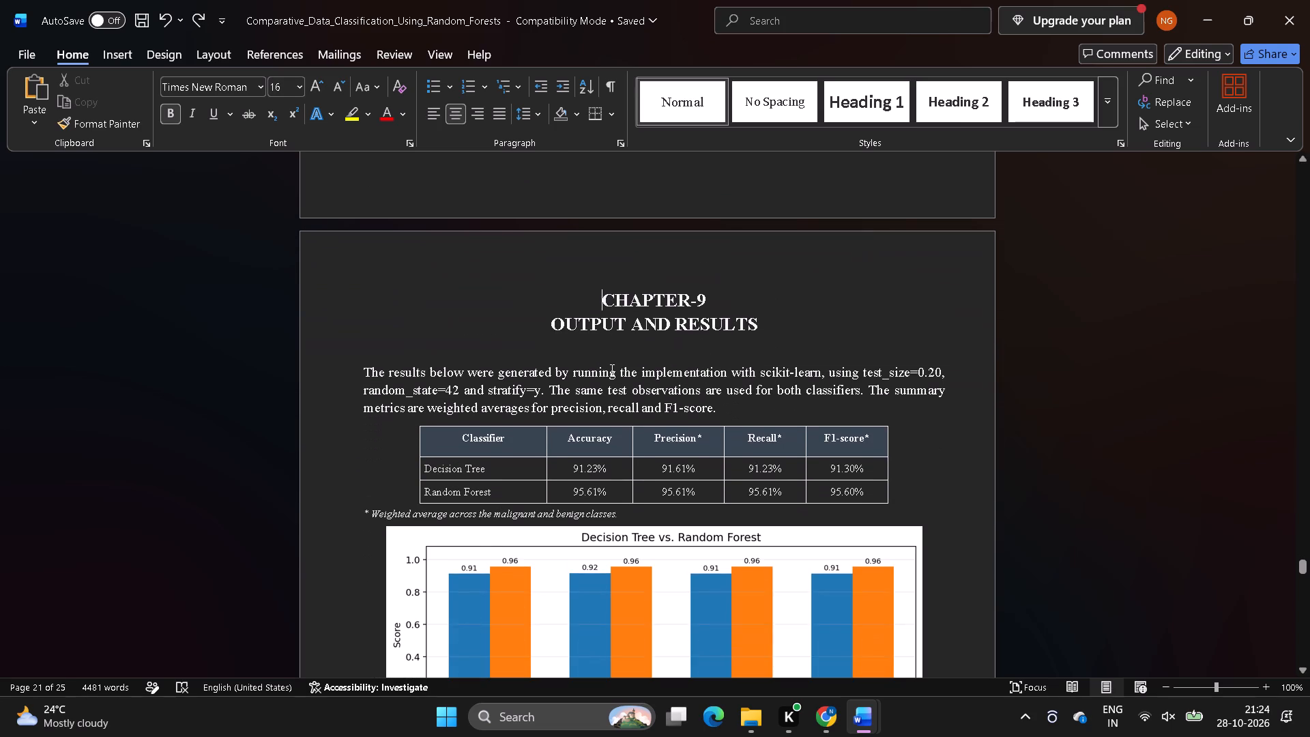
{"action": "scroll", "coordinate": [611, 369], "scroll_direction": "down", "scroll_amount": 1}
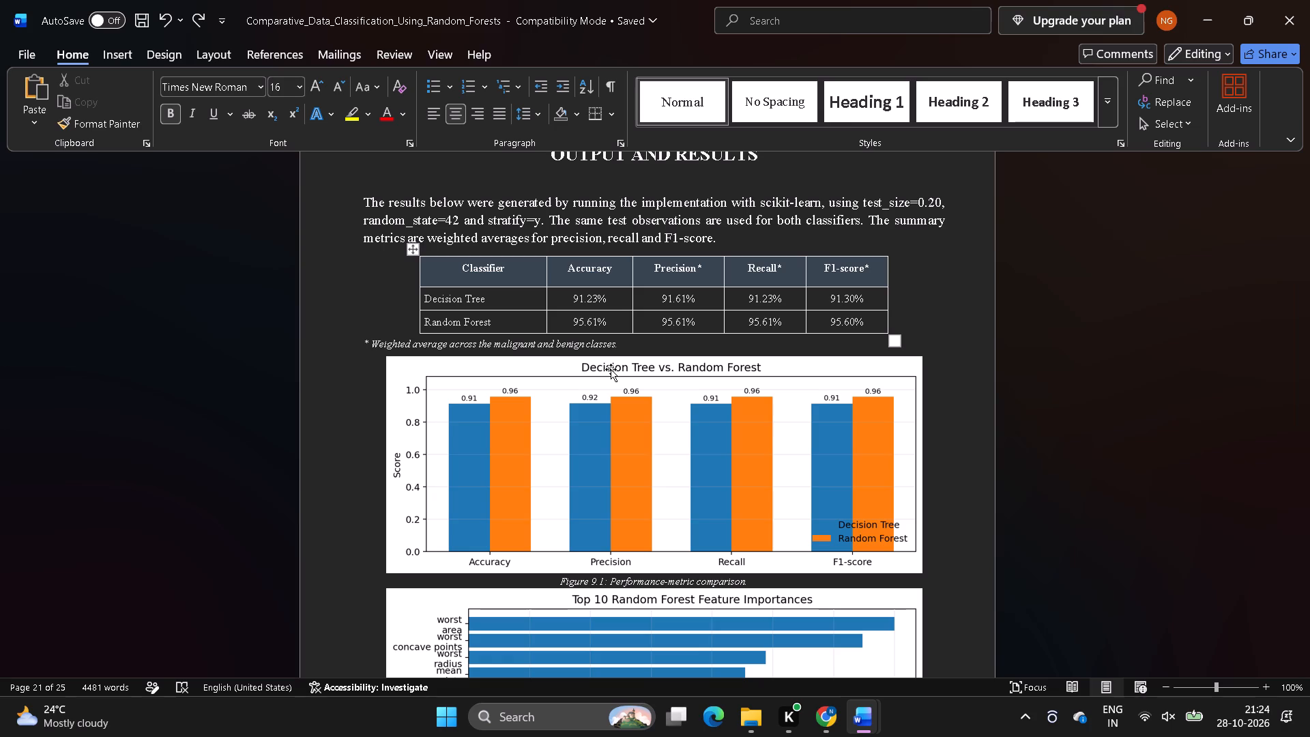
{"action": "scroll", "coordinate": [611, 369], "scroll_direction": "down", "scroll_amount": 3}
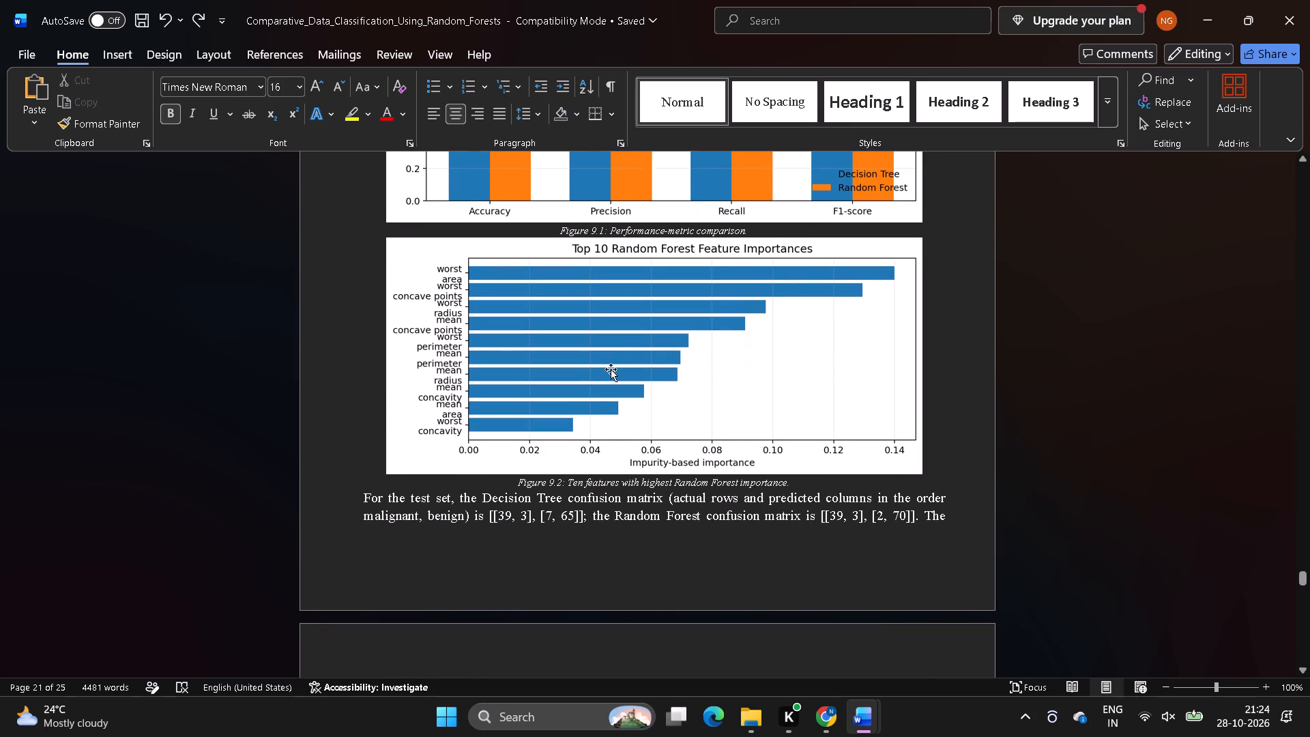
{"action": "scroll", "coordinate": [532, 466], "scroll_direction": "down", "scroll_amount": 1}
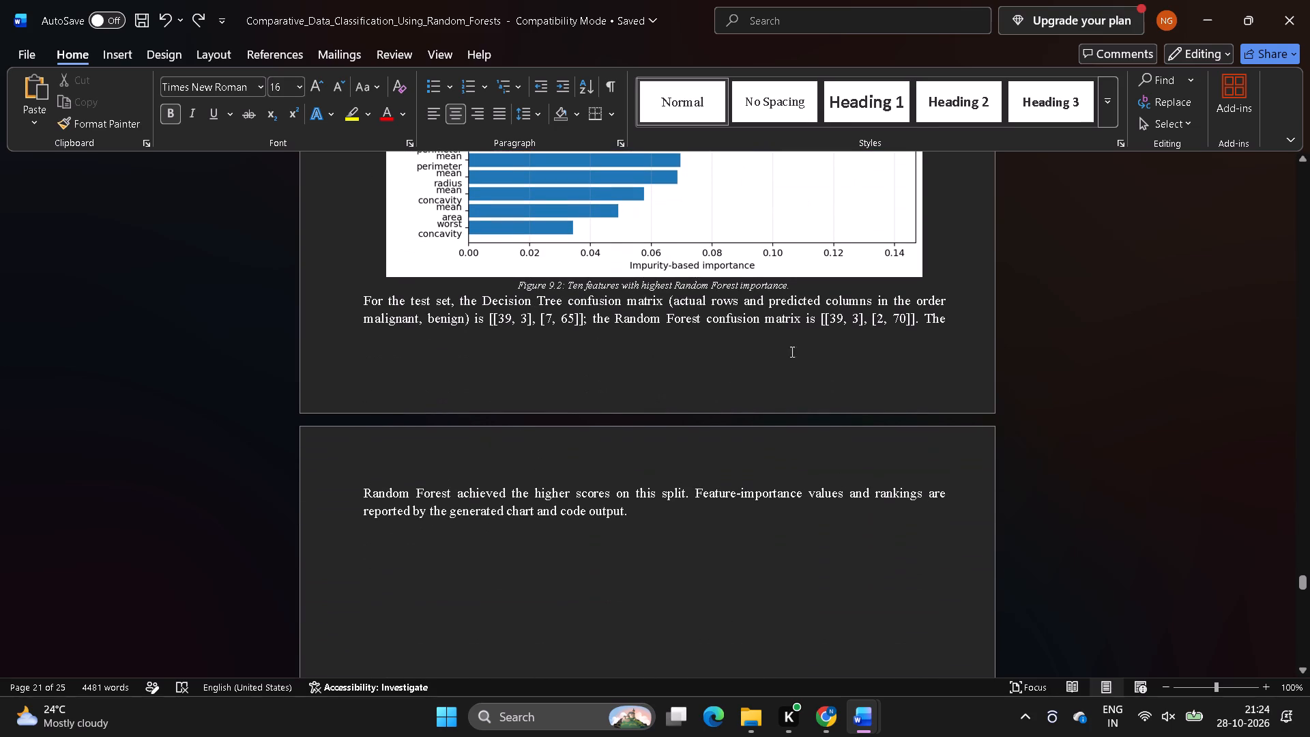
{"action": "left_click_drag", "start_coordinate": [926, 316], "coordinate": [935, 489]}
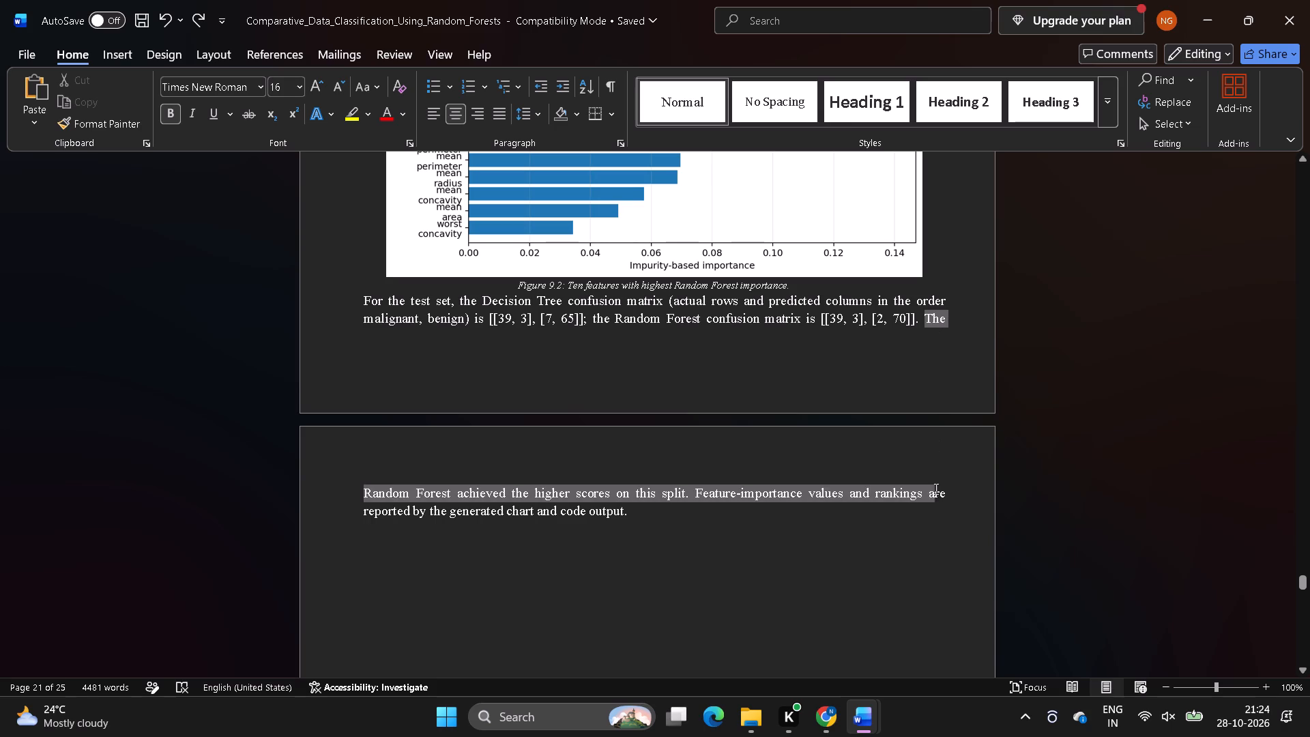
{"action": "left_click_drag", "start_coordinate": [935, 489], "coordinate": [942, 509]}
{"action": "key", "text": "BackSpace"}
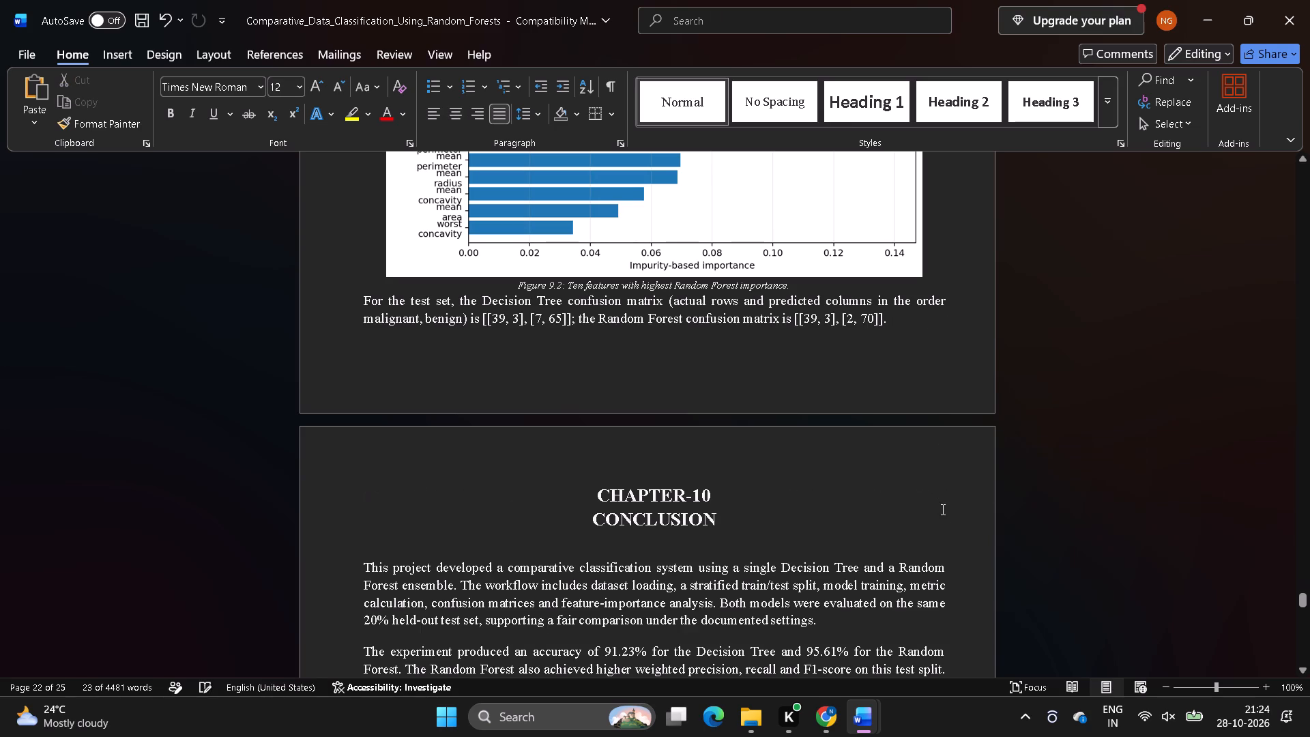
Check the layout of the Conclusion, Future Scope and References chapters through to the end of the report.
{"action": "scroll", "coordinate": [882, 492], "scroll_direction": "down", "scroll_amount": 1}
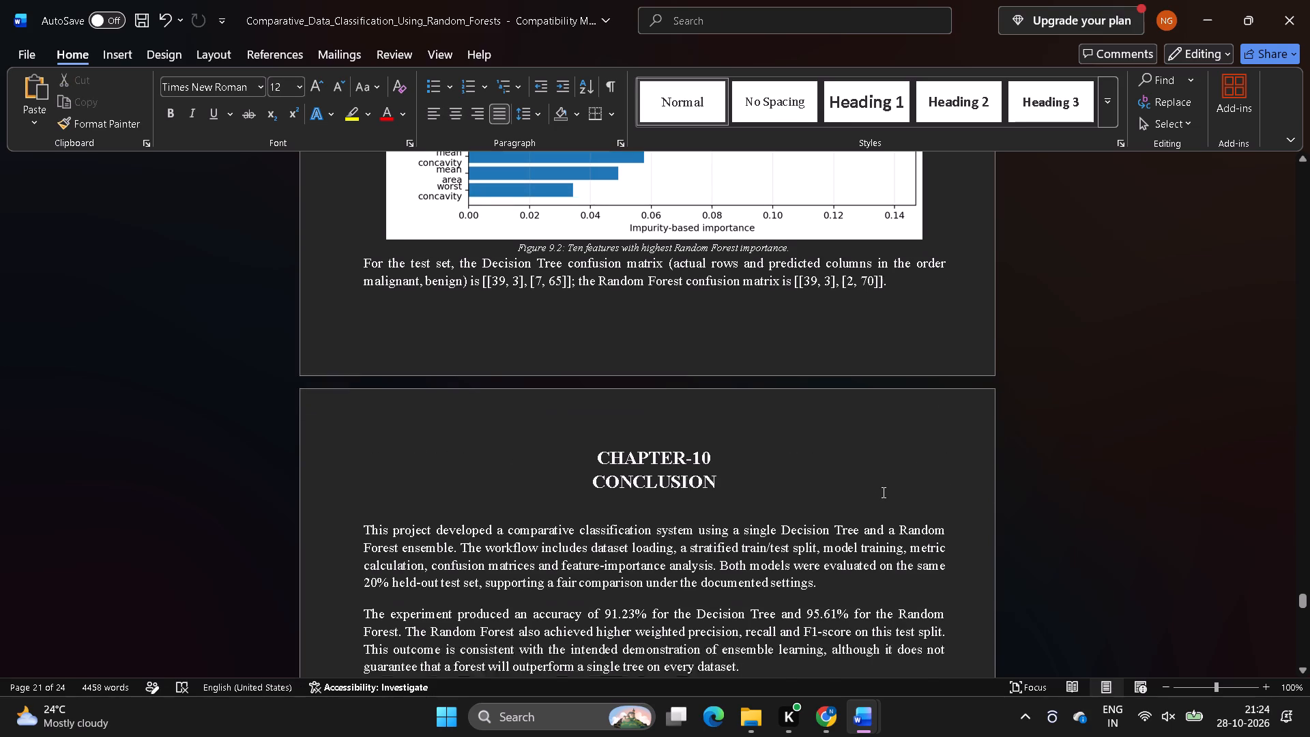
{"action": "scroll", "coordinate": [882, 492], "scroll_direction": "down", "scroll_amount": 6}
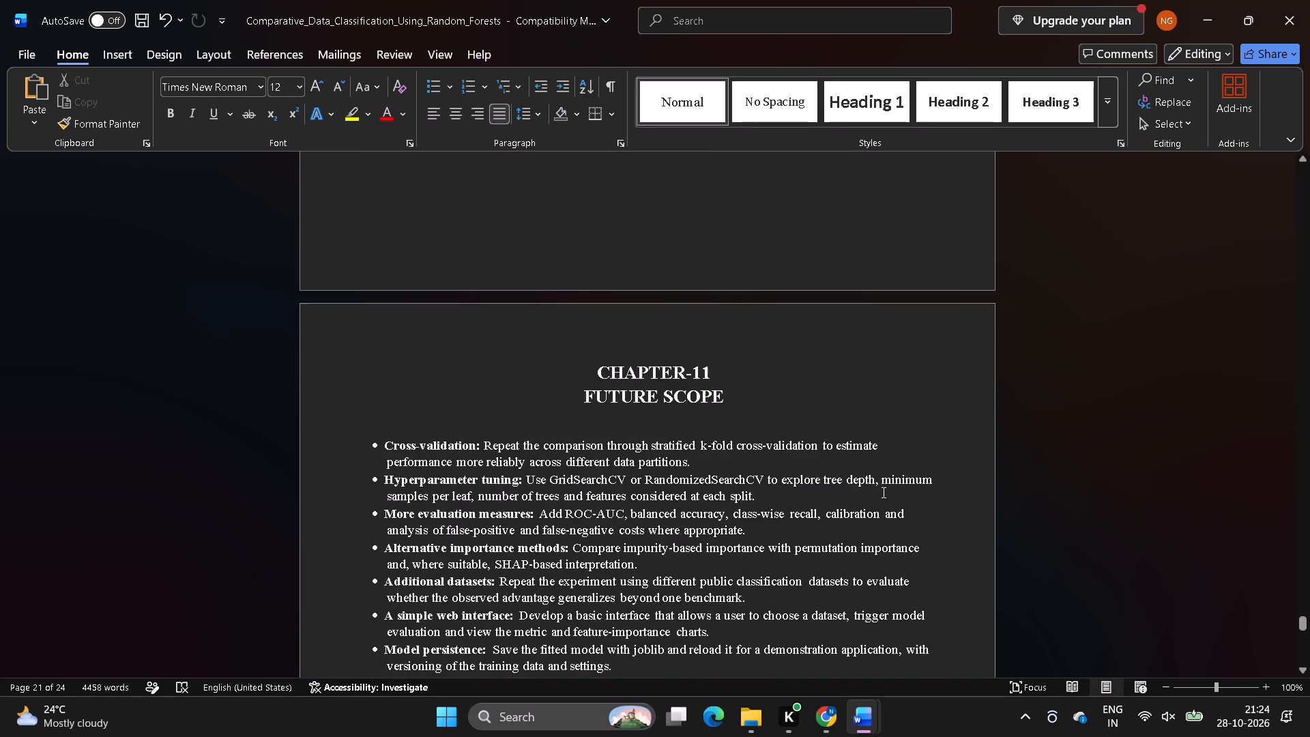
{"action": "scroll", "coordinate": [882, 492], "scroll_direction": "down", "scroll_amount": 4}
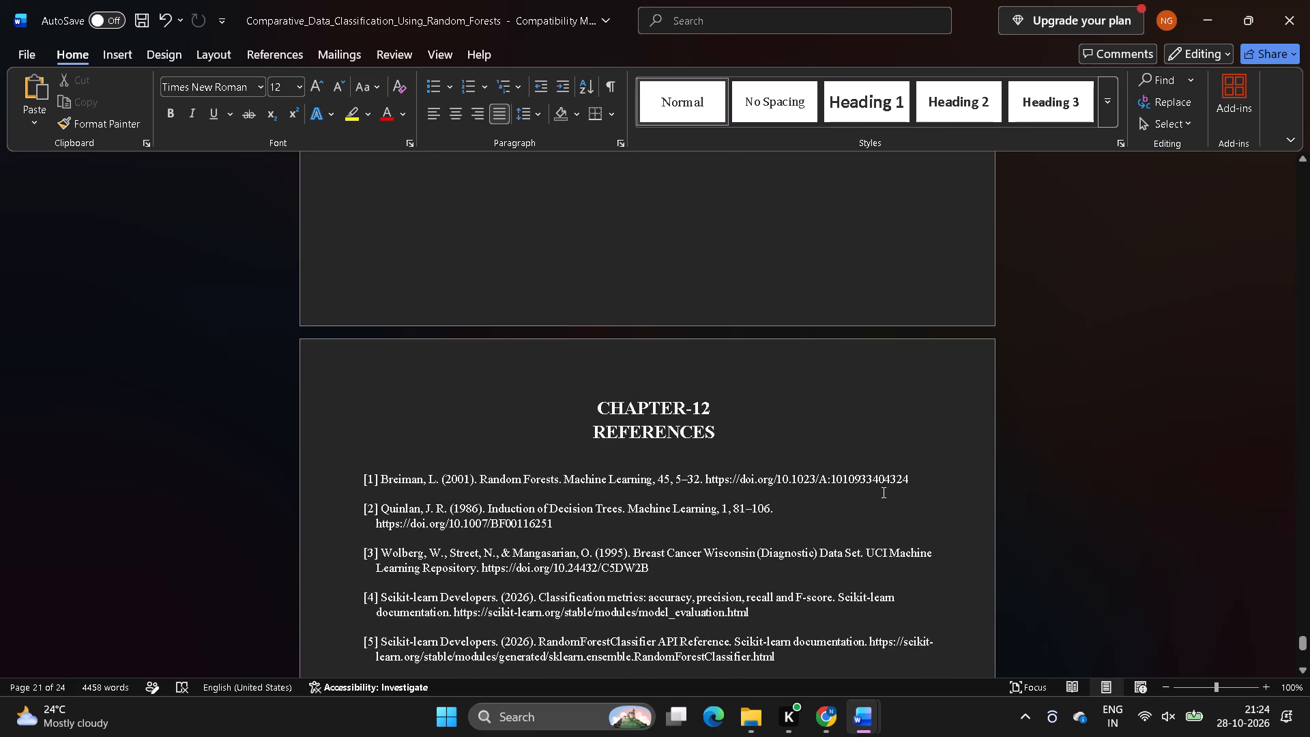
{"action": "scroll", "coordinate": [882, 492], "scroll_direction": "down", "scroll_amount": 5}
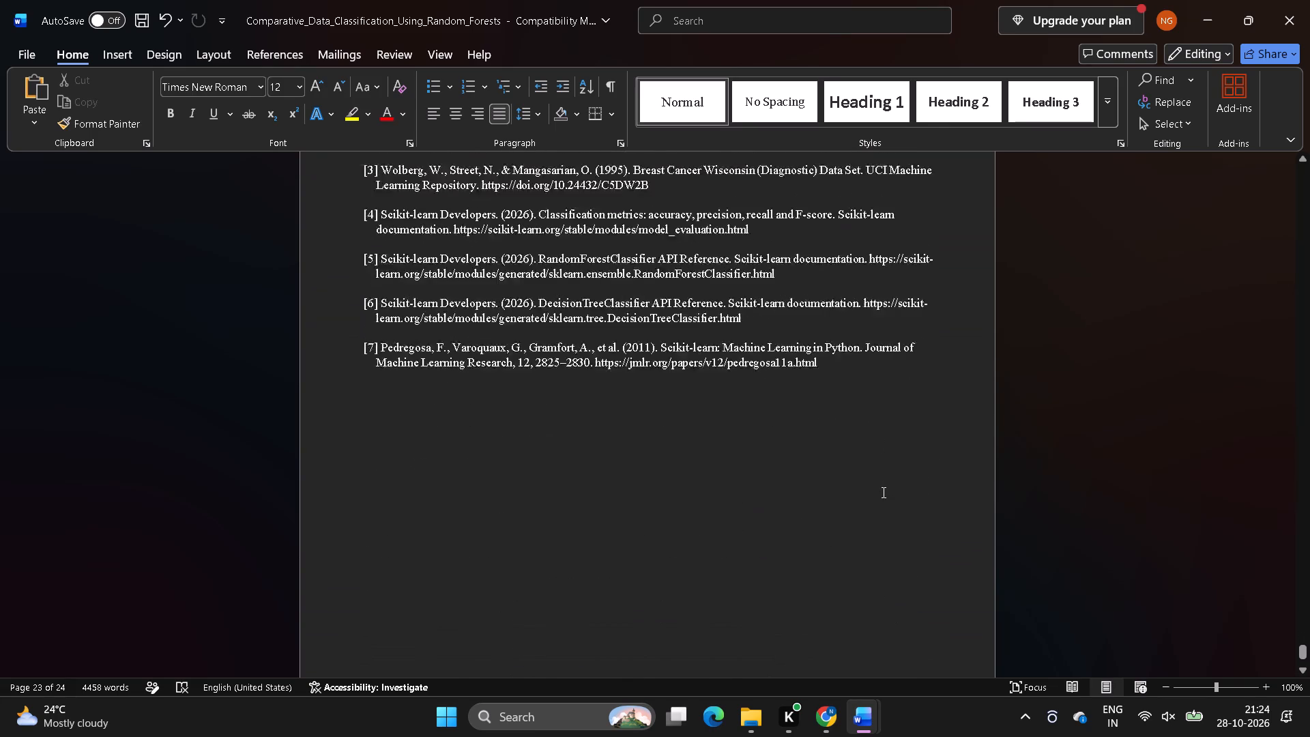
{"action": "scroll", "coordinate": [882, 492], "scroll_direction": "down", "scroll_amount": 2}
Remove the stray space before the fourth student's name on the cover page so it aligns with the names above.
{"action": "scroll", "coordinate": [882, 492], "scroll_direction": "up", "scroll_amount": 20}
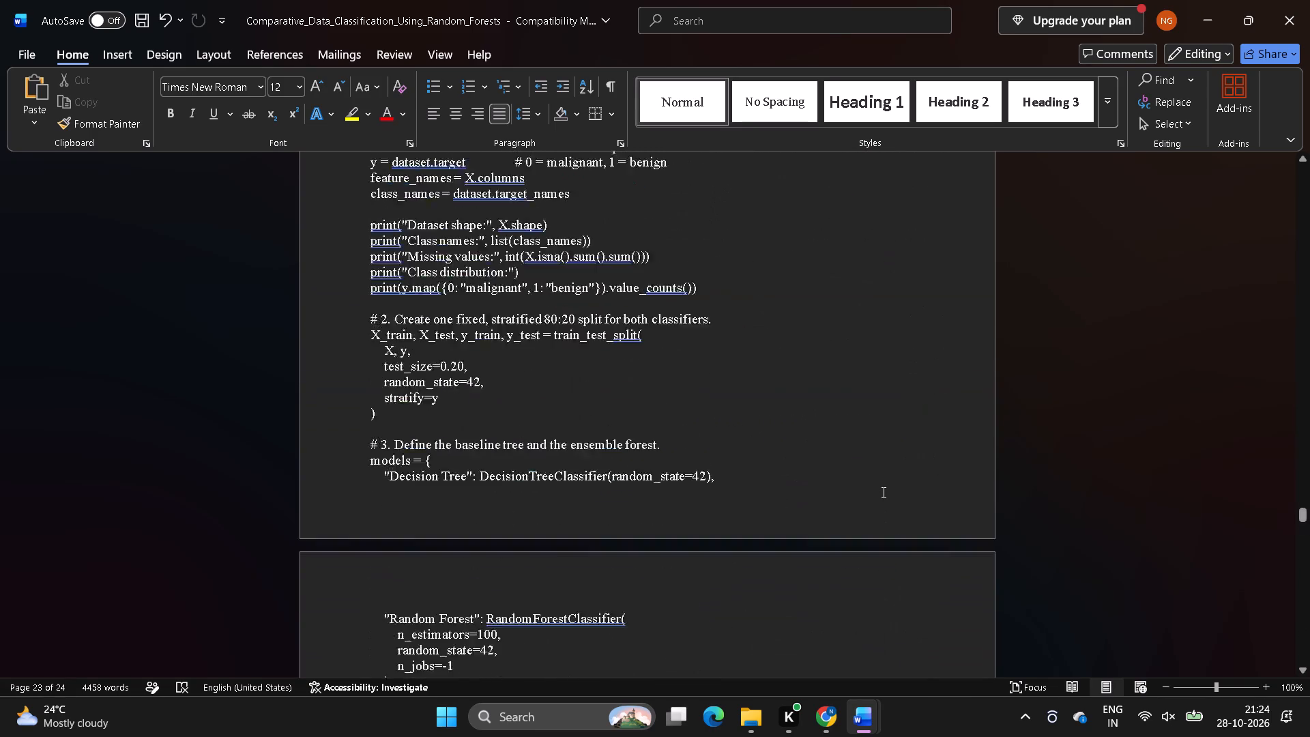
{"action": "scroll", "coordinate": [882, 492], "scroll_direction": "up", "scroll_amount": 17}
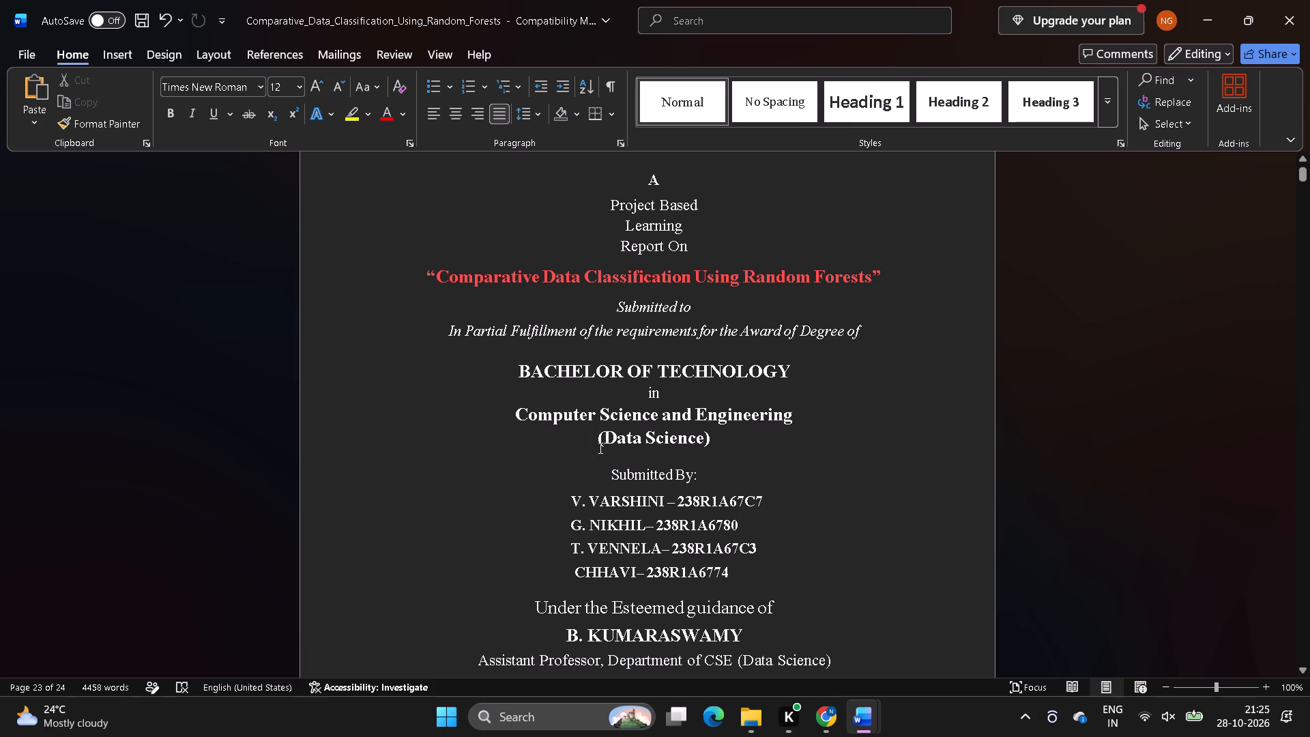
{"action": "scroll", "coordinate": [605, 456], "scroll_direction": "down", "scroll_amount": 1}
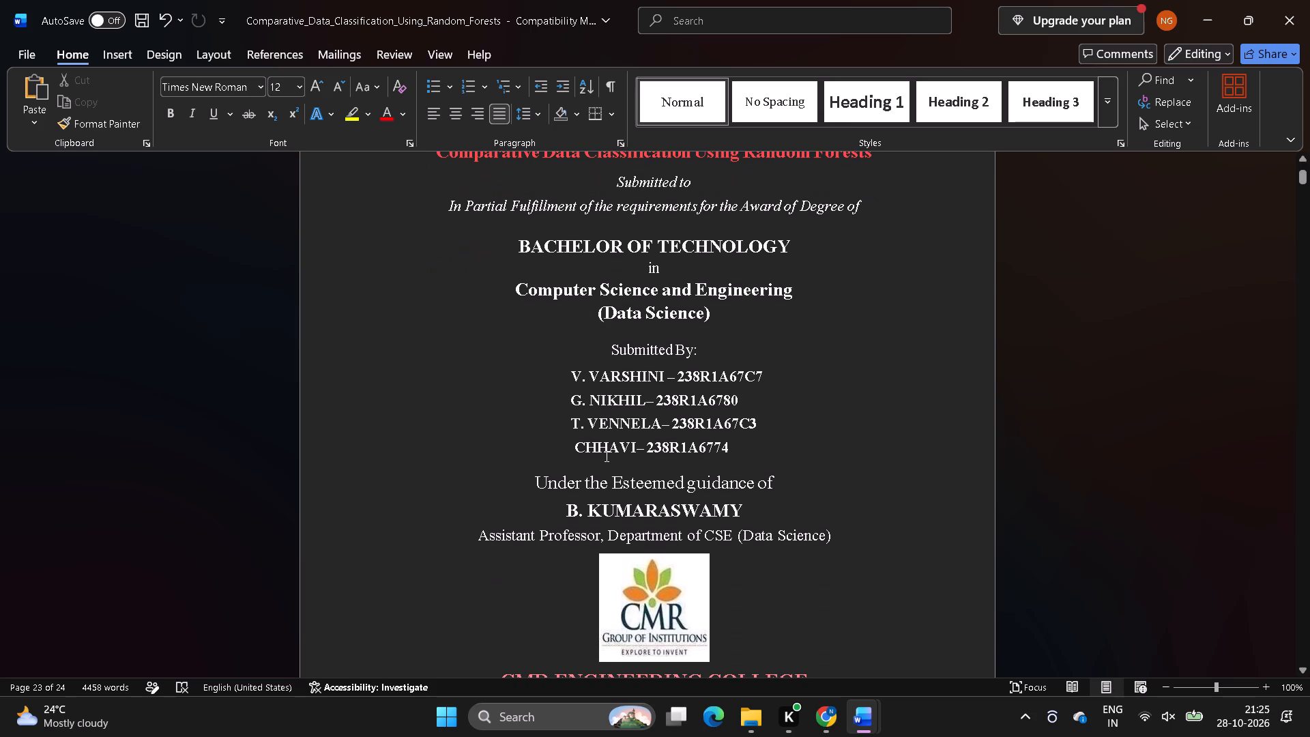
{"action": "scroll", "coordinate": [605, 456], "scroll_direction": "down", "scroll_amount": 1}
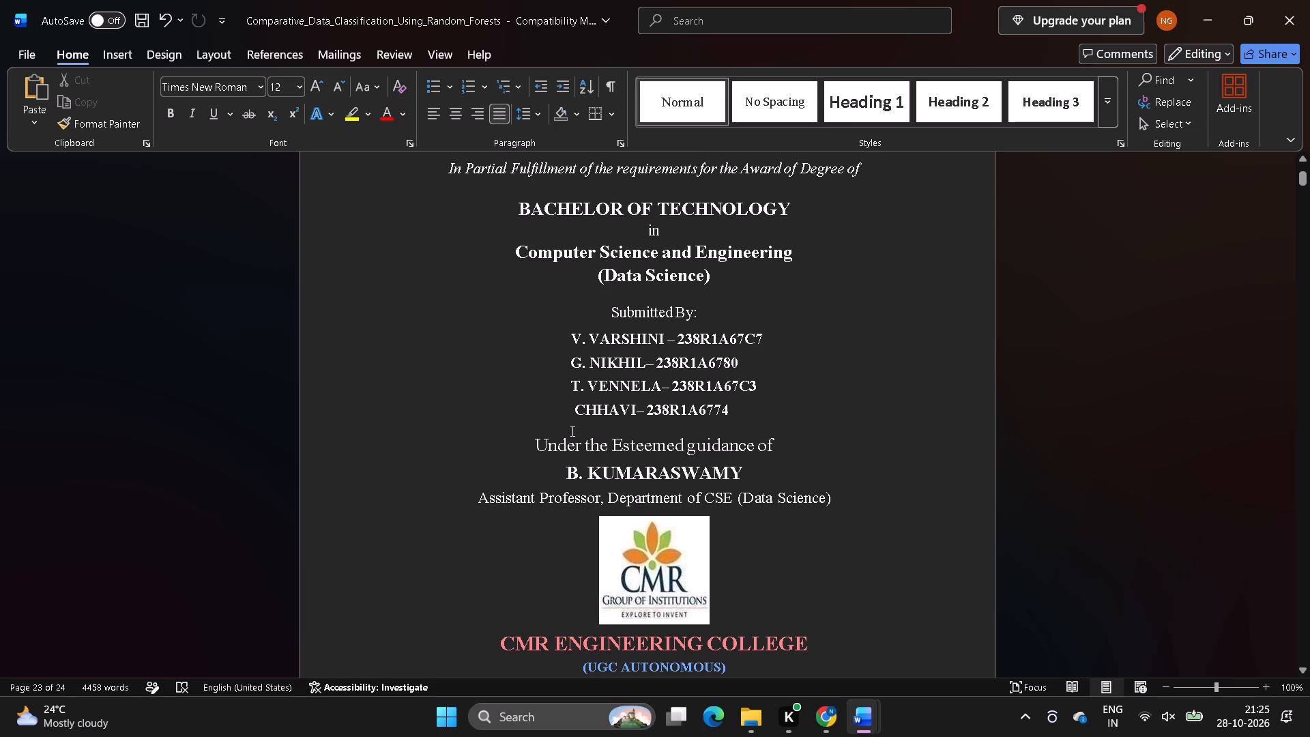
{"action": "left_click", "coordinate": [577, 414]}
{"action": "key", "text": "BackSpace"}
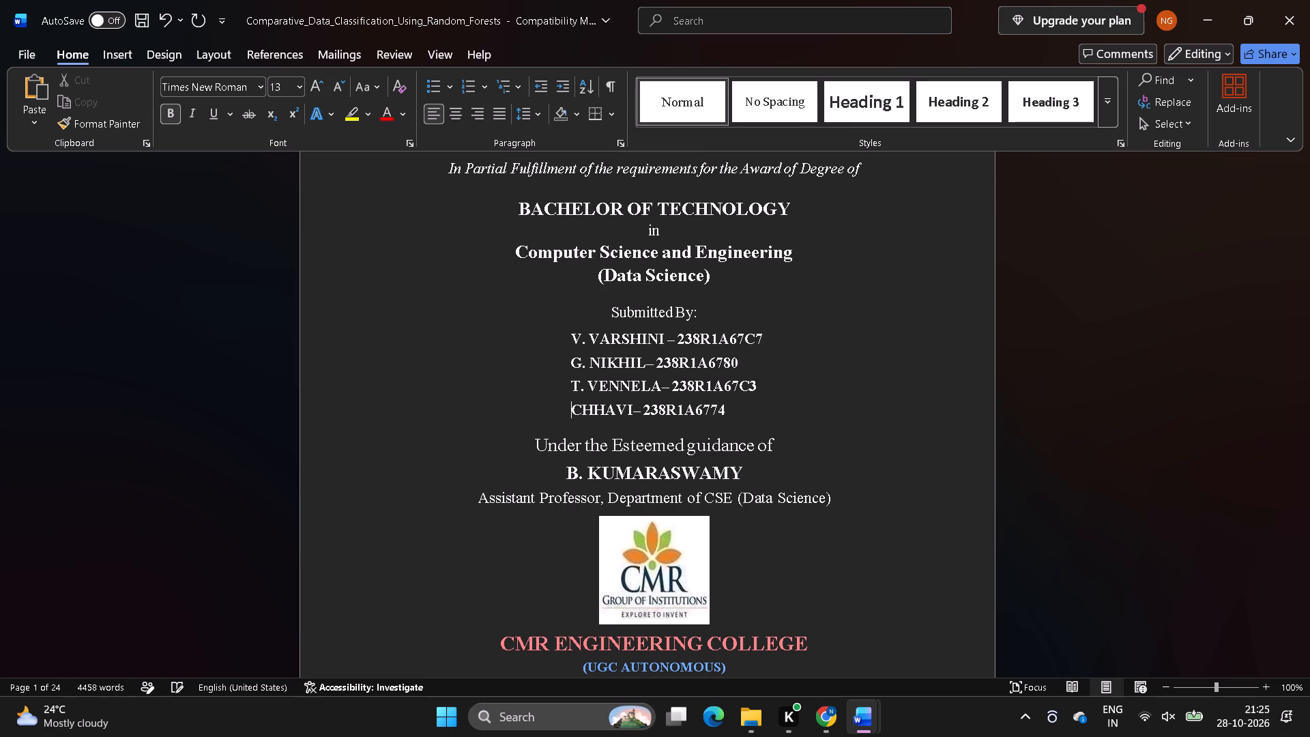
Check the layout of the rest of the cover page and the Certificate page, including the college header and student list.
{"action": "scroll", "coordinate": [577, 414], "scroll_direction": "down", "scroll_amount": 1}
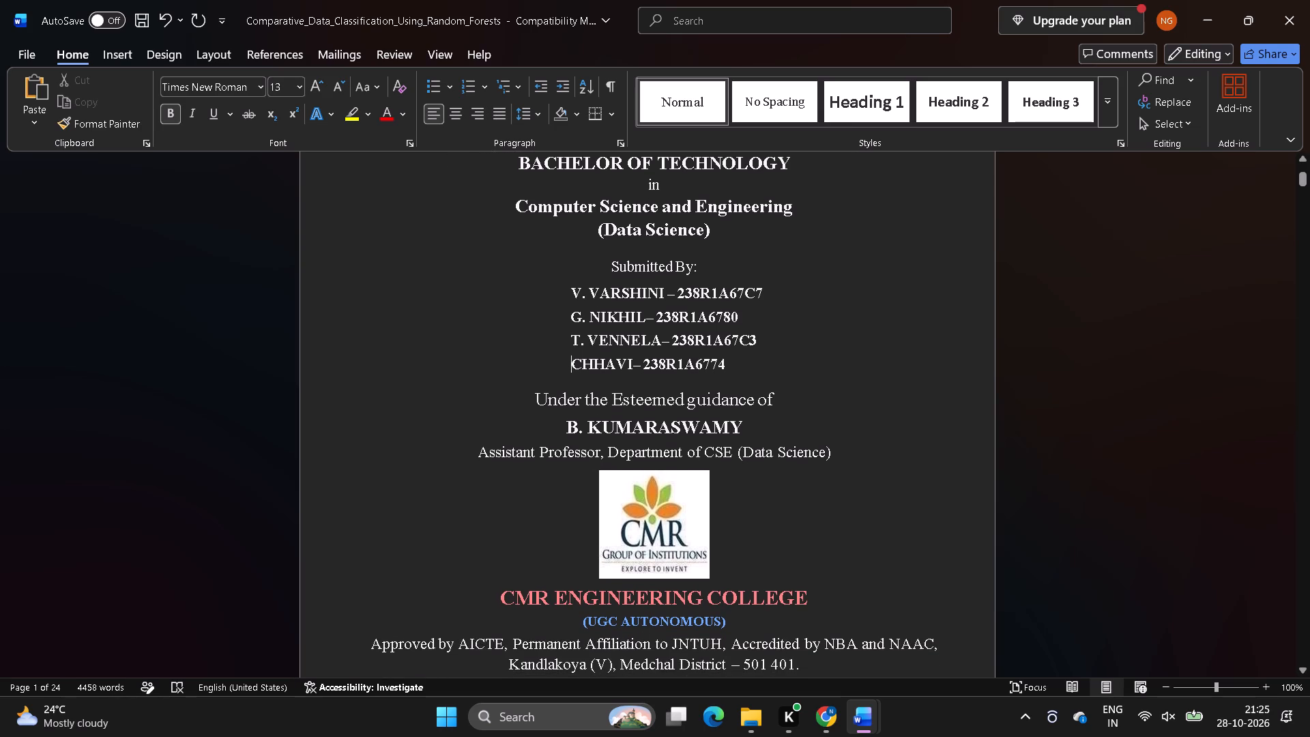
{"action": "scroll", "coordinate": [570, 452], "scroll_direction": "down", "scroll_amount": 1}
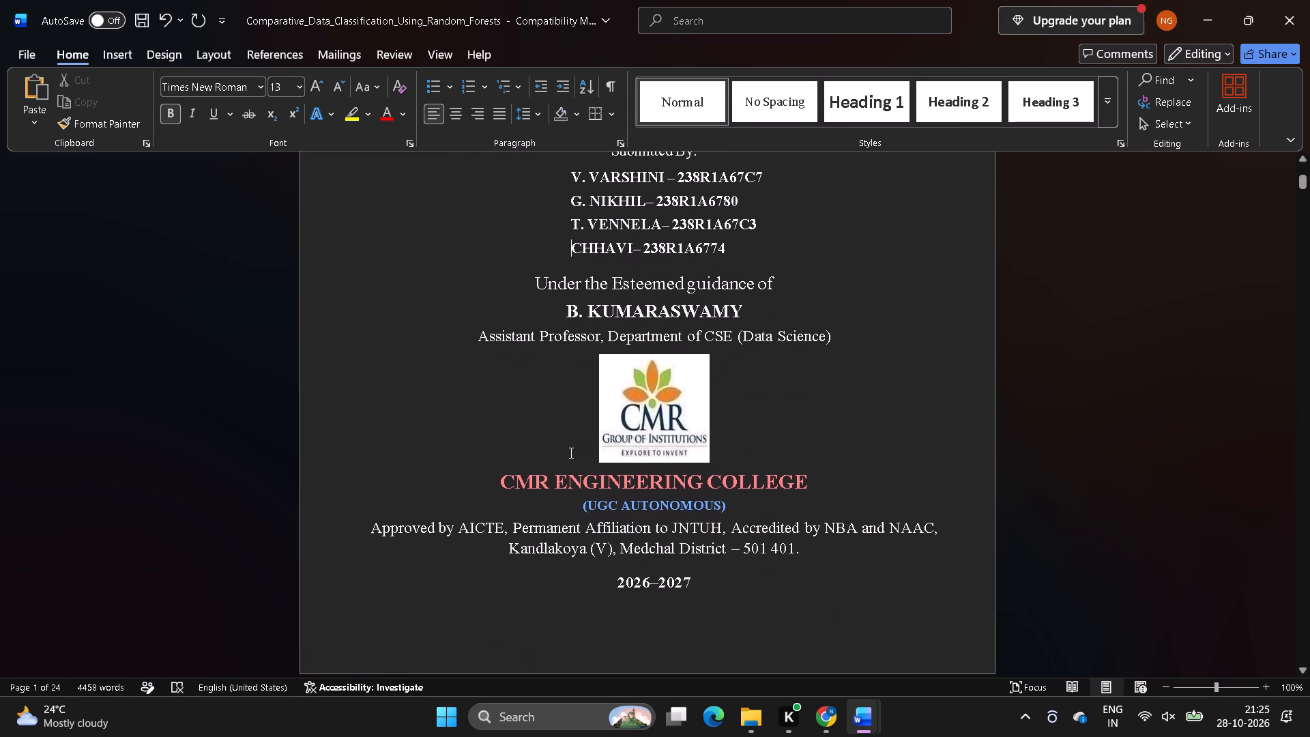
{"action": "scroll", "coordinate": [570, 452], "scroll_direction": "down", "scroll_amount": 1}
{"action": "left_click", "coordinate": [574, 309]}
{"action": "scroll", "coordinate": [672, 405], "scroll_direction": "down", "scroll_amount": 1}
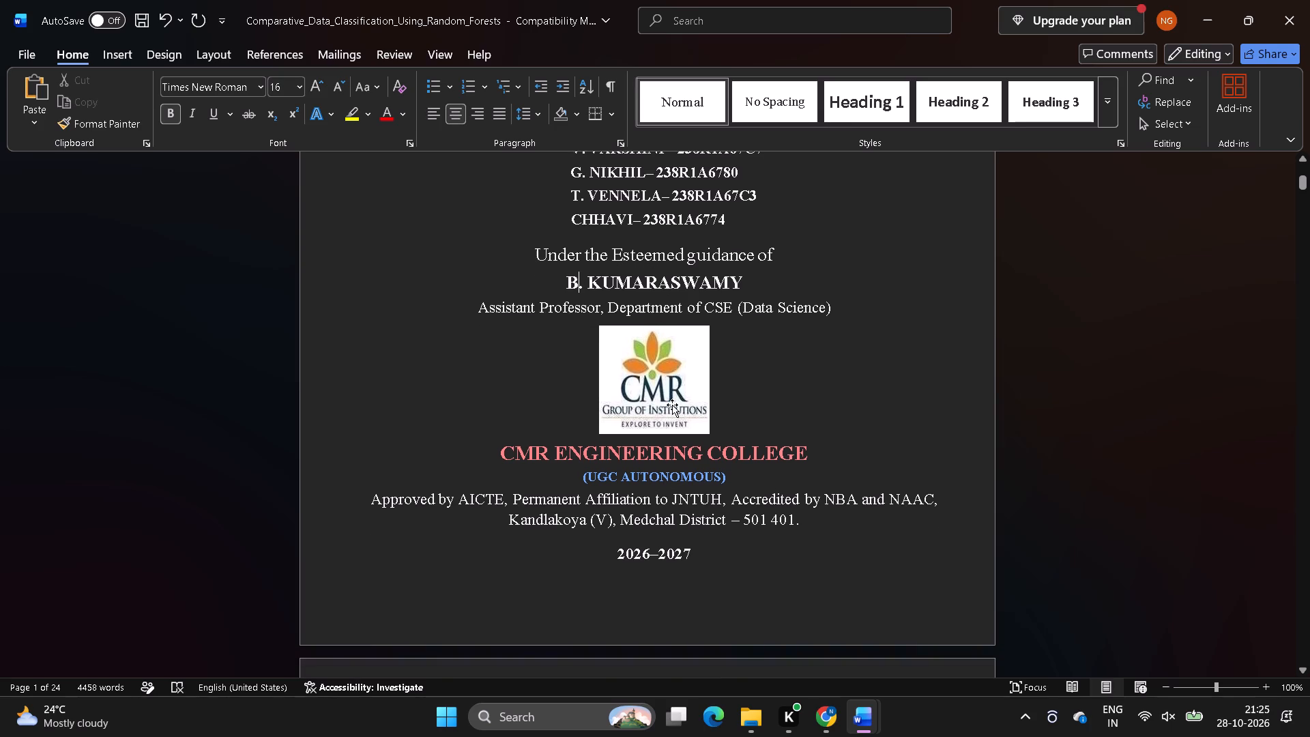
{"action": "scroll", "coordinate": [672, 405], "scroll_direction": "down", "scroll_amount": 2}
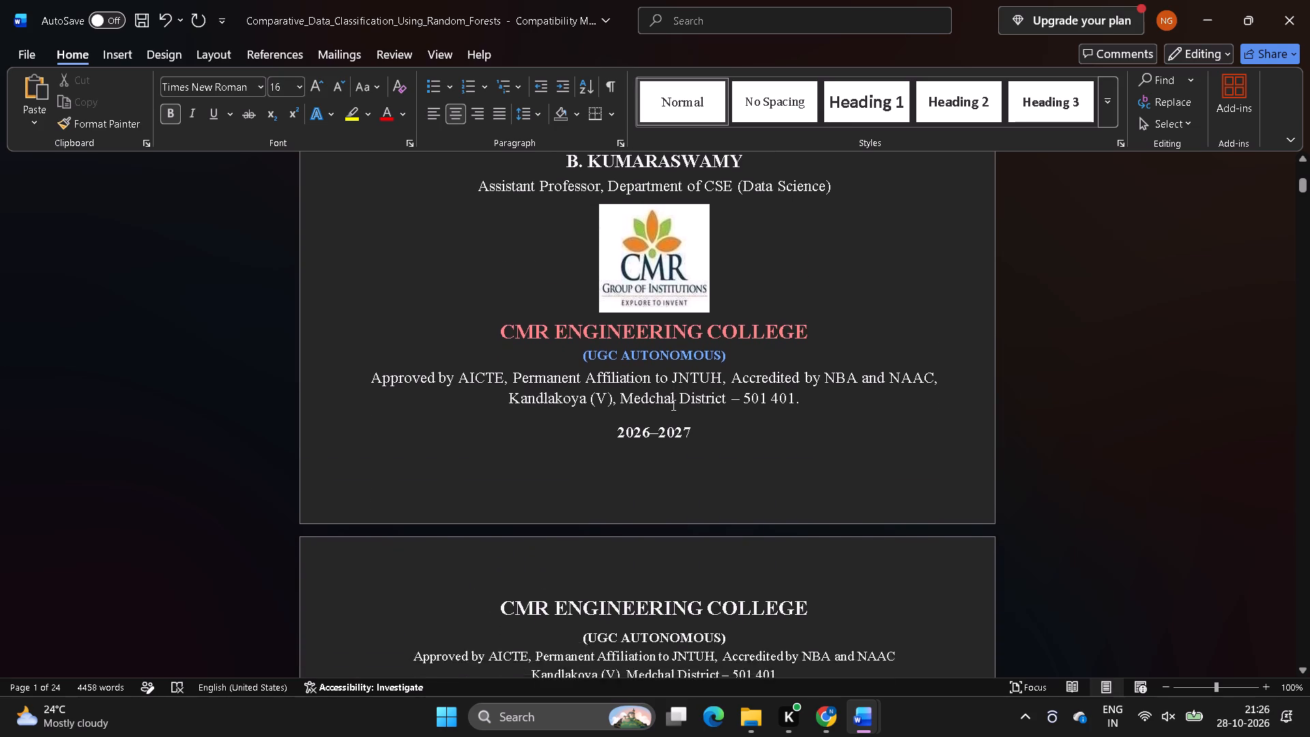
{"action": "scroll", "coordinate": [672, 405], "scroll_direction": "down", "scroll_amount": 1}
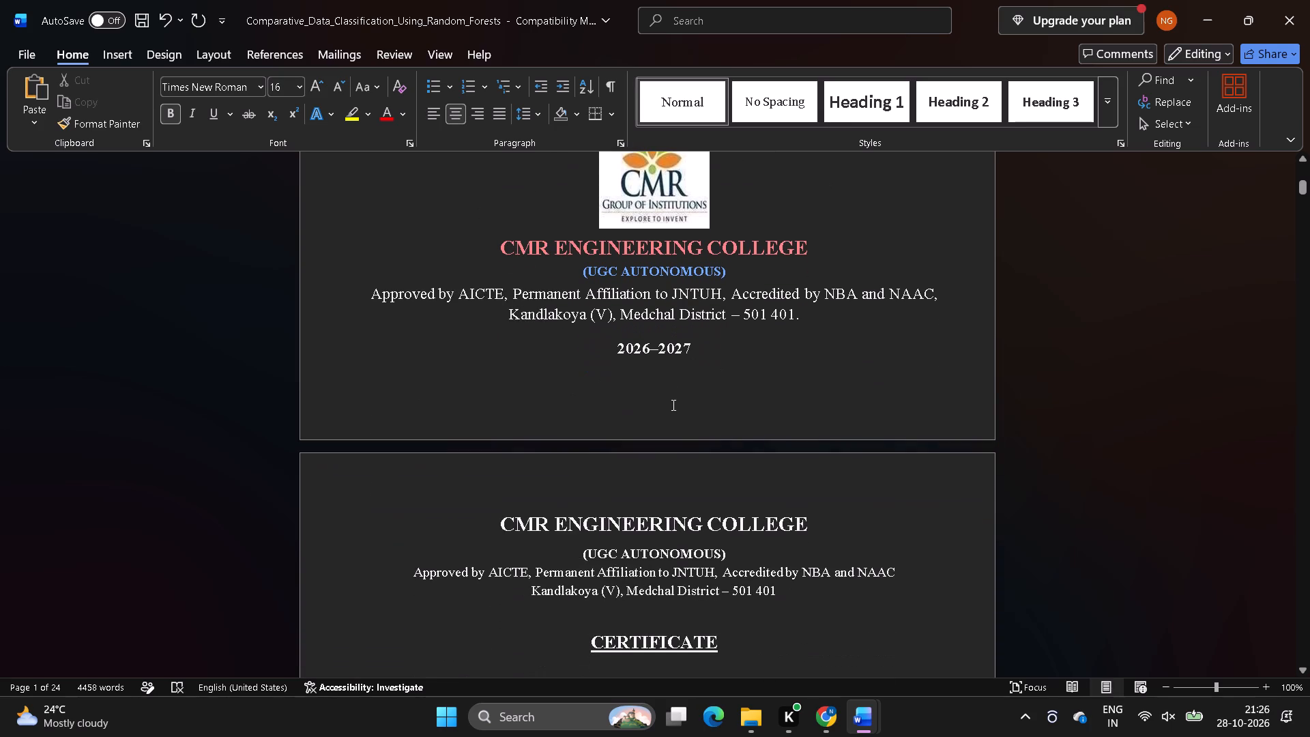
{"action": "scroll", "coordinate": [672, 405], "scroll_direction": "down", "scroll_amount": 2}
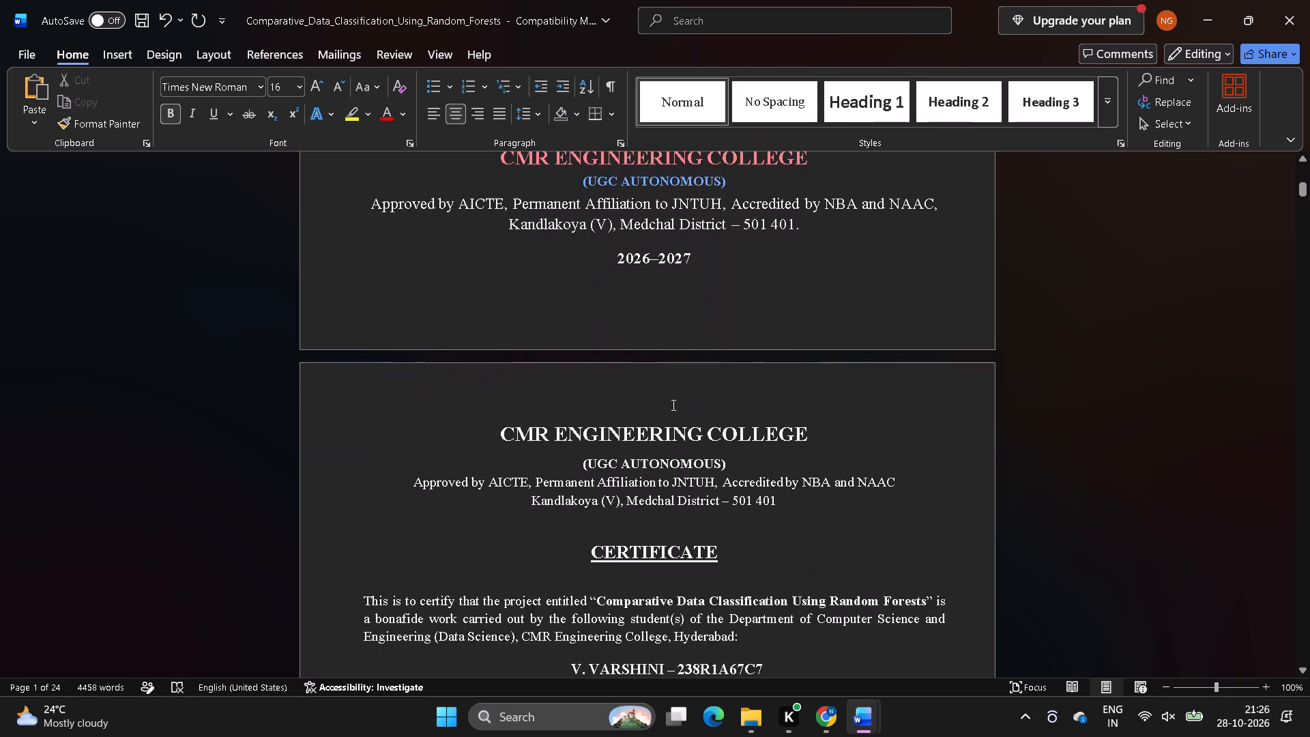
{"action": "scroll", "coordinate": [672, 405], "scroll_direction": "down", "scroll_amount": 1}
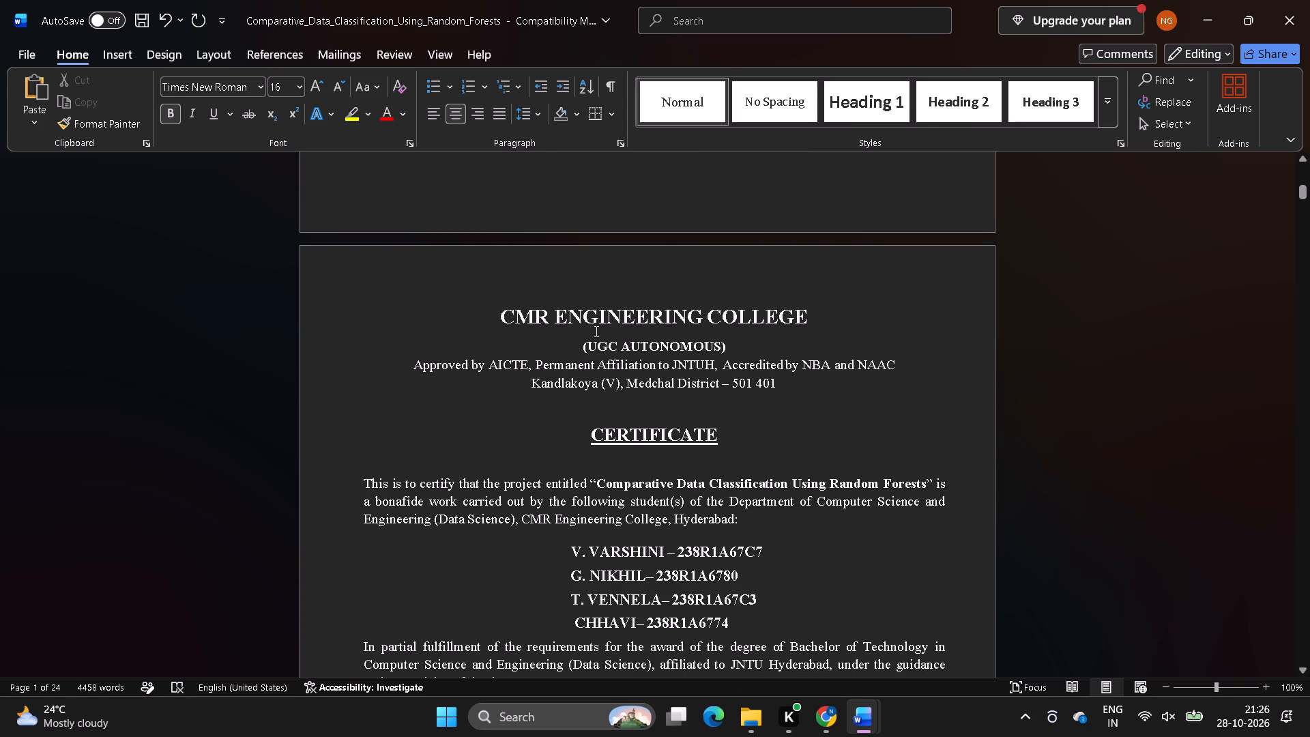
{"action": "left_click", "coordinate": [579, 343]}
{"action": "key", "text": "Up"}
{"action": "key", "text": "Down"}
{"action": "scroll", "coordinate": [579, 343], "scroll_direction": "down", "scroll_amount": 1}
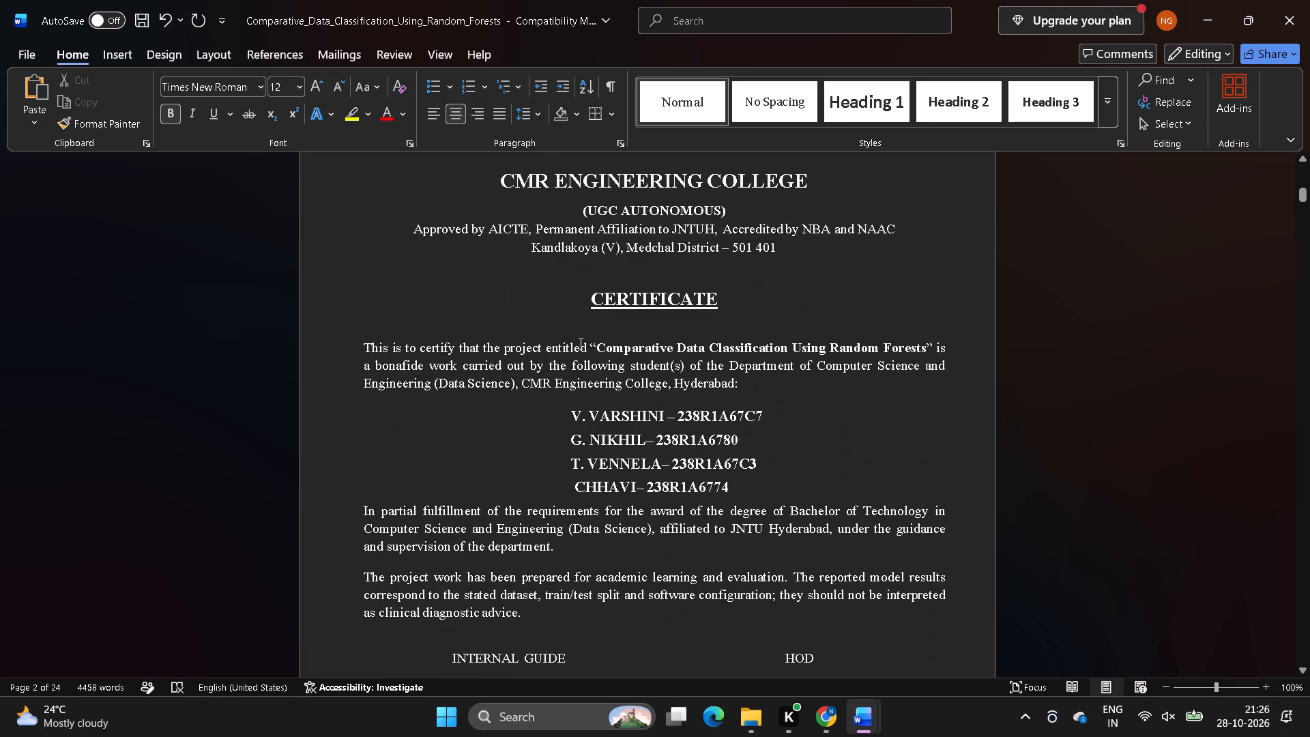
{"action": "scroll", "coordinate": [579, 343], "scroll_direction": "down", "scroll_amount": 1}
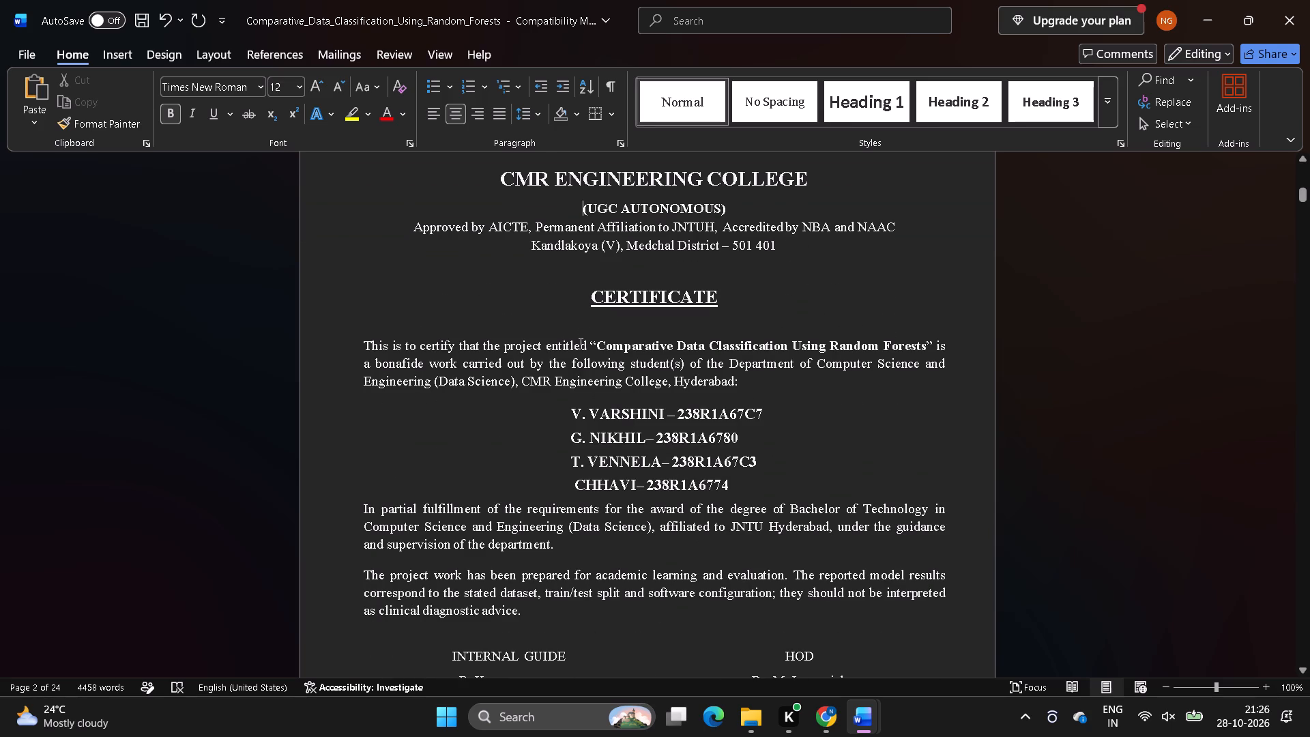
{"action": "scroll", "coordinate": [579, 343], "scroll_direction": "up", "scroll_amount": 1}
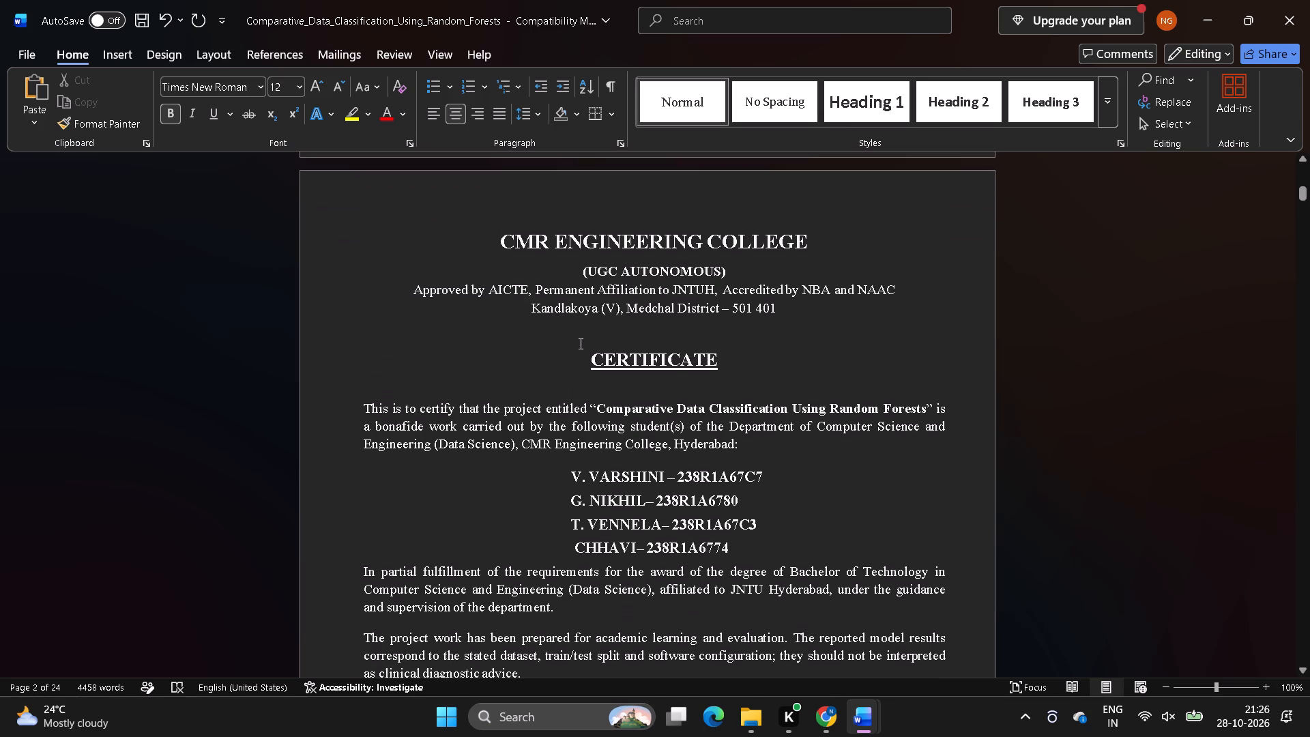
Copy the CMR Group of Institutions logo from the cover page.
{"action": "left_click", "coordinate": [665, 331]}
{"action": "left_click", "coordinate": [650, 319]}
{"action": "scroll", "coordinate": [650, 319], "scroll_direction": "up", "scroll_amount": 5}
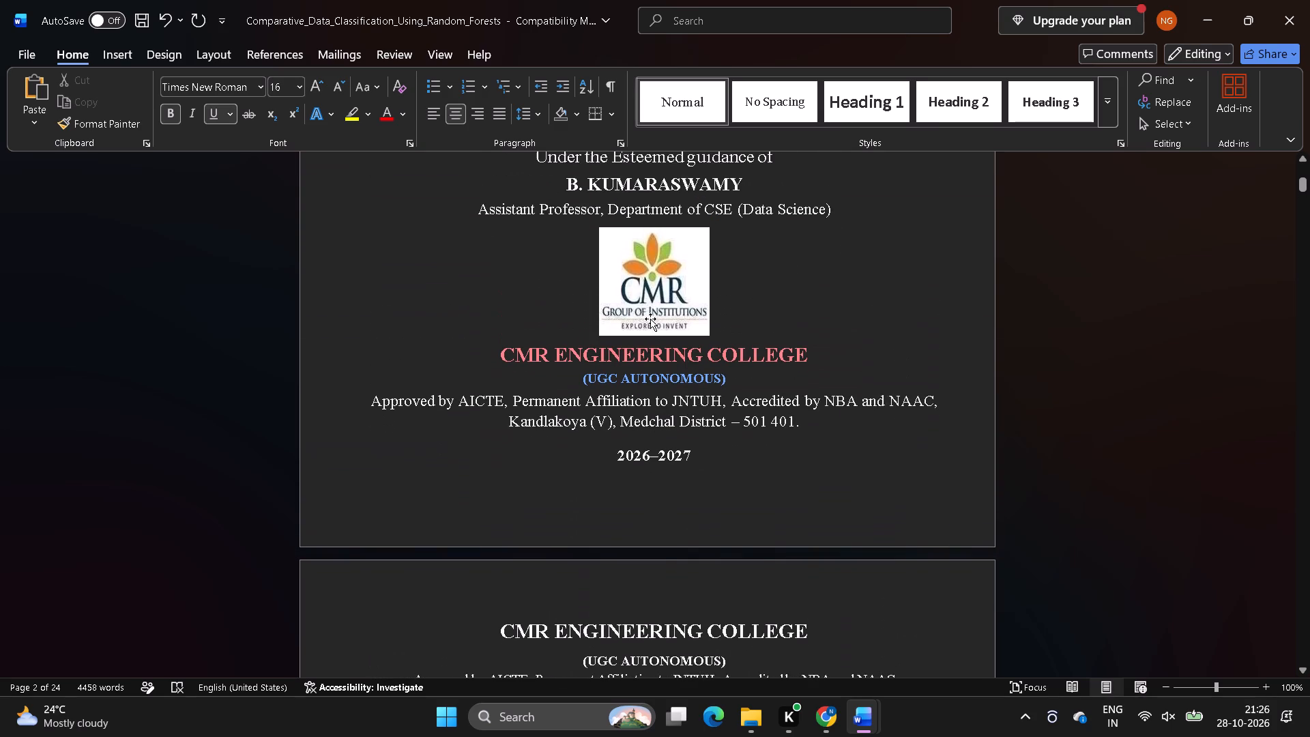
{"action": "right_click", "coordinate": [641, 308]}
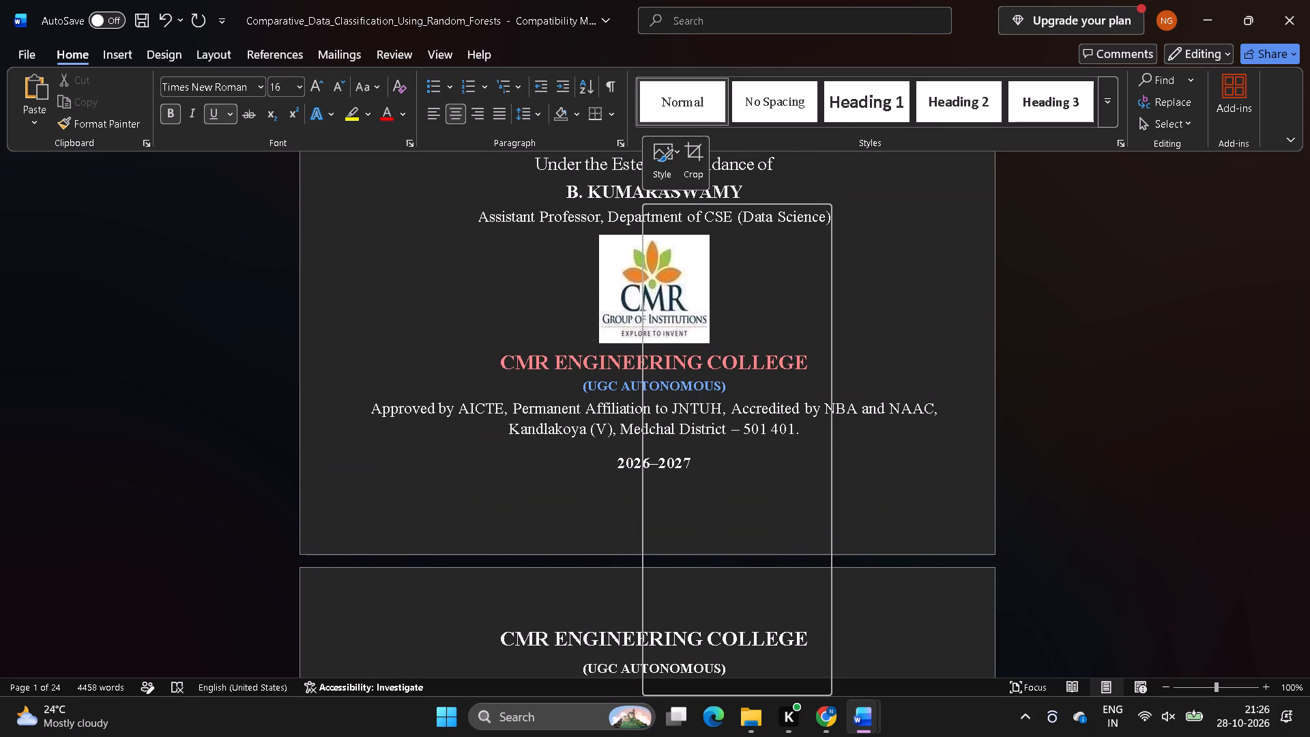
{"action": "left_click", "coordinate": [692, 265]}
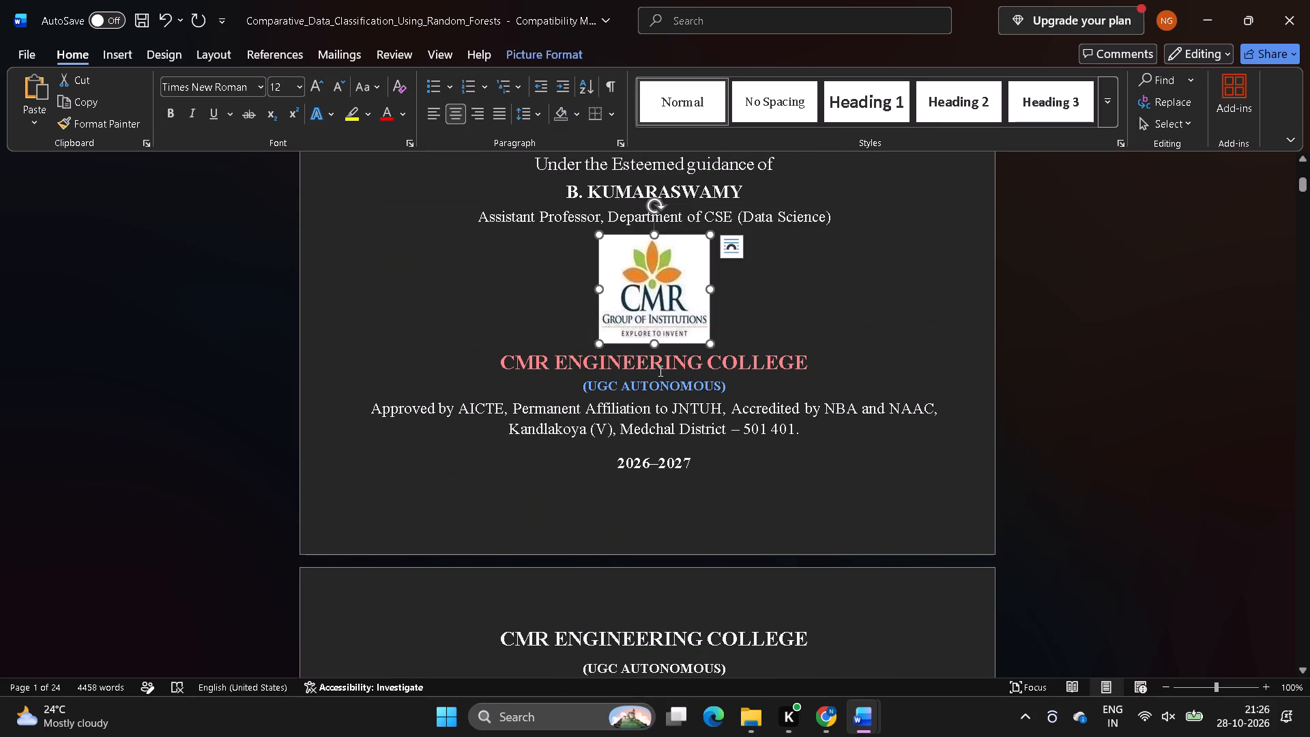
{"action": "left_click_drag", "start_coordinate": [660, 393], "coordinate": [687, 295]}
{"action": "scroll", "coordinate": [666, 384], "scroll_direction": "down", "scroll_amount": 1}
{"action": "scroll", "coordinate": [687, 295], "scroll_direction": "down", "scroll_amount": 1}
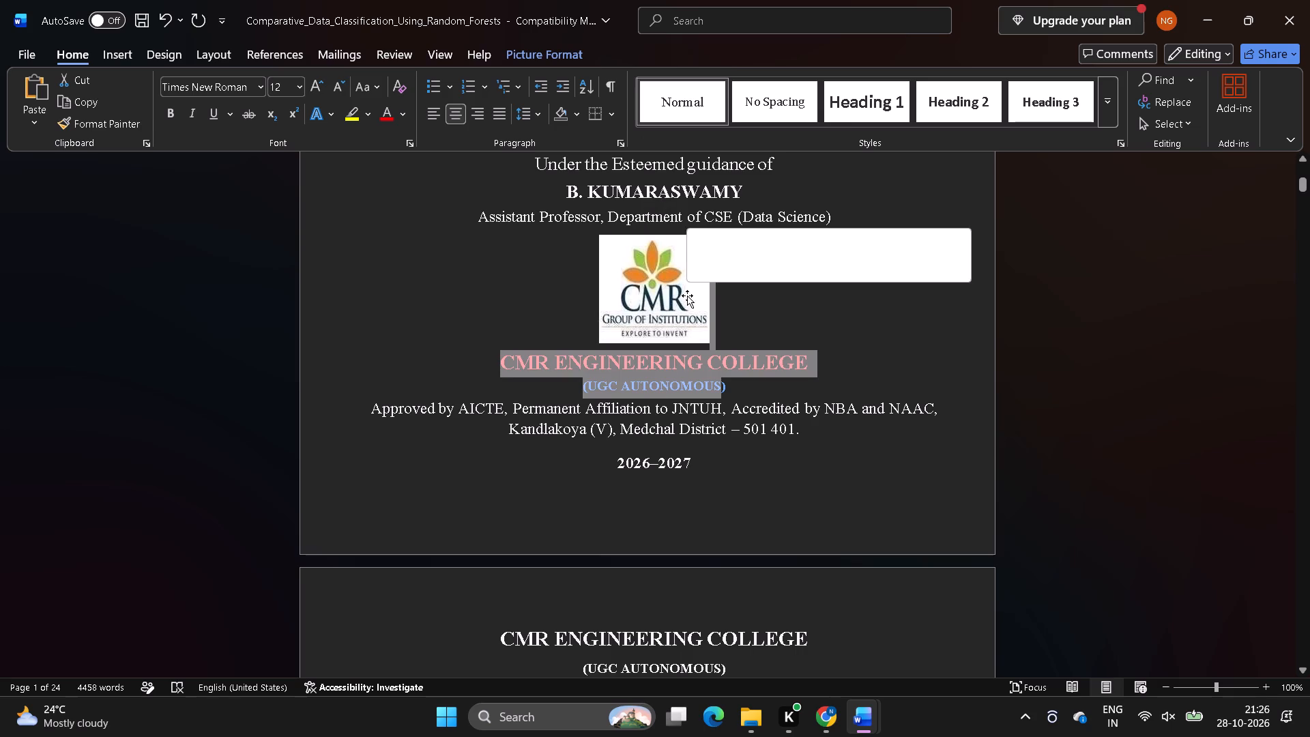
{"action": "left_click", "coordinate": [678, 530]}
{"action": "scroll", "coordinate": [678, 530], "scroll_direction": "down", "scroll_amount": 5}
{"action": "scroll", "coordinate": [678, 530], "scroll_direction": "up", "scroll_amount": 1}
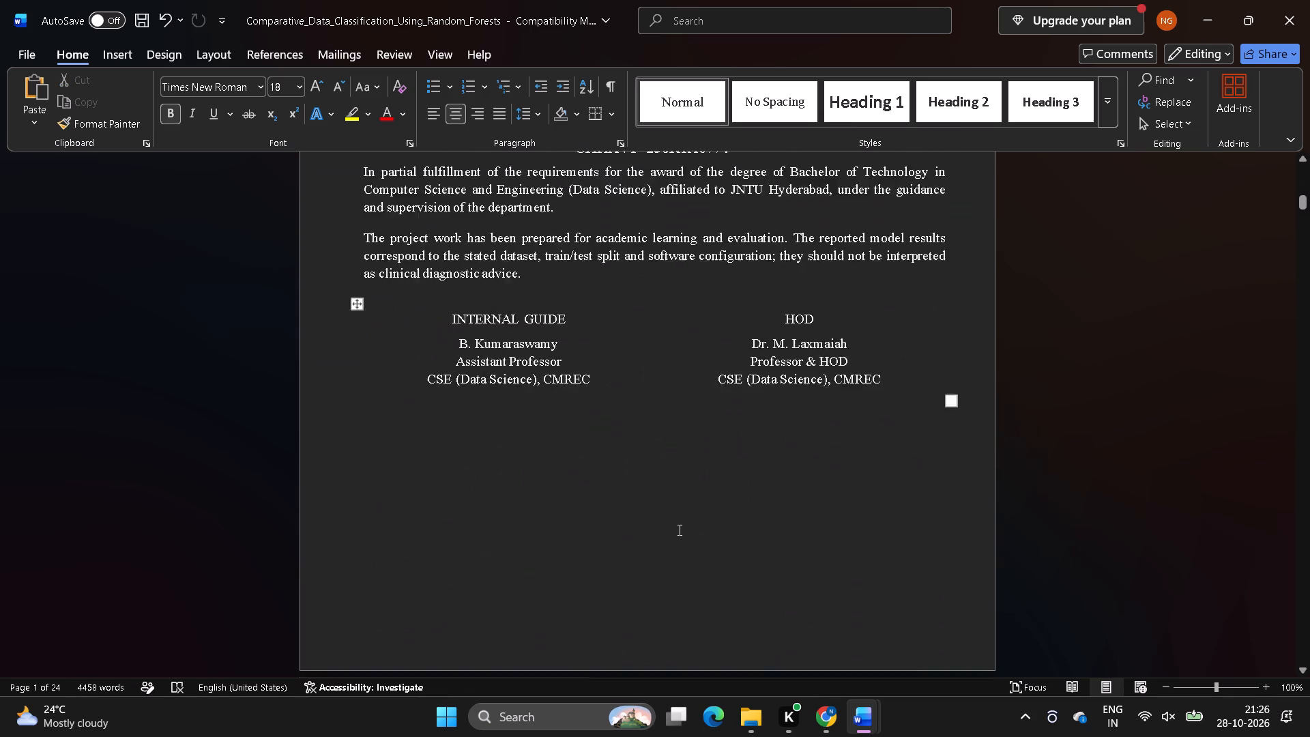
{"action": "scroll", "coordinate": [678, 530], "scroll_direction": "up", "scroll_amount": 1}
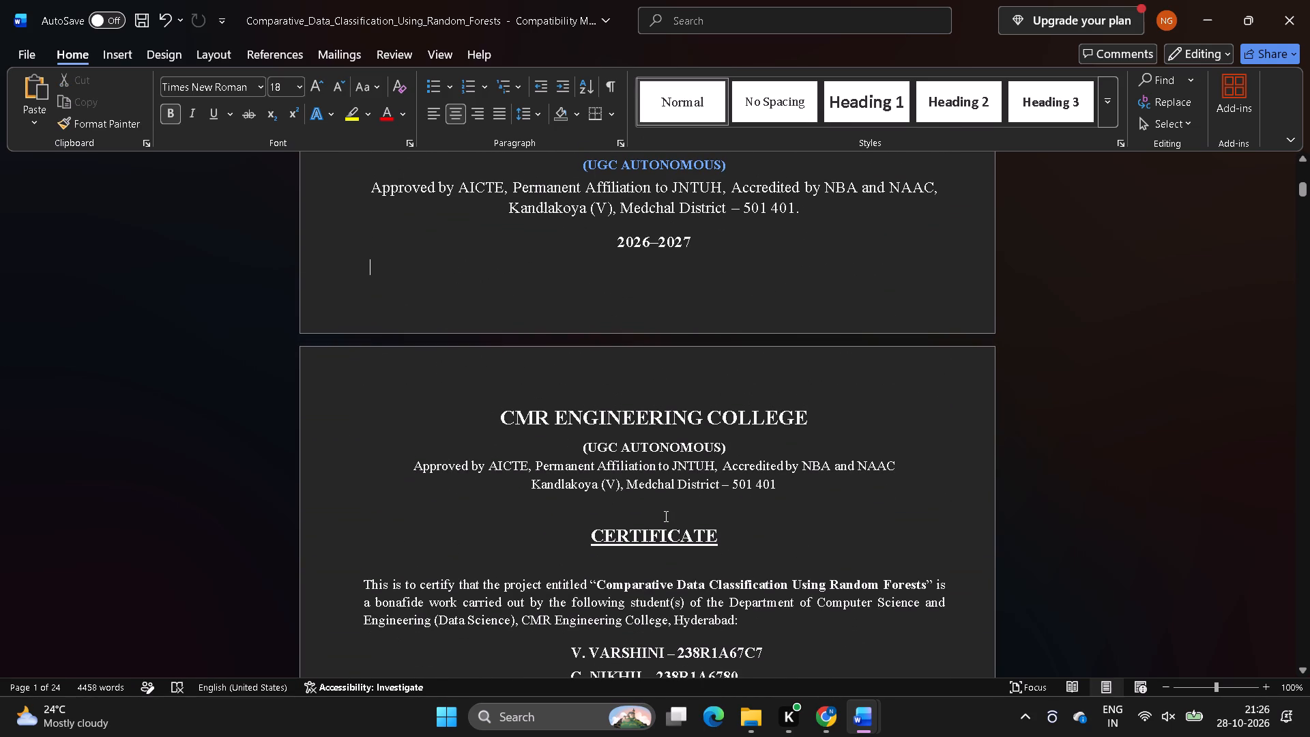
Add four line breaks after "Kandlakoya (V), Medchal District – 501 401" on the Certificate page and paste the logo above the CERTIFICATE heading.
{"action": "left_click", "coordinate": [665, 516]}
{"action": "left_click", "coordinate": [665, 516]}
{"action": "key", "text": "Up"}
{"action": "key", "text": "Right"}
{"action": "key", "text": "Right"}
{"action": "key", "text": "Right"}
{"action": "key", "text": "Right"}
{"action": "key", "text": "Right"}
{"action": "key", "text": "Right"}
{"action": "key", "text": "Right"}
{"action": "key", "text": "Right"}
{"action": "key", "text": "Right"}
{"action": "key", "text": "Right"}
{"action": "key", "text": "Right"}
{"action": "key", "text": "Right"}
{"action": "key", "text": "Right"}
{"action": "key", "text": "Right"}
{"action": "key", "text": "Right"}
{"action": "key", "text": "Right"}
{"action": "key", "text": "Right"}
{"action": "key", "text": "Right"}
{"action": "key", "text": "Right"}
{"action": "key", "text": "Right"}
{"action": "key", "text": "Right"}
{"action": "key", "text": "Return"}
{"action": "key", "text": "Return"}
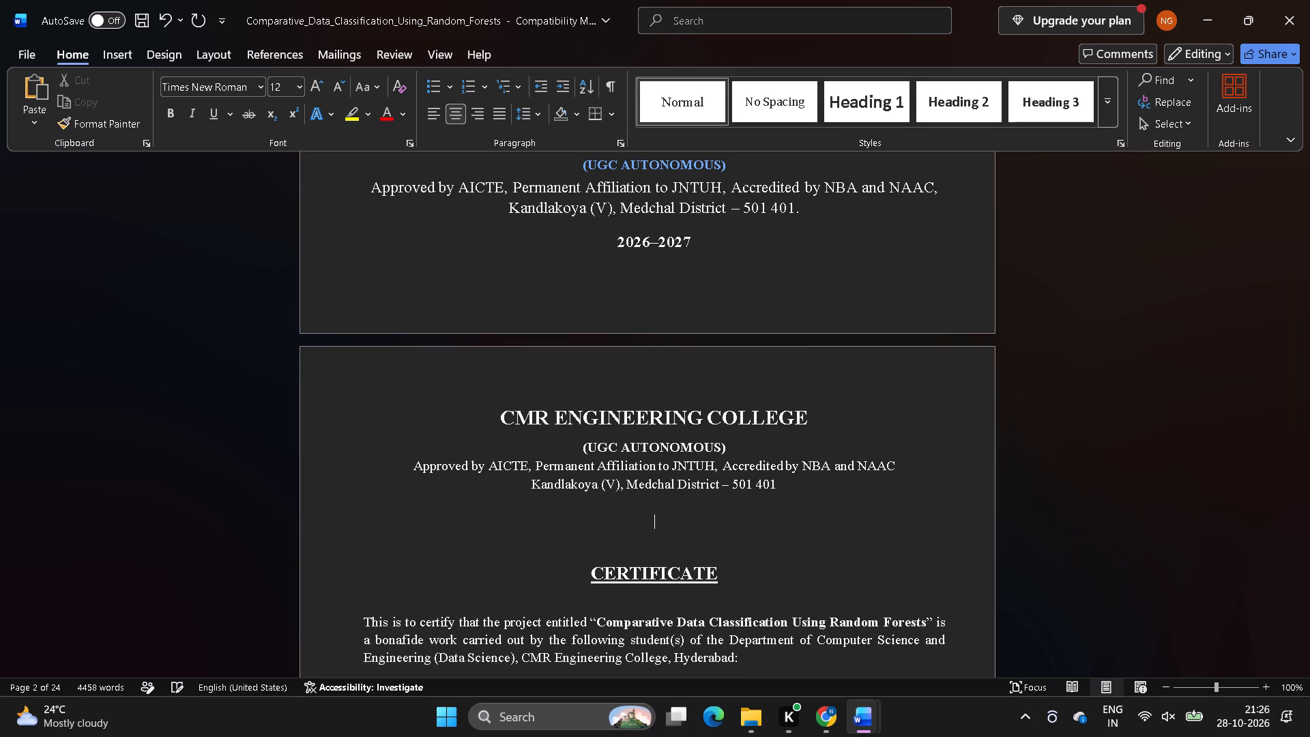
{"action": "key", "text": "Return"}
{"action": "key", "text": "Return"}
{"action": "key", "text": "ctrl+v"}
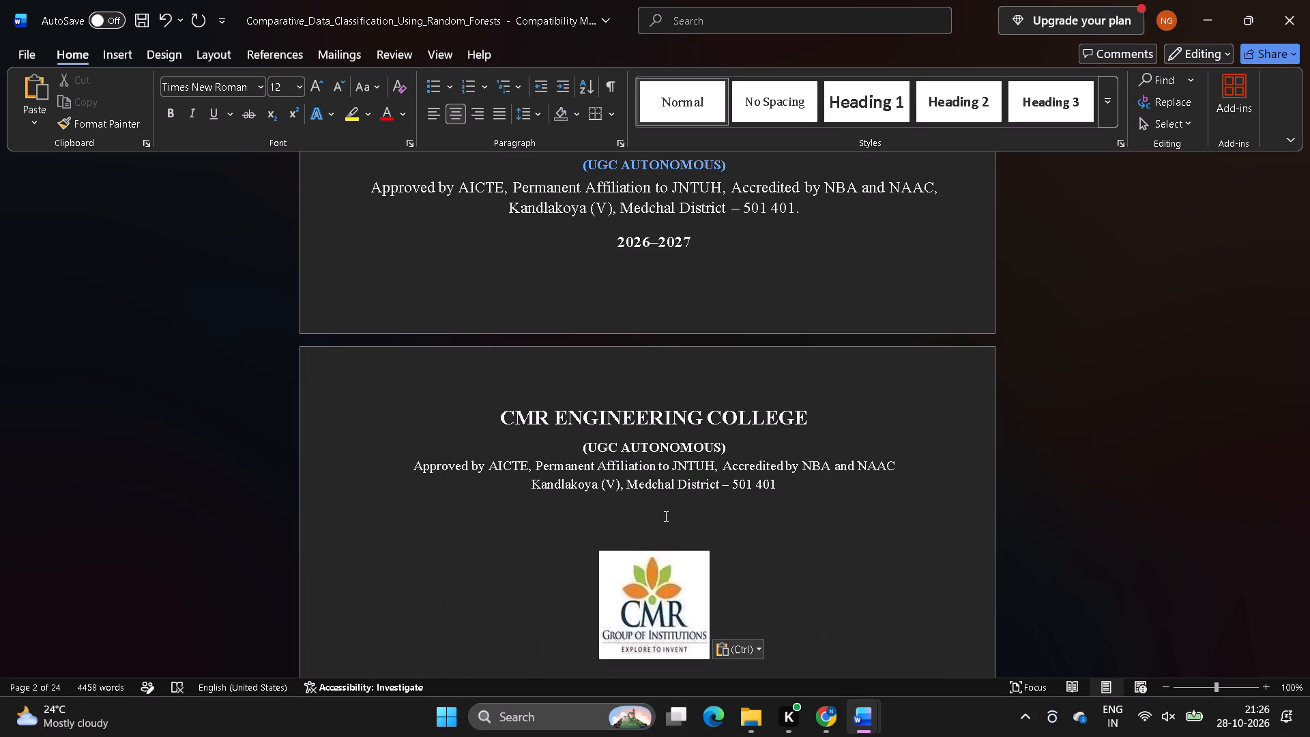
Delete the extra blank lines between the college address and the logo on the Certificate page.
{"action": "scroll", "coordinate": [665, 516], "scroll_direction": "down", "scroll_amount": 4}
{"action": "scroll", "coordinate": [665, 516], "scroll_direction": "up", "scroll_amount": 1}
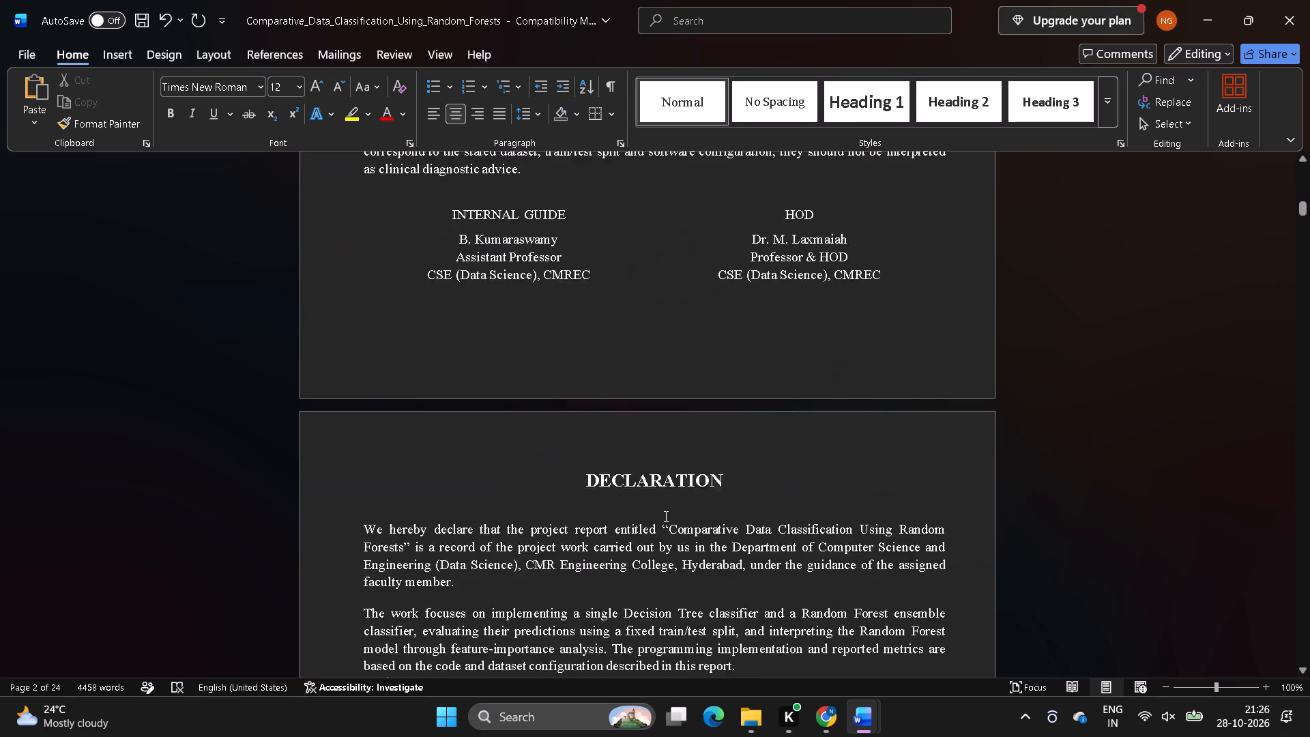
{"action": "scroll", "coordinate": [665, 516], "scroll_direction": "up", "scroll_amount": 2}
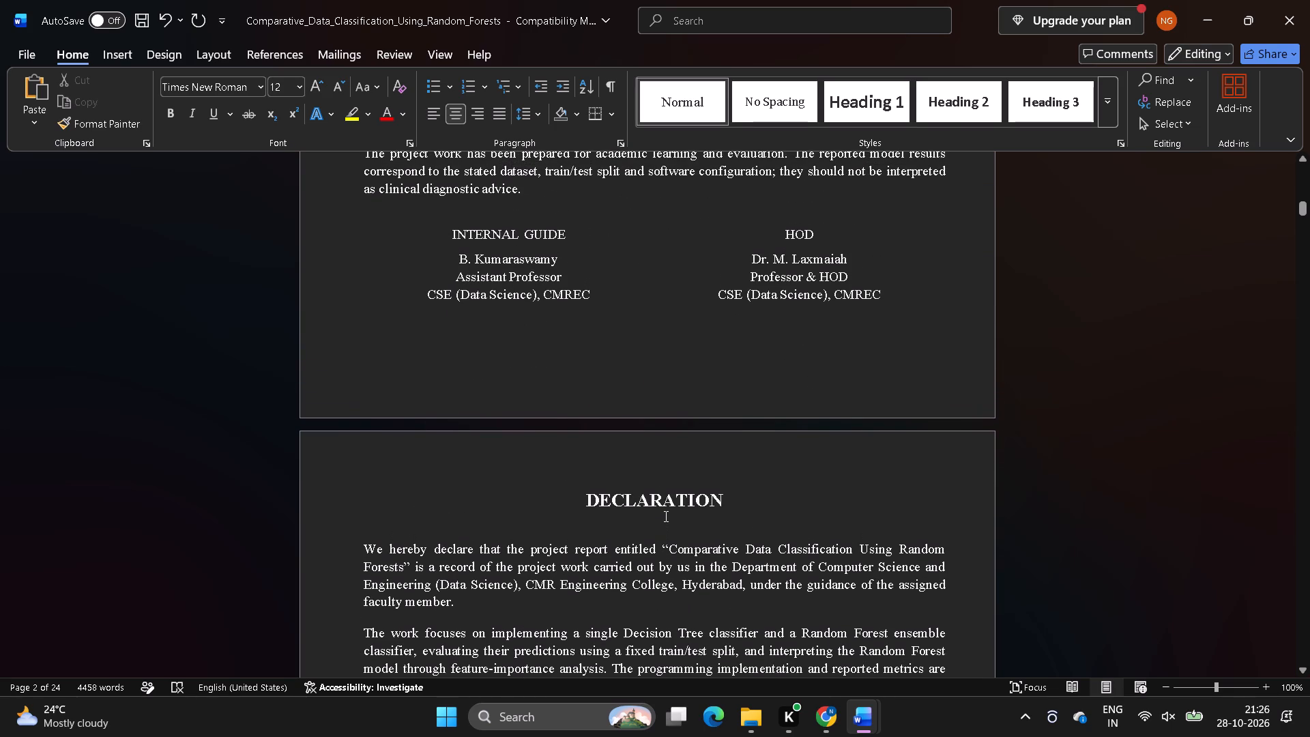
{"action": "scroll", "coordinate": [665, 516], "scroll_direction": "up", "scroll_amount": 1}
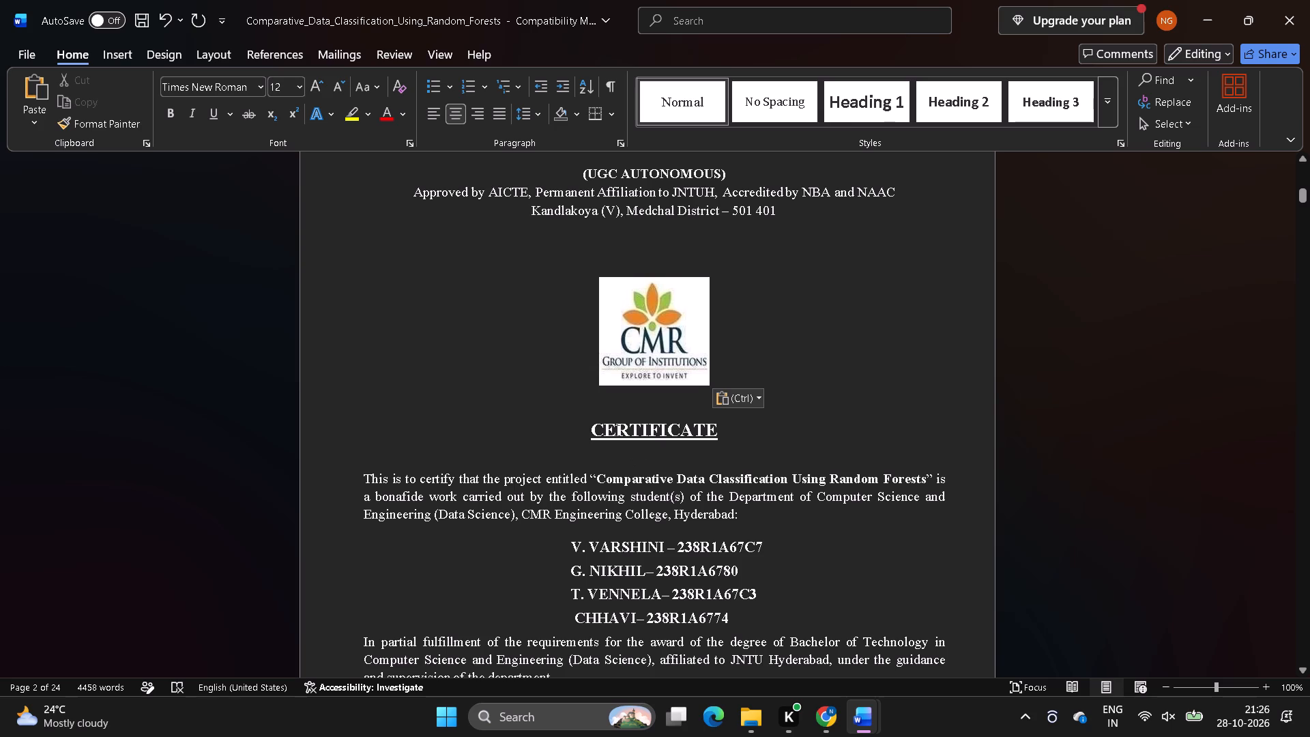
{"action": "left_click", "coordinate": [642, 353]}
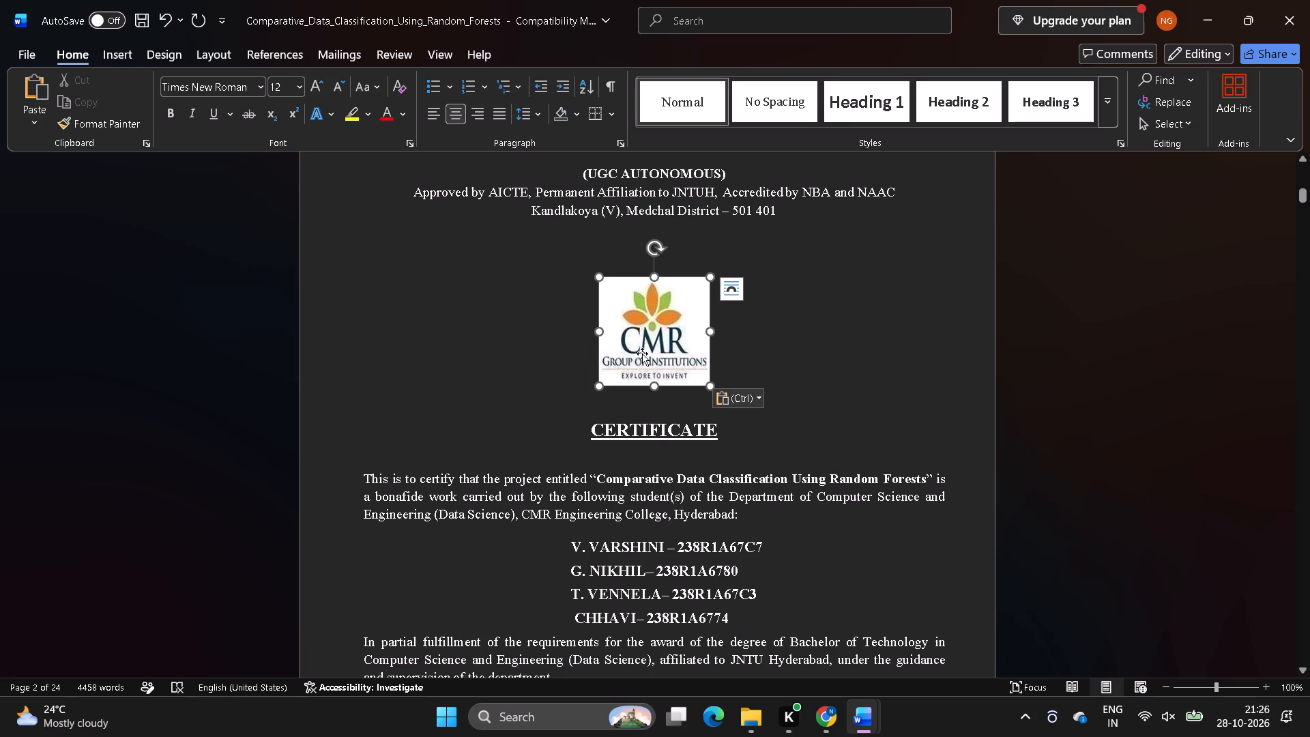
{"action": "left_click", "coordinate": [587, 257]}
{"action": "key", "text": "BackSpace"}
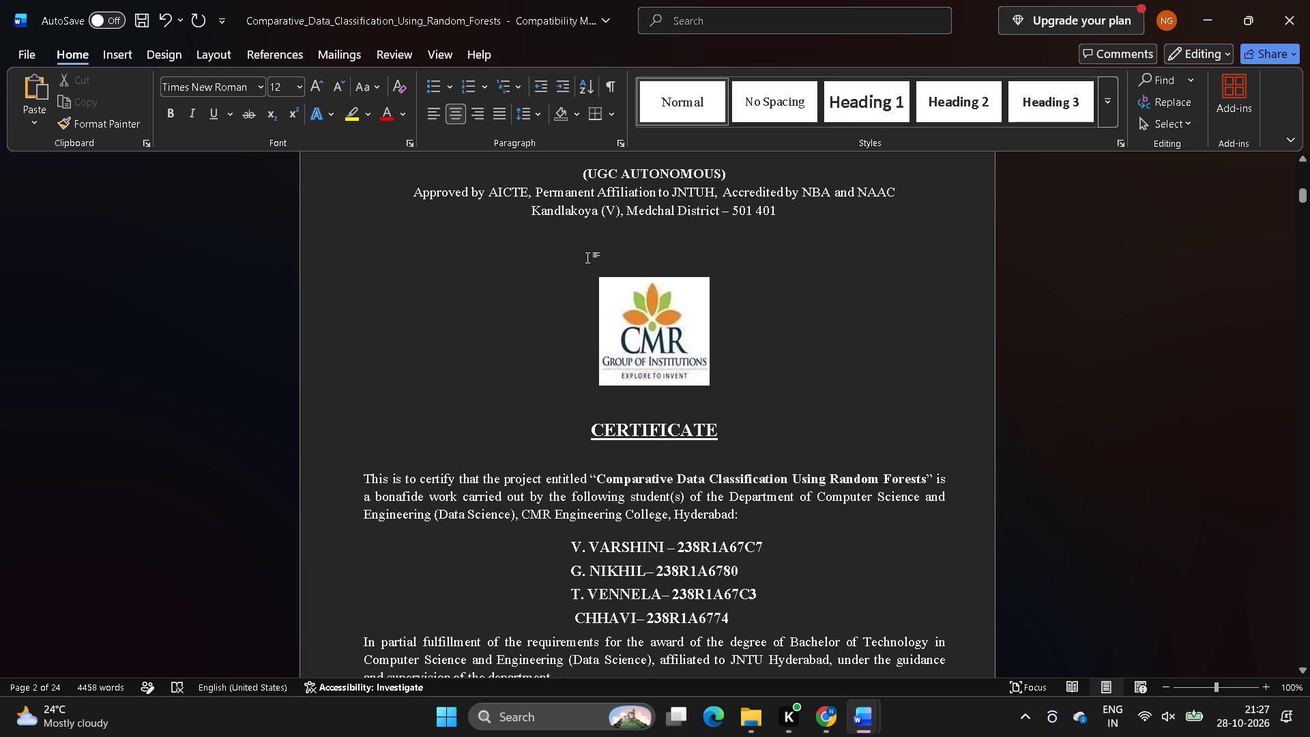
{"action": "key", "text": "BackSpace"}
{"action": "key", "text": "BackSpace"}
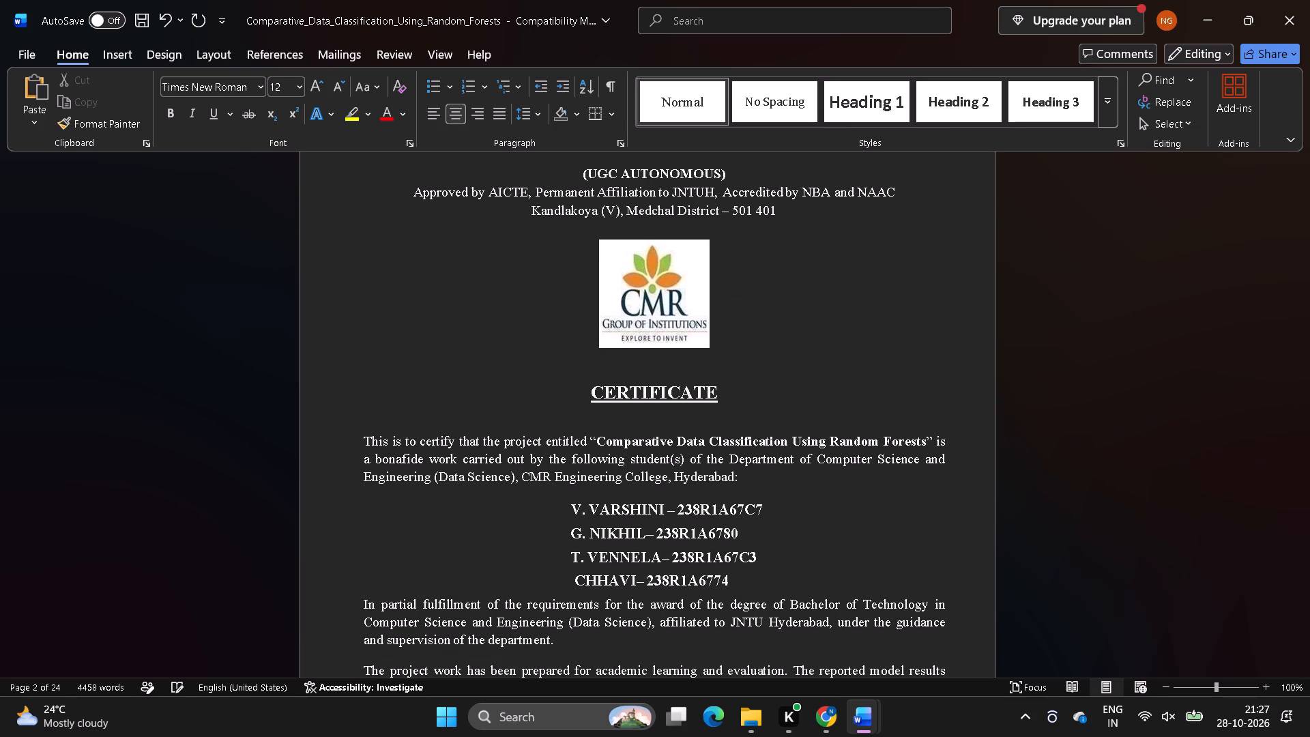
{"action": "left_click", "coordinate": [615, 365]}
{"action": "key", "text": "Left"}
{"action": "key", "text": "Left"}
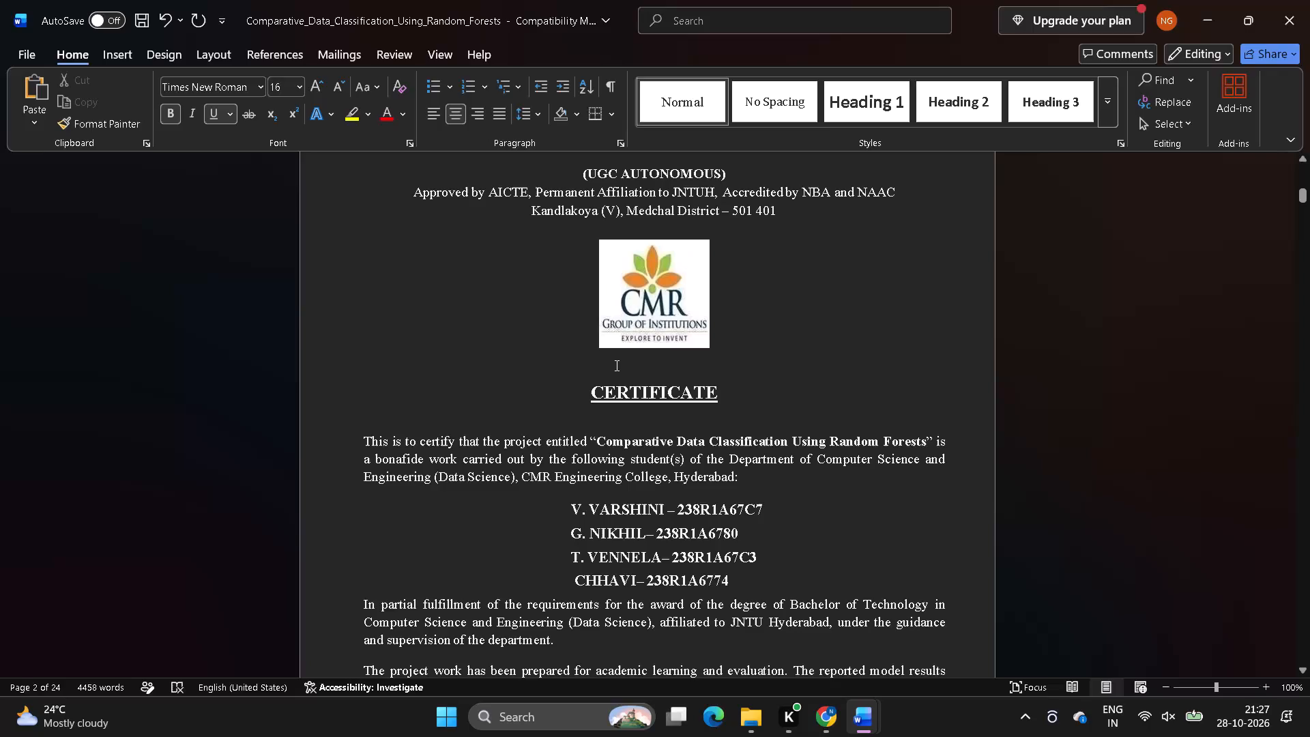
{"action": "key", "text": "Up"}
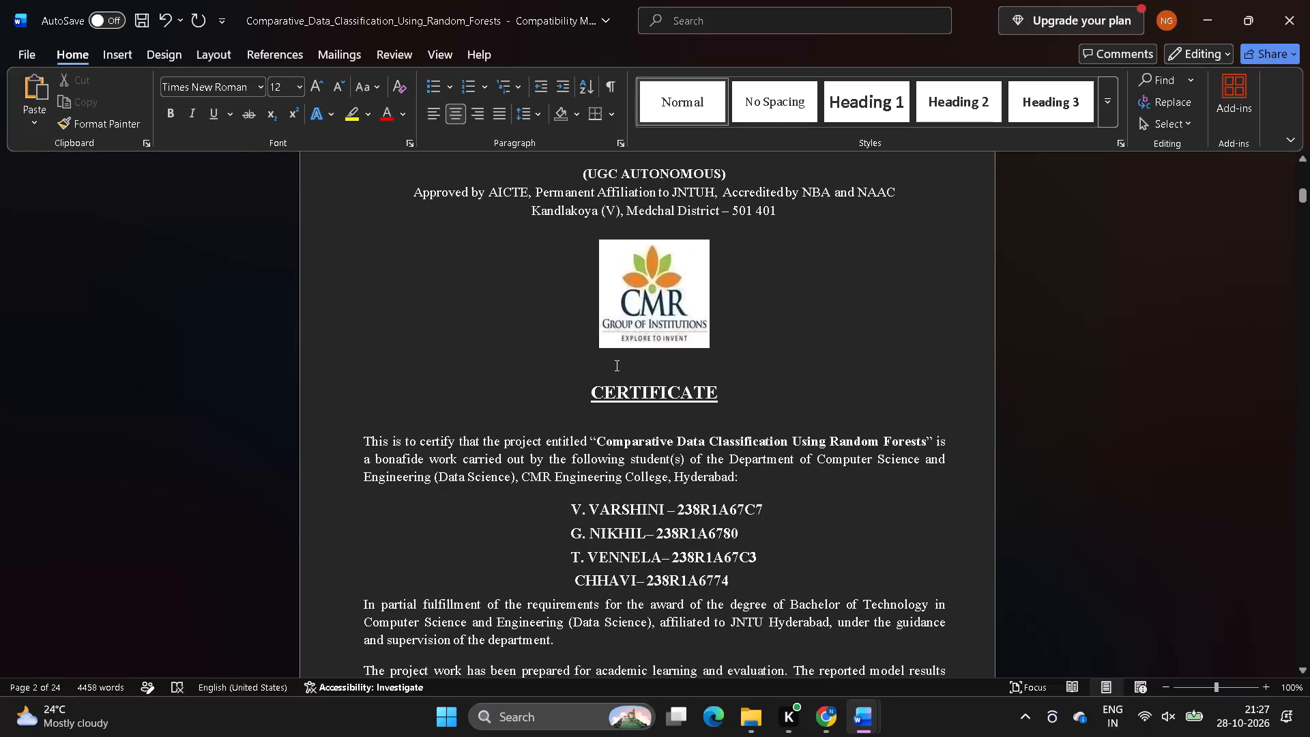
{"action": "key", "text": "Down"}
Stretch the CMR Group of Institutions logo on the Certificate page slightly wider, keeping its height, and save the report.
{"action": "left_click", "coordinate": [650, 322]}
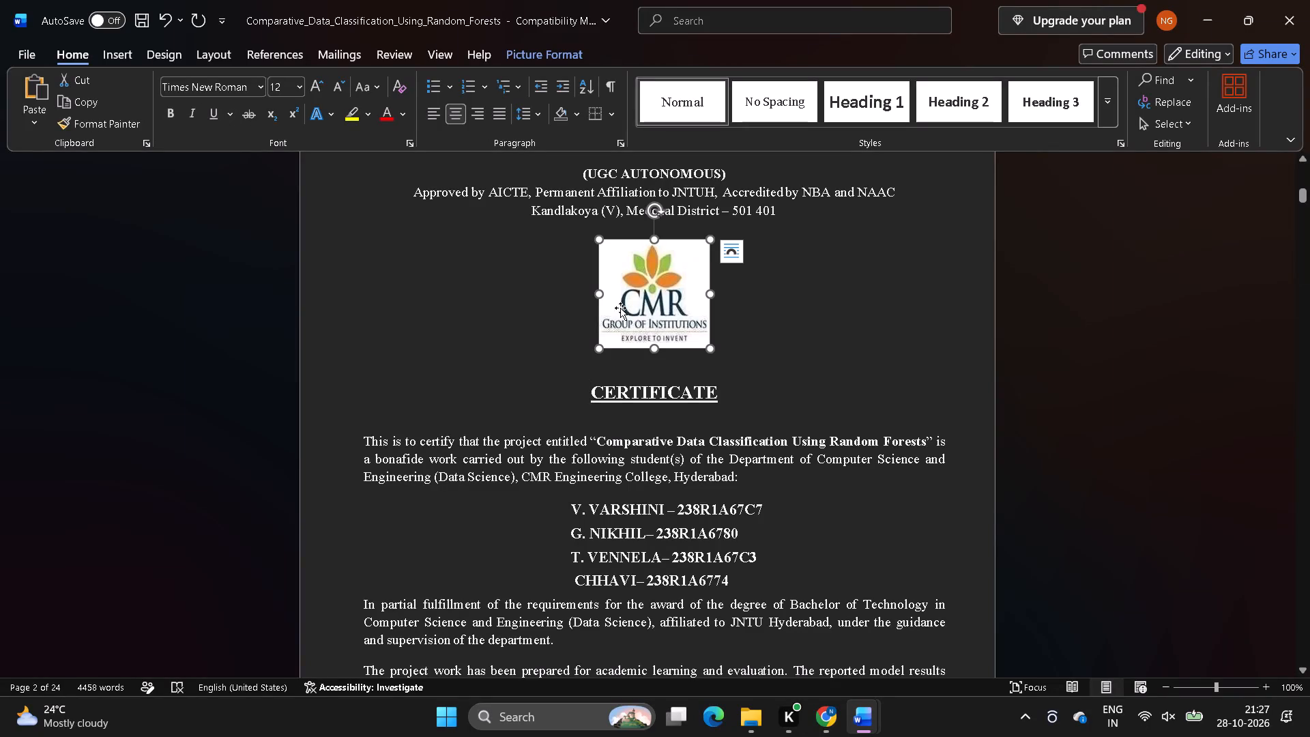
{"action": "left_click_drag", "start_coordinate": [600, 297], "coordinate": [586, 298]}
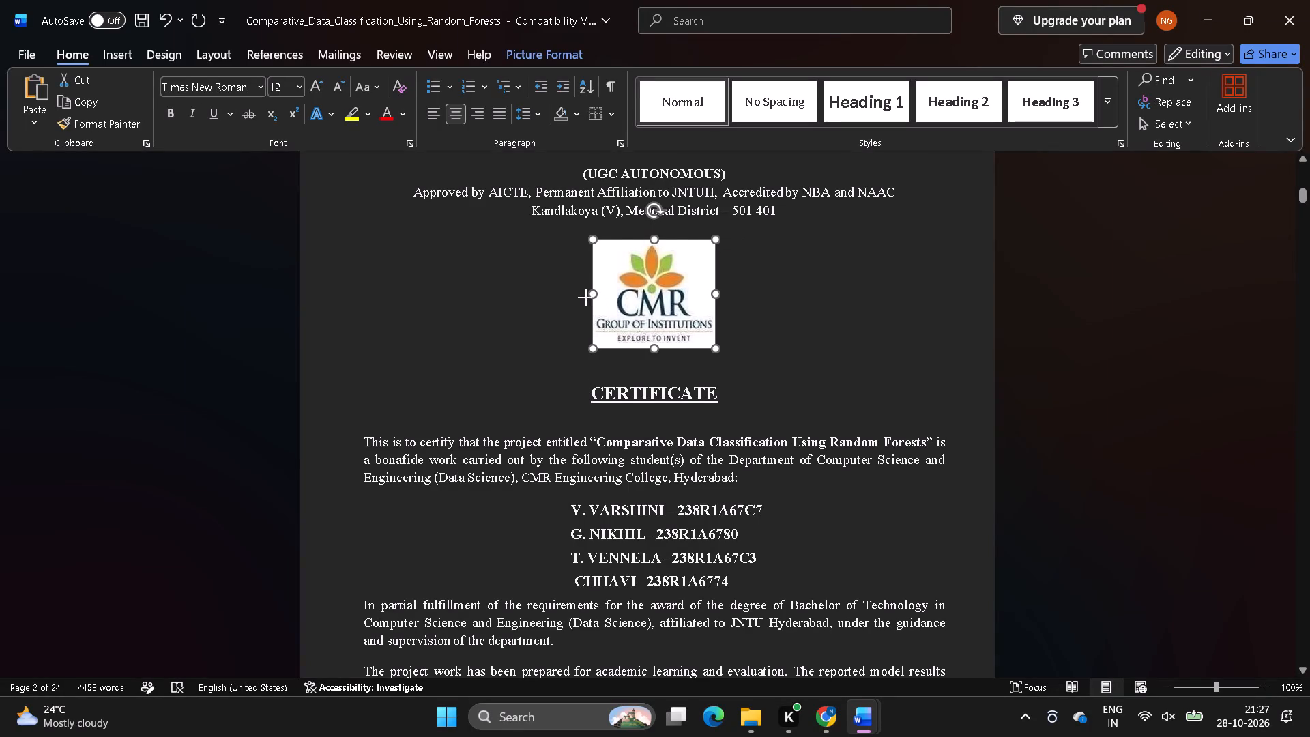
{"action": "left_click_drag", "start_coordinate": [586, 298], "coordinate": [566, 301]}
{"action": "left_click", "coordinate": [536, 302]}
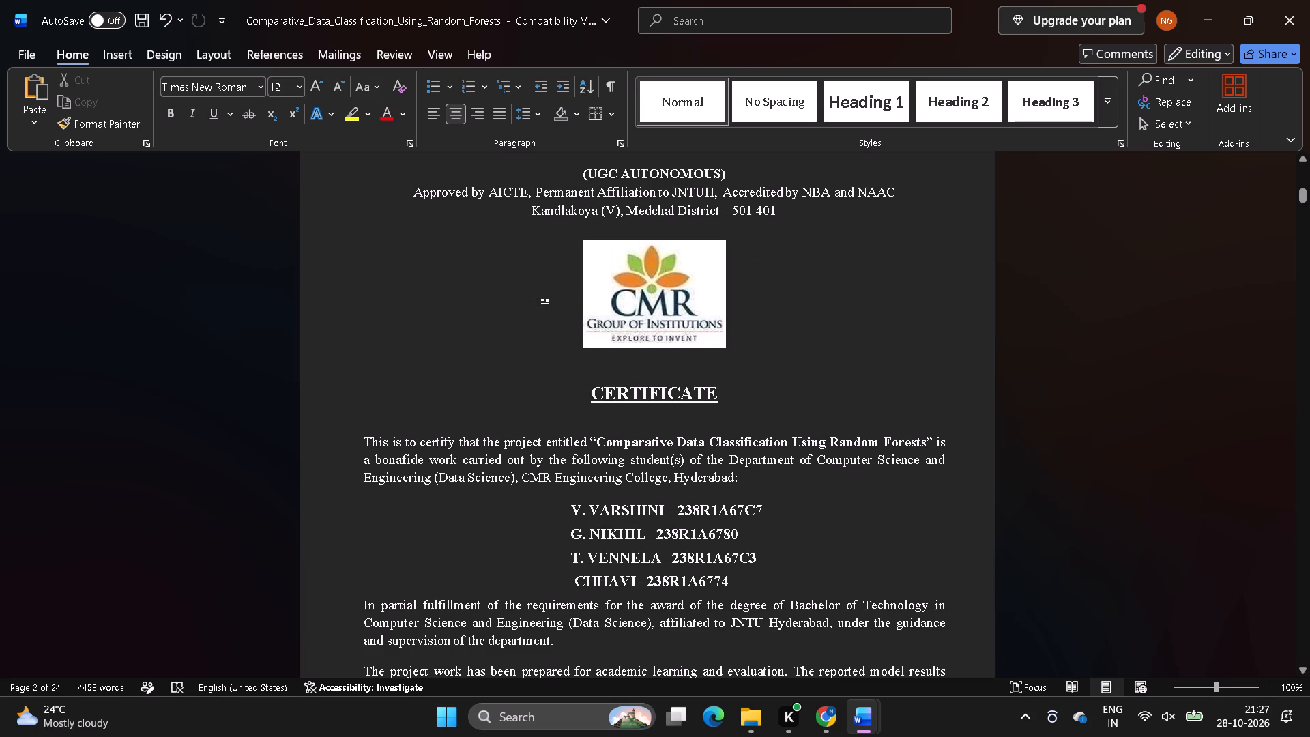
{"action": "key", "text": "ctrl+s"}
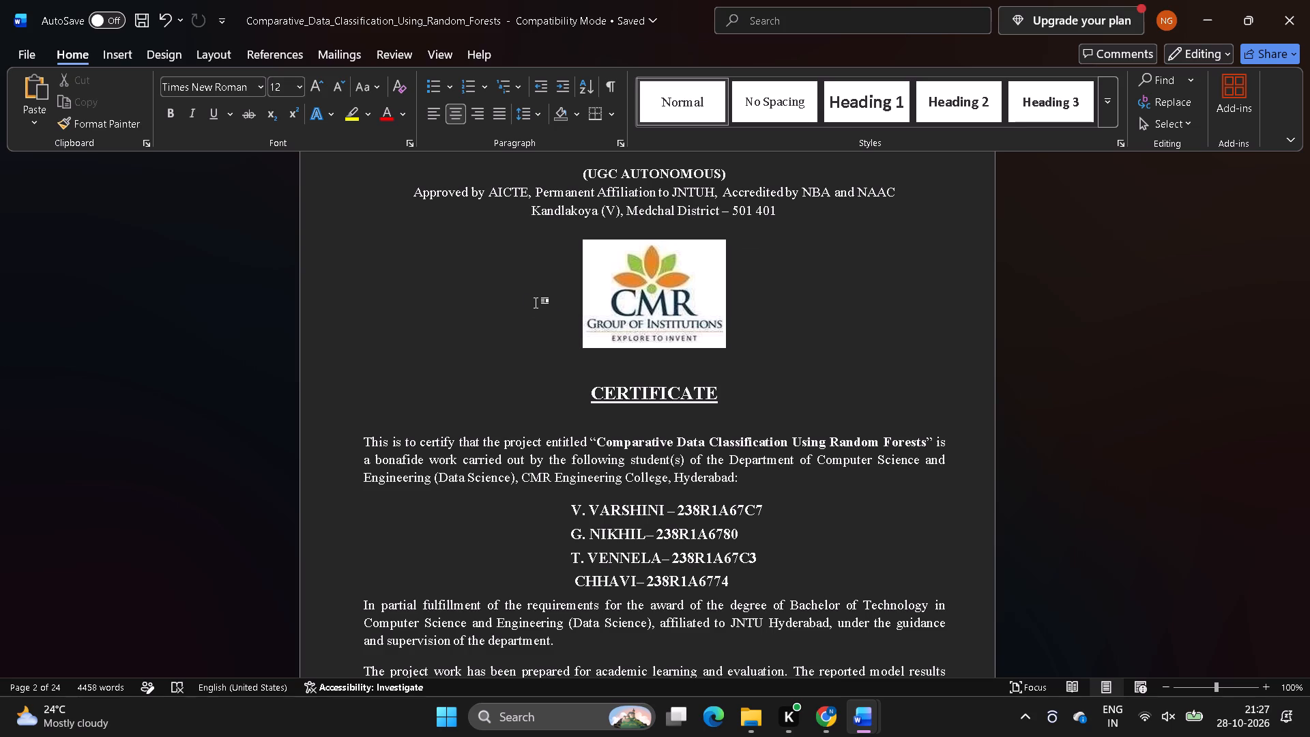
Remove the leading space before the fourth student's entry in the Certificate page's name list so it aligns with the others.
{"action": "left_click", "coordinate": [577, 577]}
{"action": "key", "text": "BackSpace"}
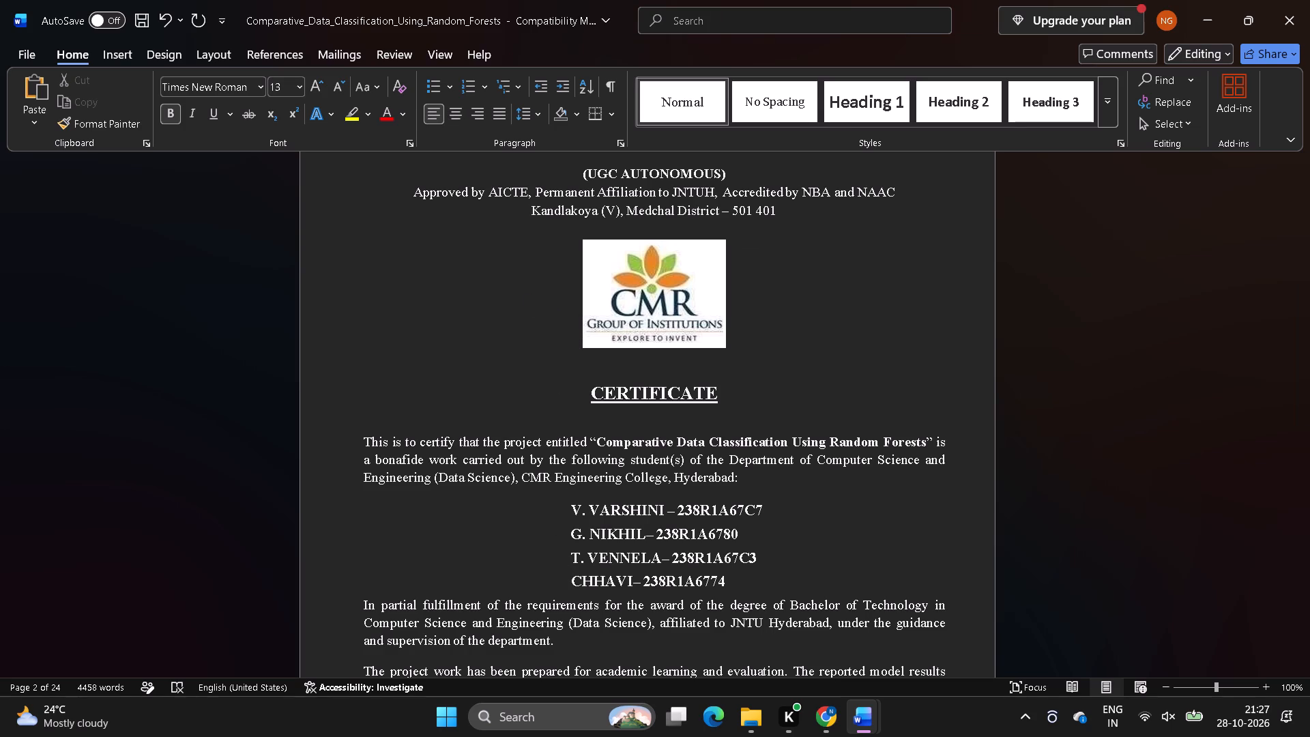
Check the layout of the report's front pages, from the cover page's name list and logo through to the Introduction.
{"action": "scroll", "coordinate": [574, 586], "scroll_direction": "up", "scroll_amount": 3}
{"action": "scroll", "coordinate": [574, 586], "scroll_direction": "right", "scroll_amount": 1}
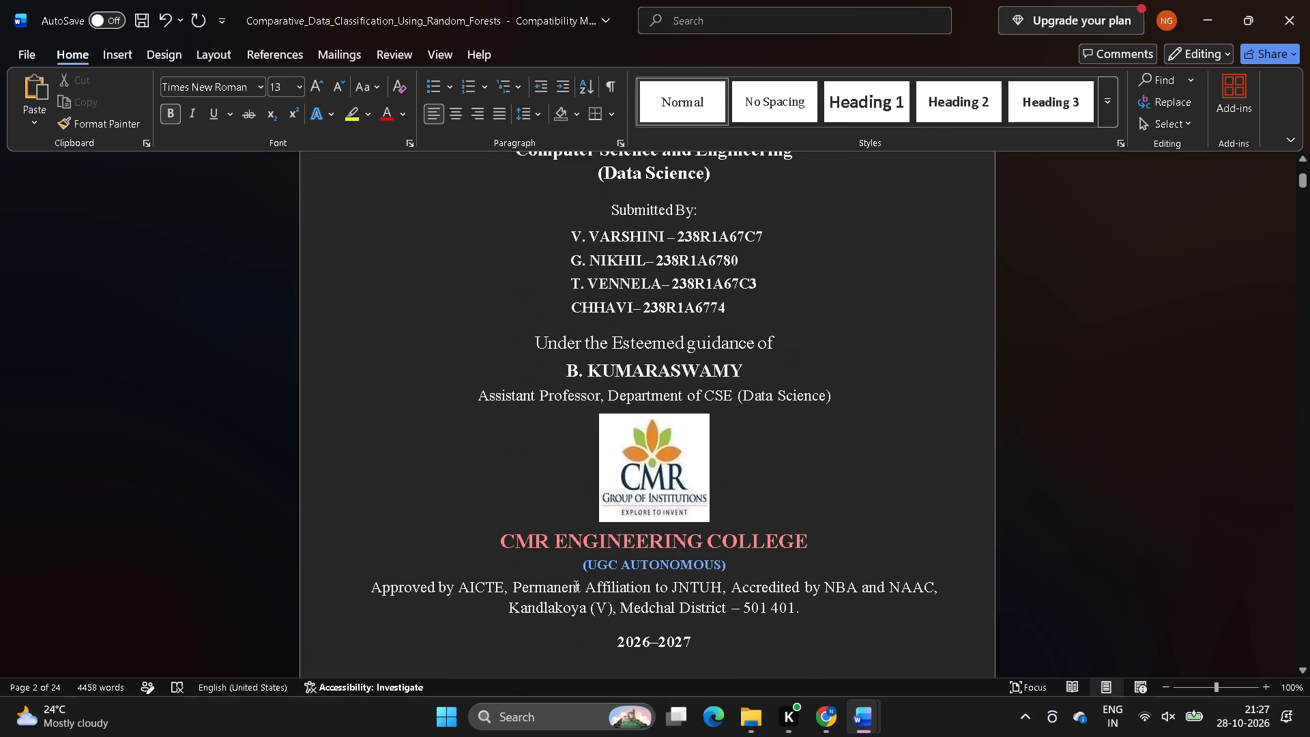
{"action": "scroll", "coordinate": [574, 586], "scroll_direction": "right", "scroll_amount": 1}
{"action": "scroll", "coordinate": [574, 586], "scroll_direction": "down", "scroll_amount": 1}
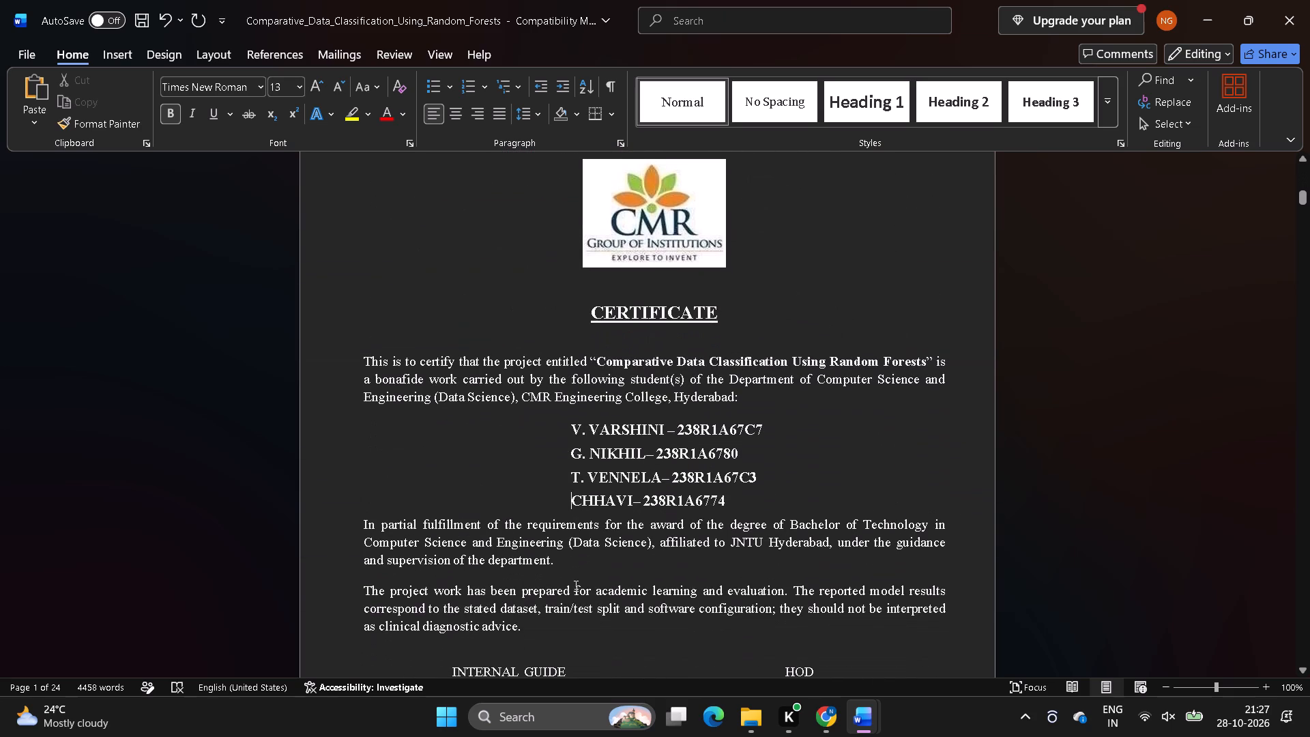
{"action": "scroll", "coordinate": [574, 586], "scroll_direction": "down", "scroll_amount": 3}
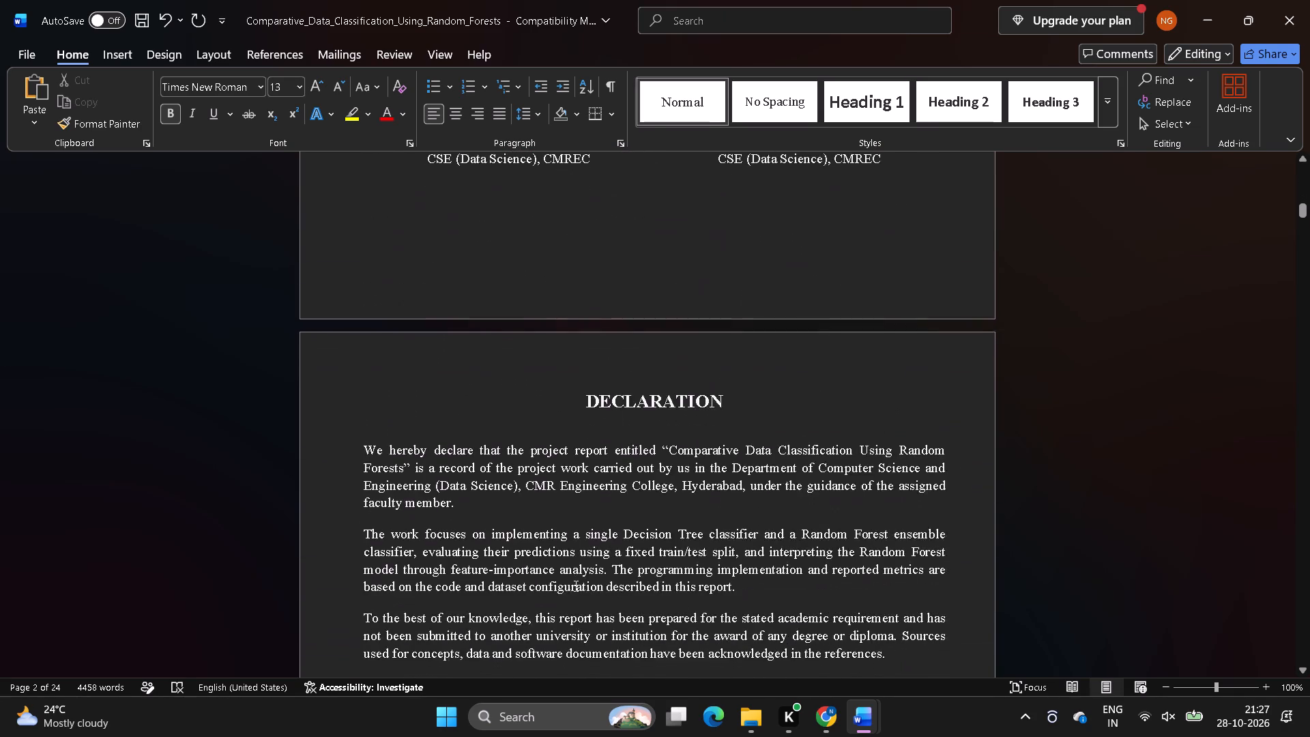
{"action": "scroll", "coordinate": [574, 586], "scroll_direction": "down", "scroll_amount": 3}
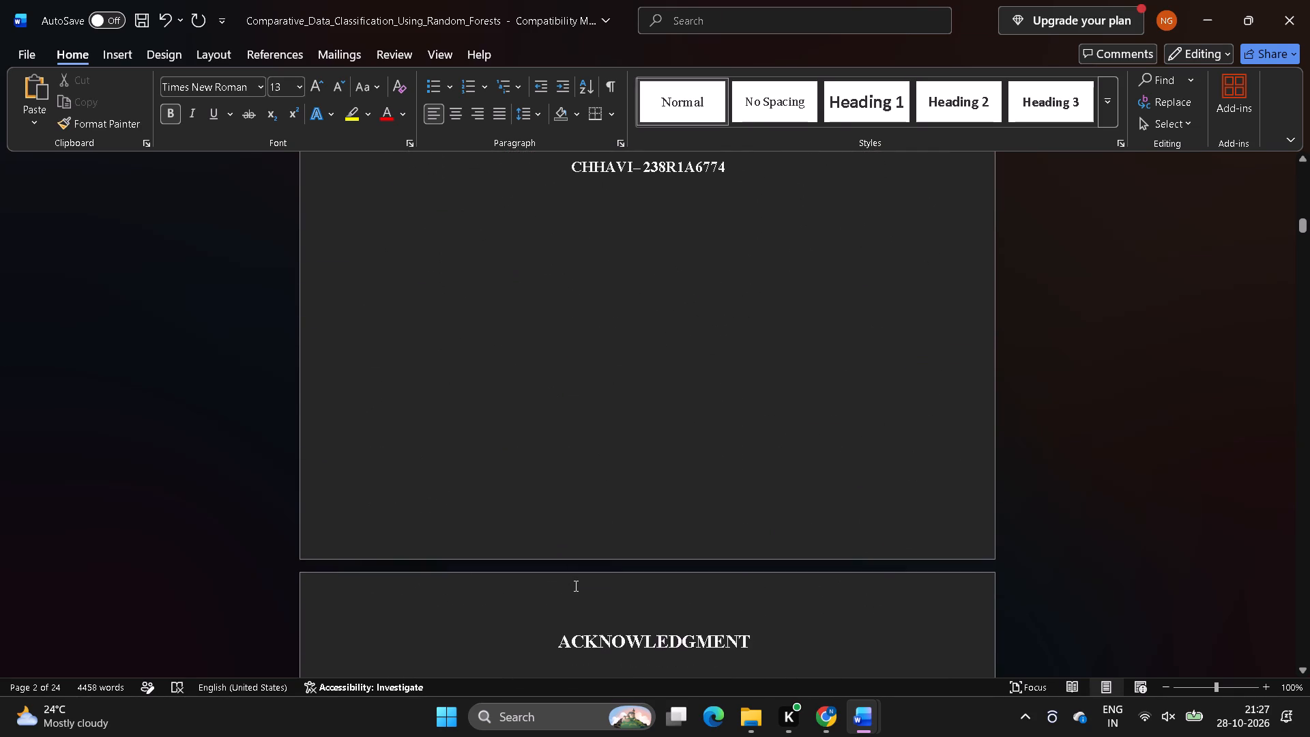
{"action": "scroll", "coordinate": [574, 586], "scroll_direction": "down", "scroll_amount": 11}
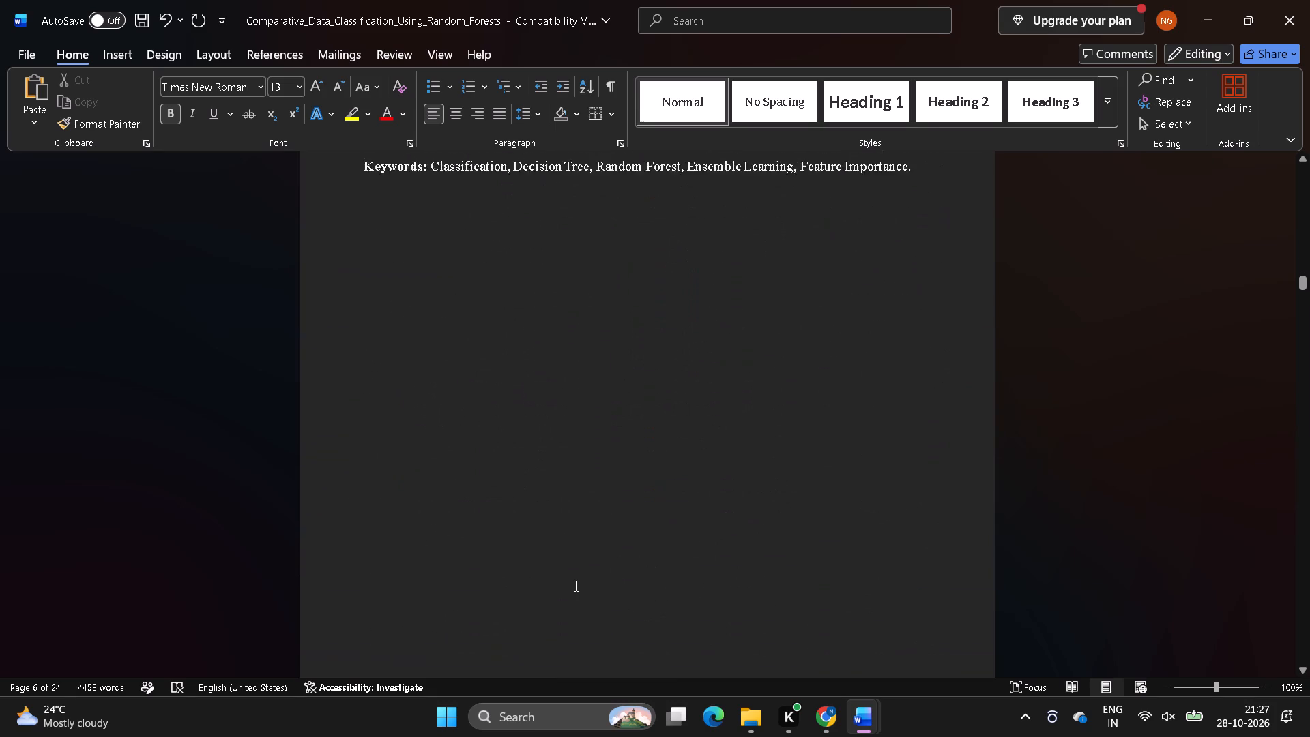
{"action": "scroll", "coordinate": [574, 586], "scroll_direction": "down", "scroll_amount": 4}
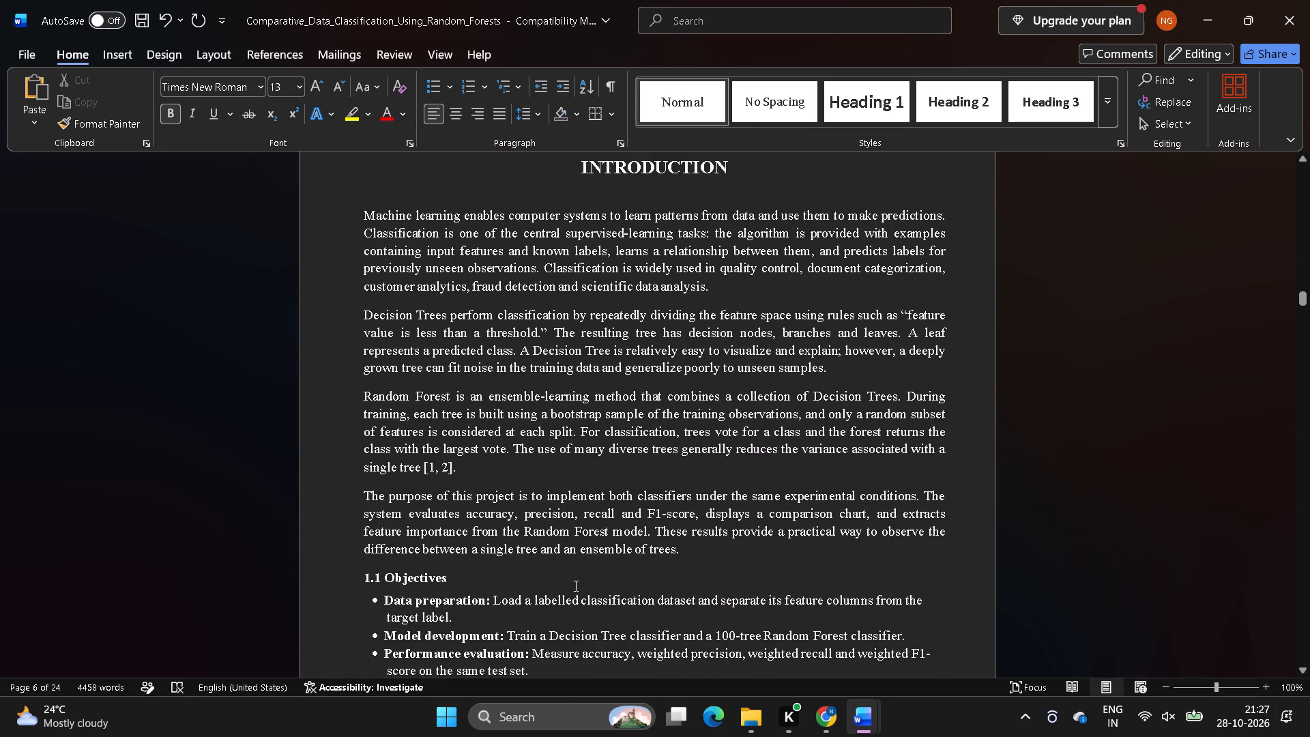
Save the report.
{"action": "key", "text": "ctrl+s"}
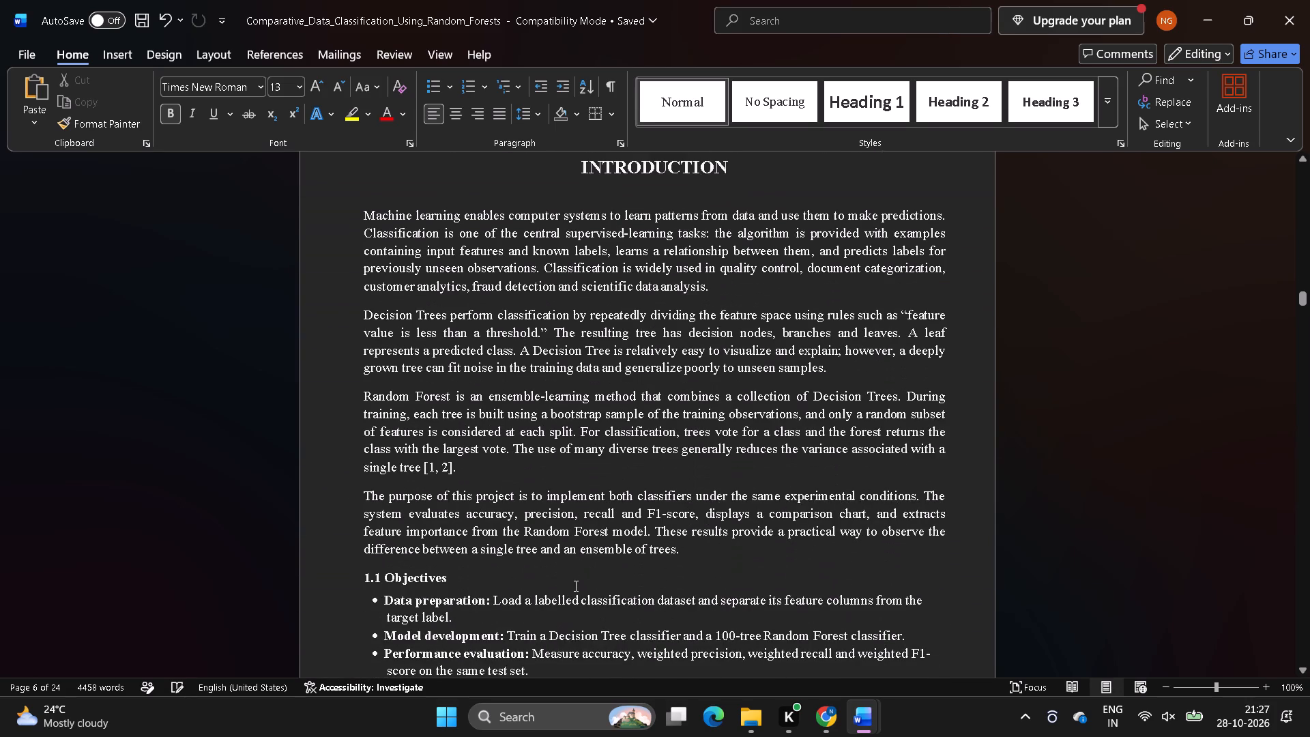
Switch to Chrome, search Google for "doc to pdf converter" in the iLovePDF tab, and open iLovePDF's Word to PDF converter.
{"action": "key", "text": "alt+Tab"}
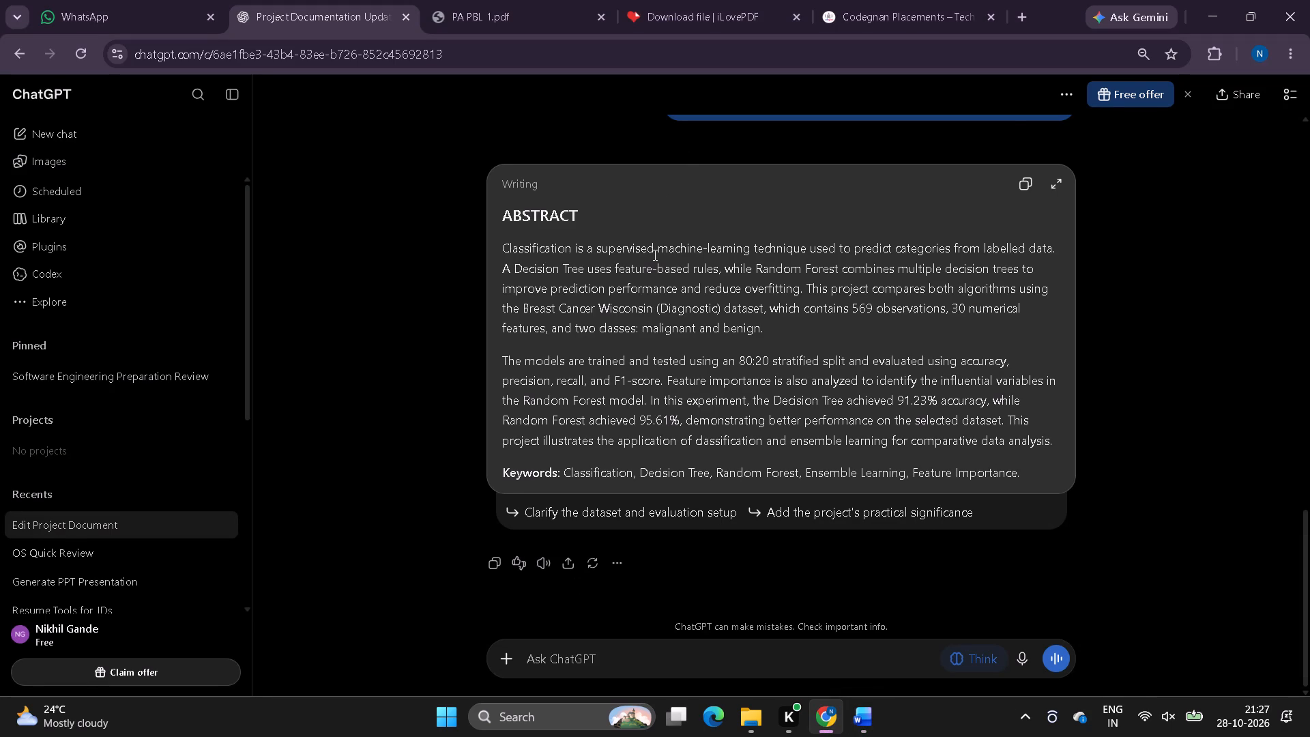
{"action": "left_click", "coordinate": [684, 3]}
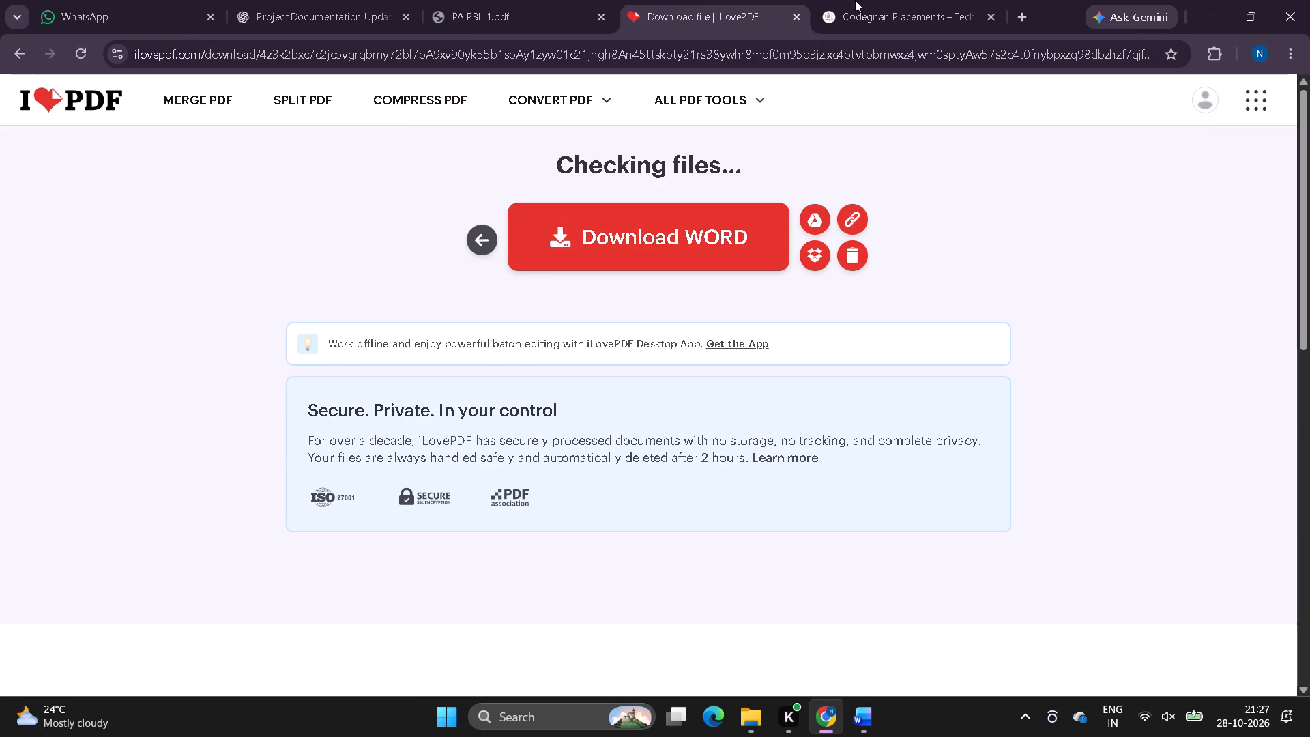
{"action": "left_click", "coordinate": [20, 59]}
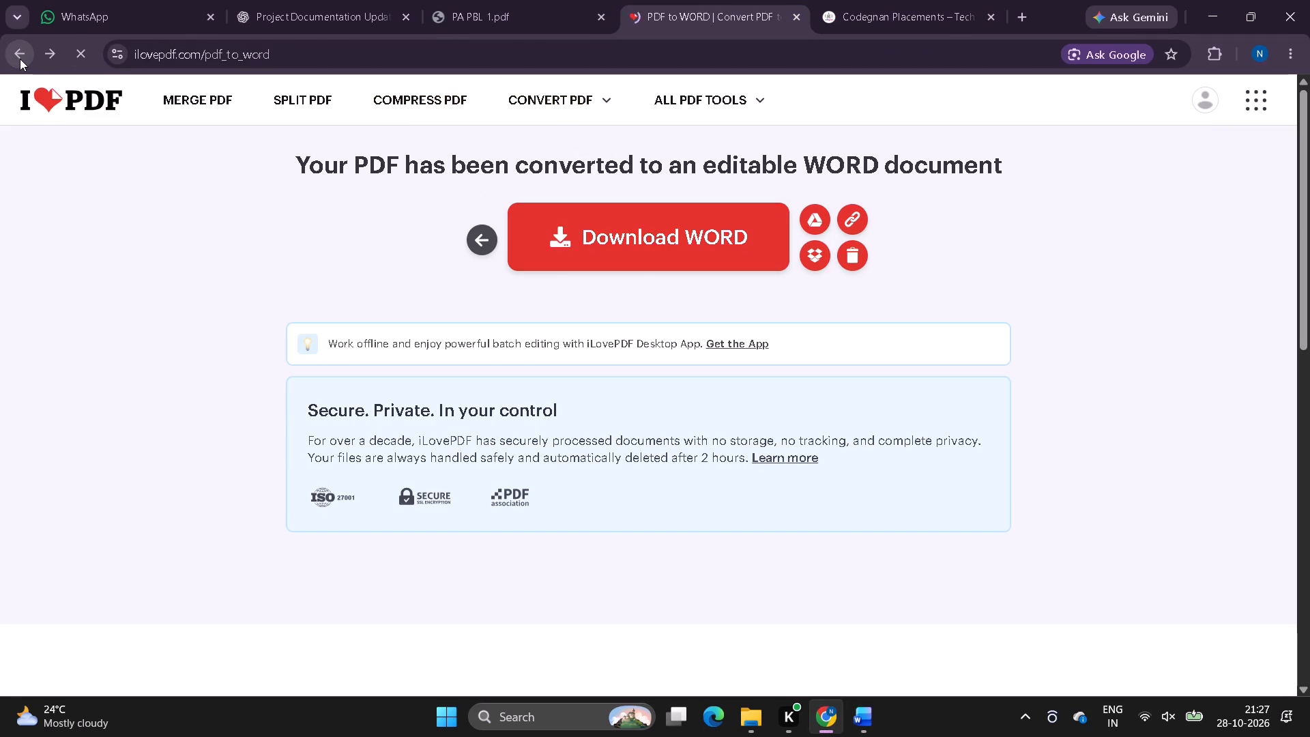
{"action": "left_click", "coordinate": [20, 59]}
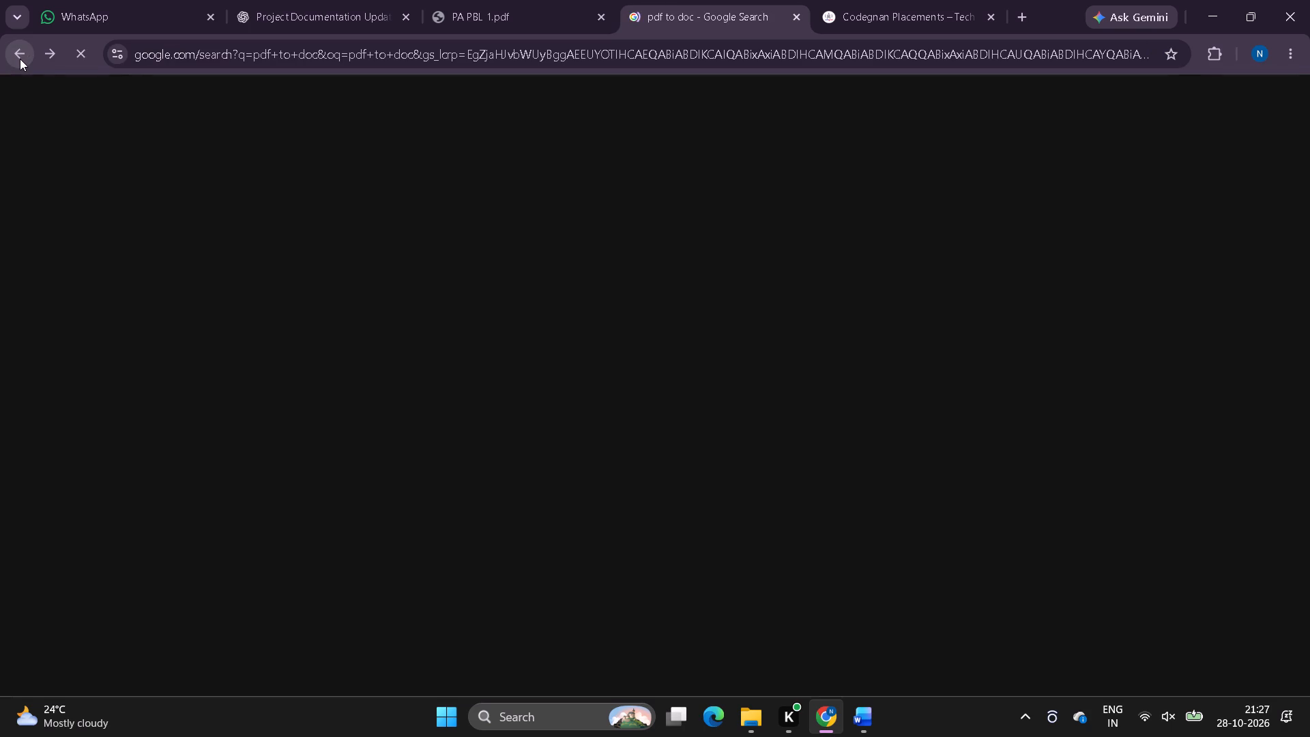
{"action": "left_click", "coordinate": [254, 128]}
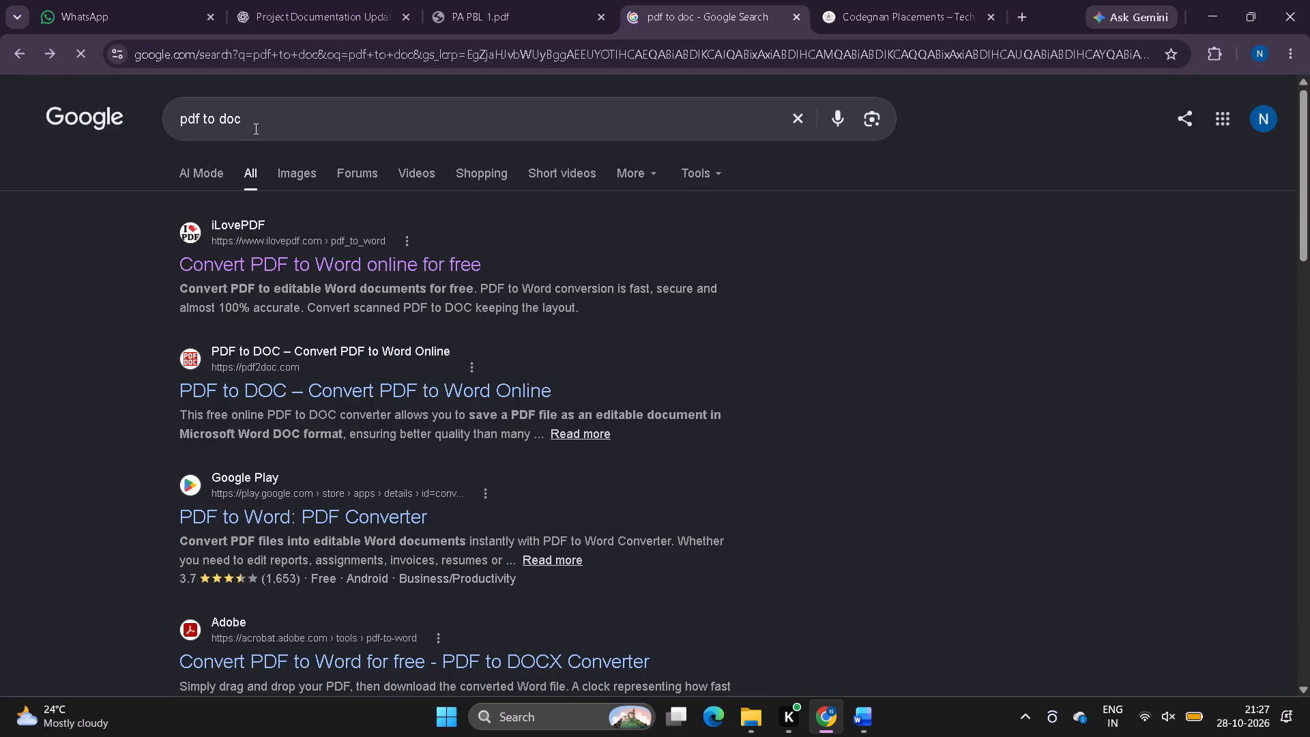
{"action": "key", "text": "ctrl+a"}
{"action": "key", "text": "BackSpace"}
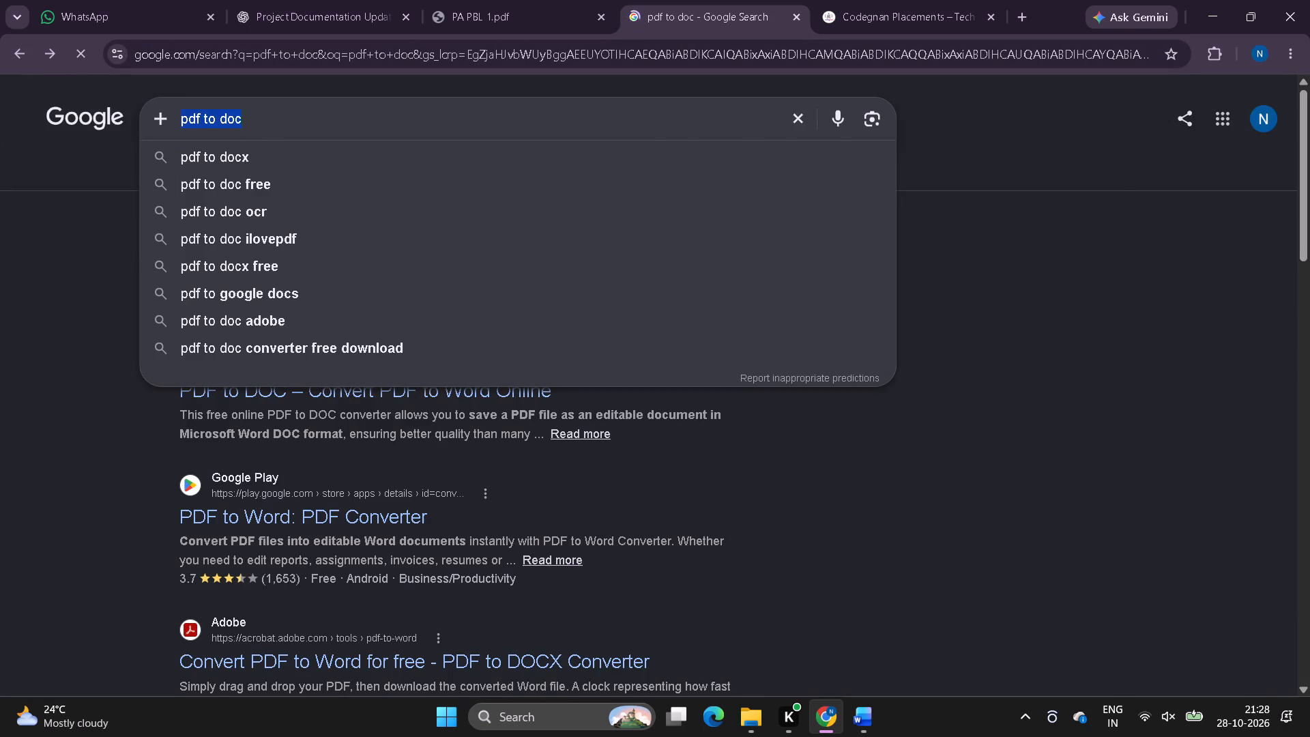
{"action": "type", "text": "doc to pdf"}
{"action": "key", "text": "space"}
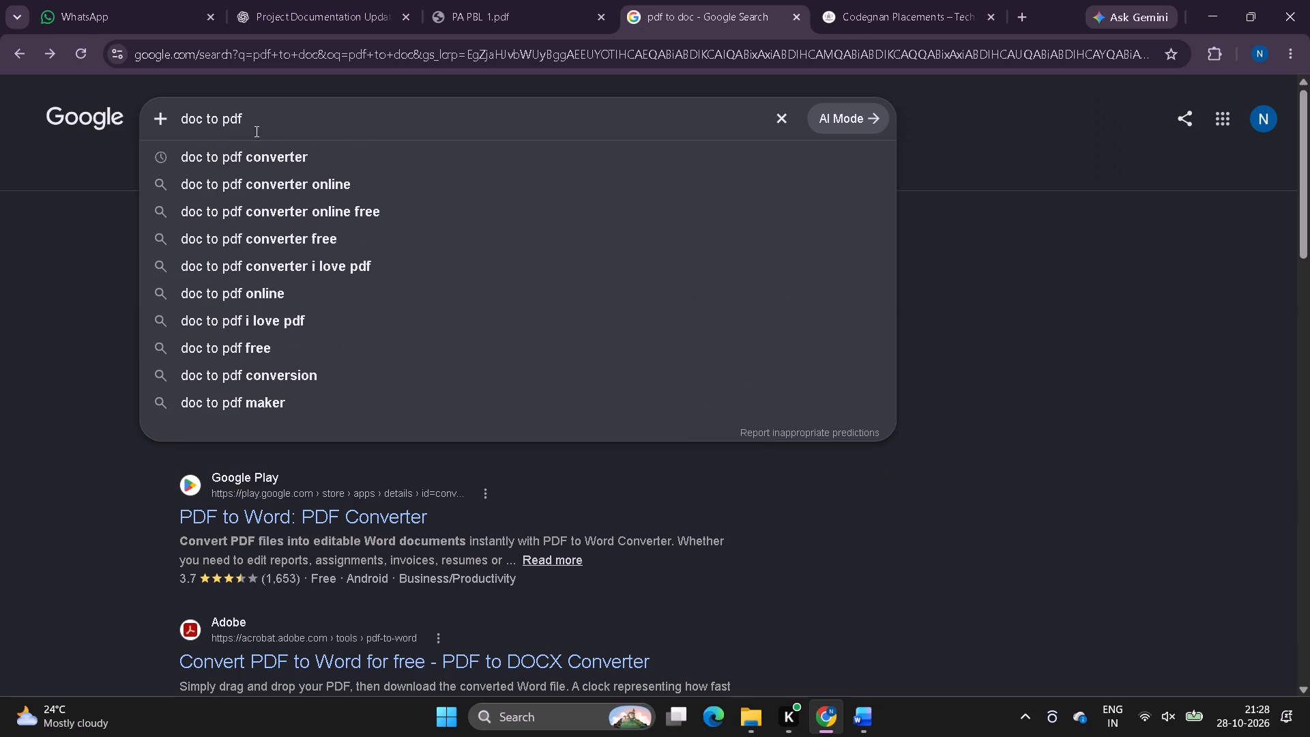
{"action": "left_click", "coordinate": [264, 153]}
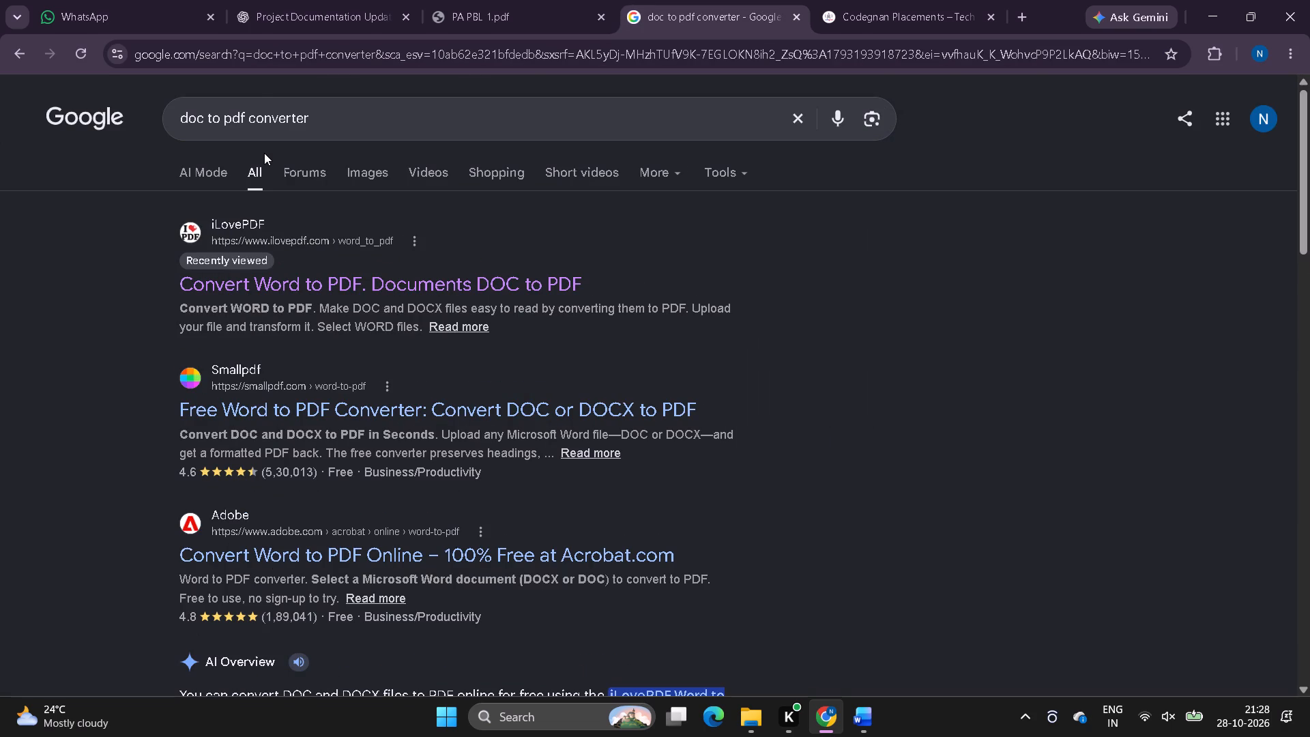
{"action": "left_click", "coordinate": [254, 291]}
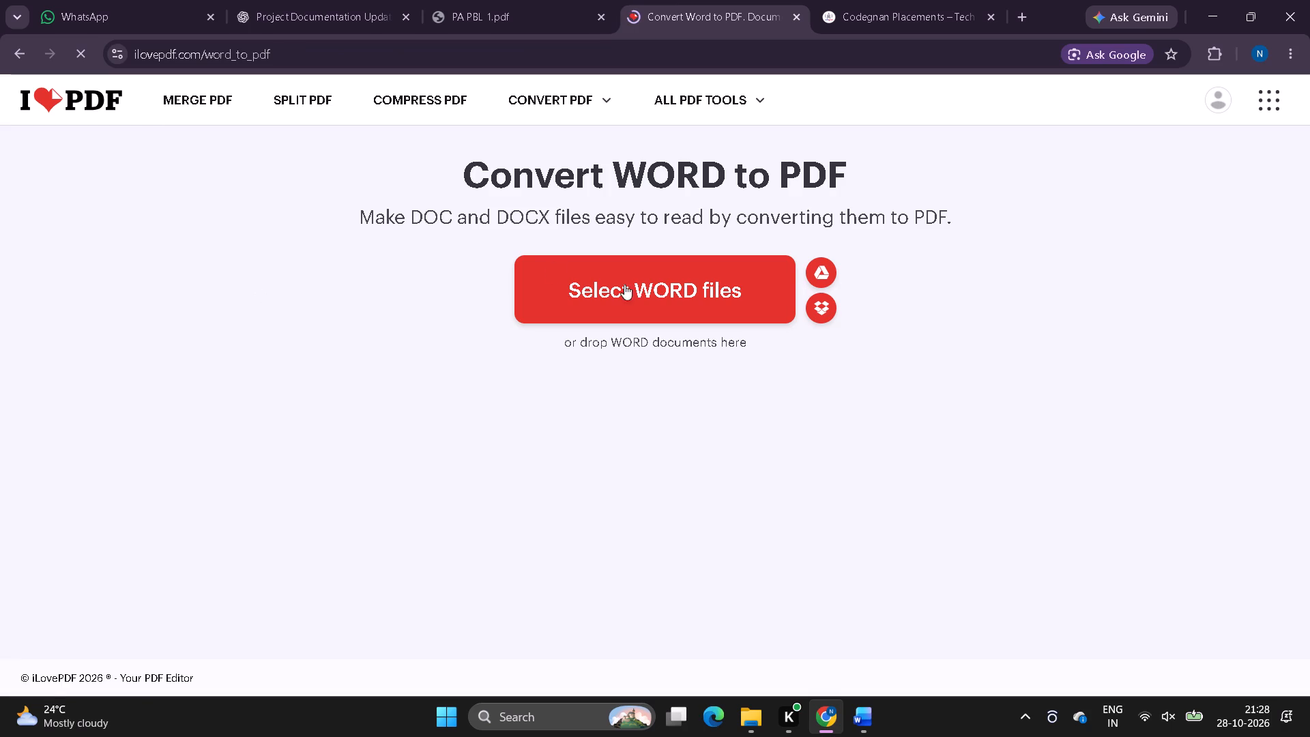
Convert Comparative_Data_Classification_Using_Random_Forests from the Downloads folder to PDF and download the result.
{"action": "left_click", "coordinate": [640, 291]}
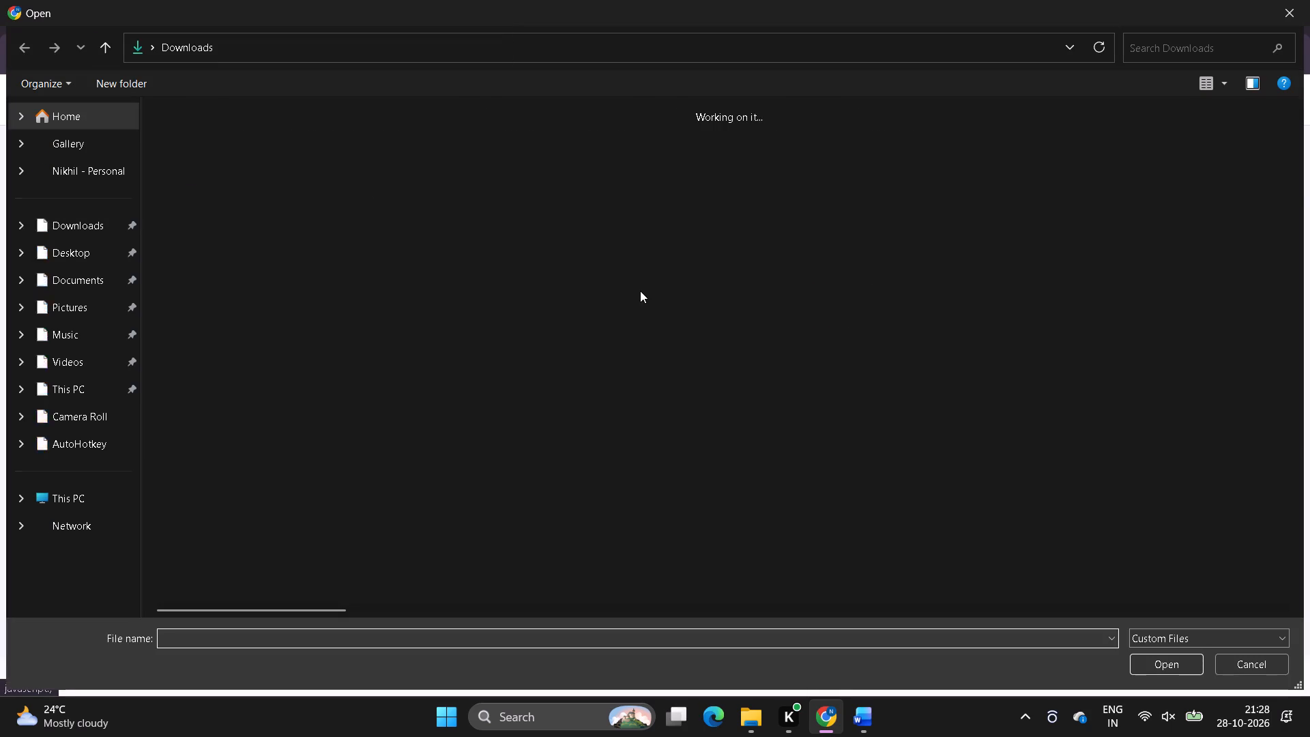
{"action": "left_click", "coordinate": [328, 143]}
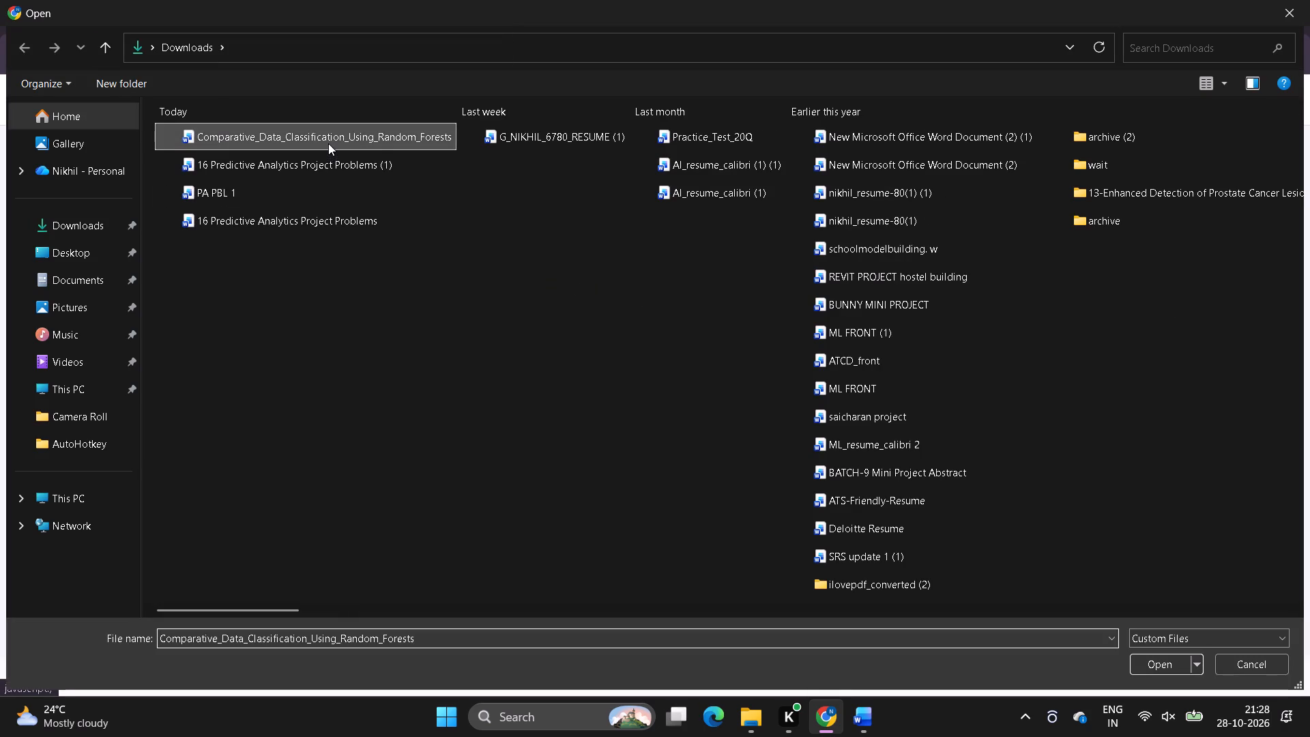
{"action": "left_click", "coordinate": [1163, 656]}
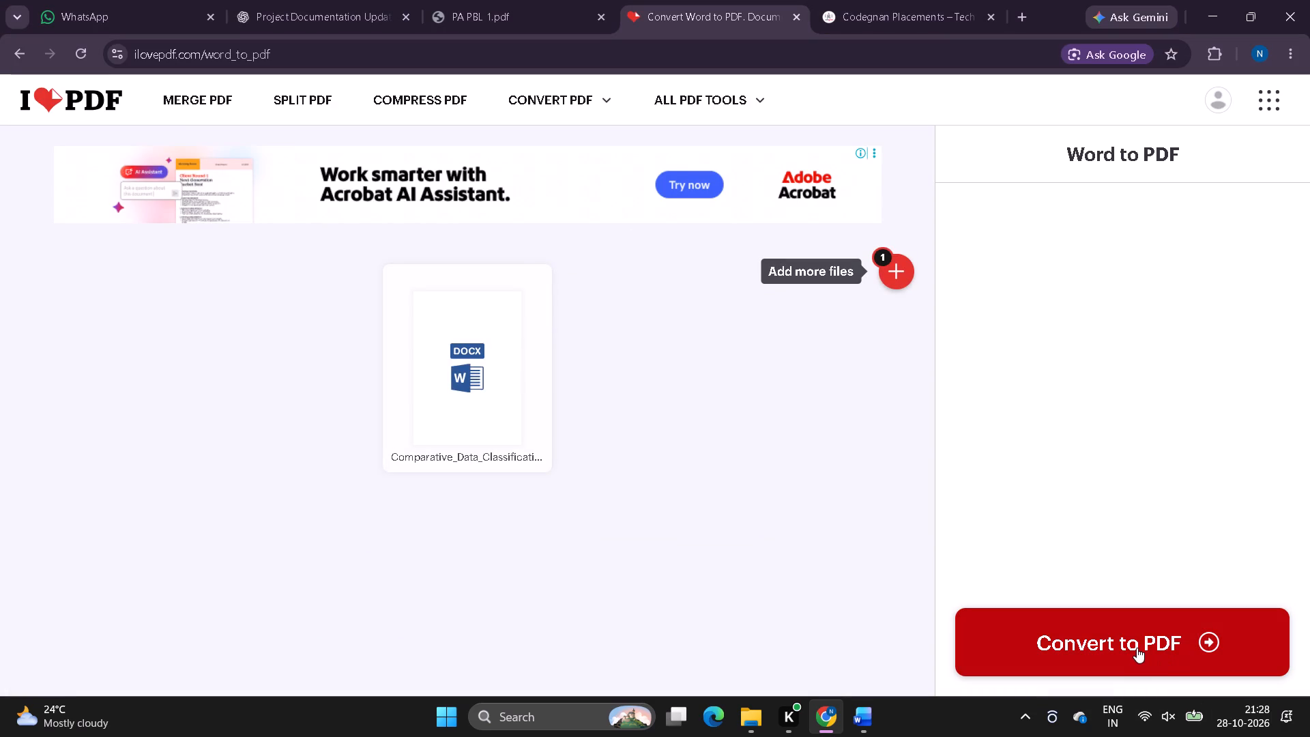
{"action": "left_click", "coordinate": [1137, 644]}
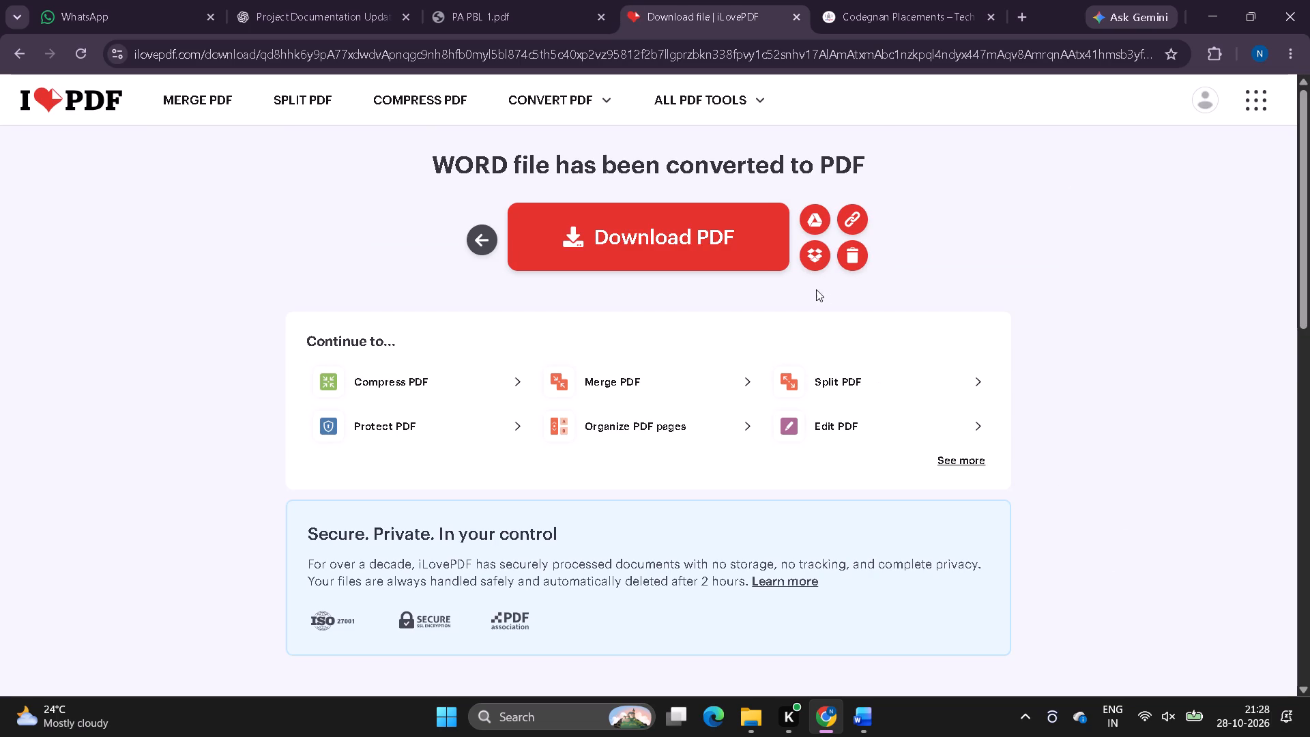
{"action": "left_click", "coordinate": [758, 259]}
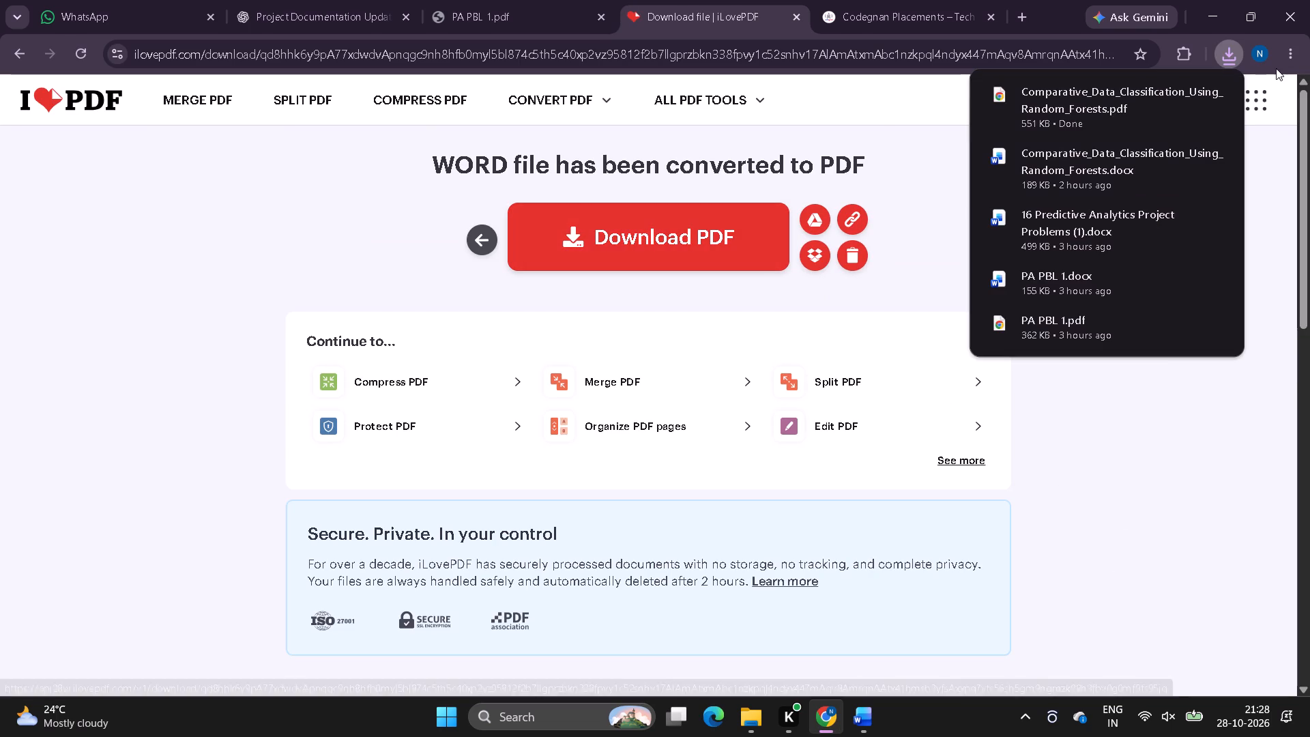
Open the converted Comparative_Data_Classification_Using_Random_Forests PDF from the Downloads folder.
{"action": "left_click", "coordinate": [1188, 95]}
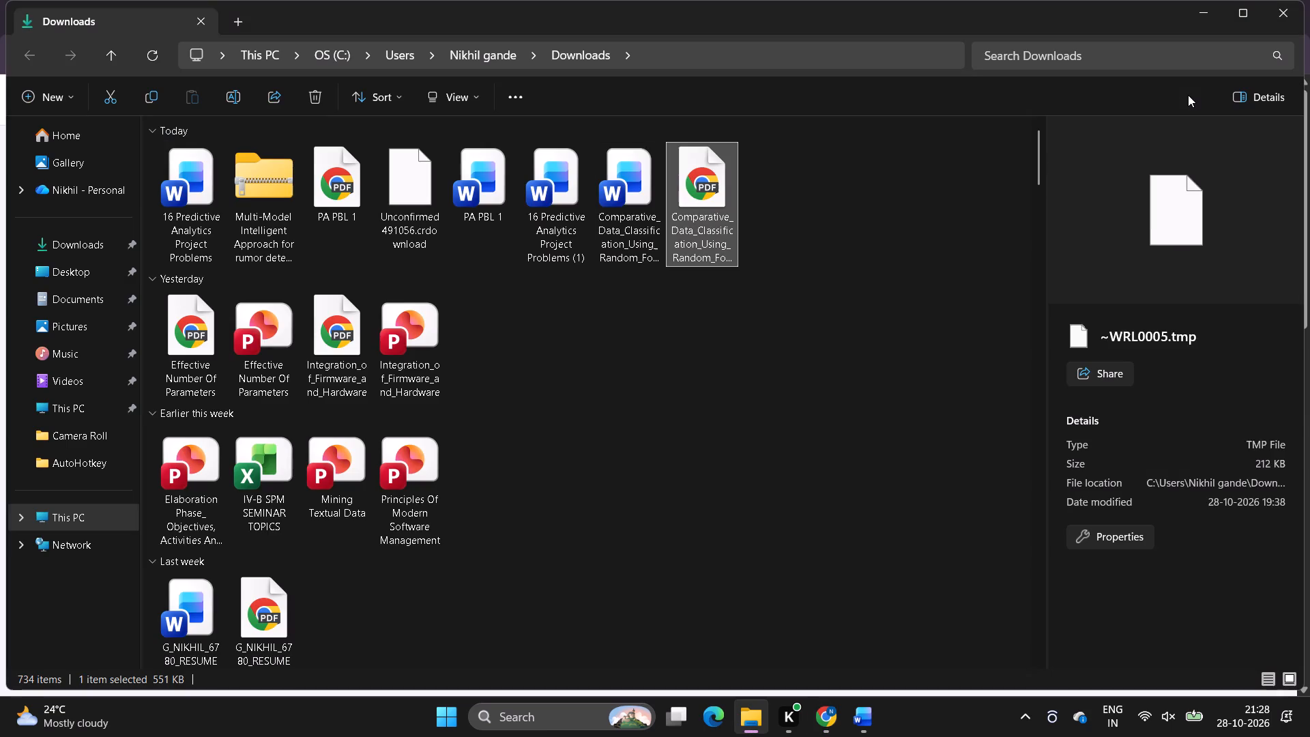
{"action": "double_click", "coordinate": [708, 171]}
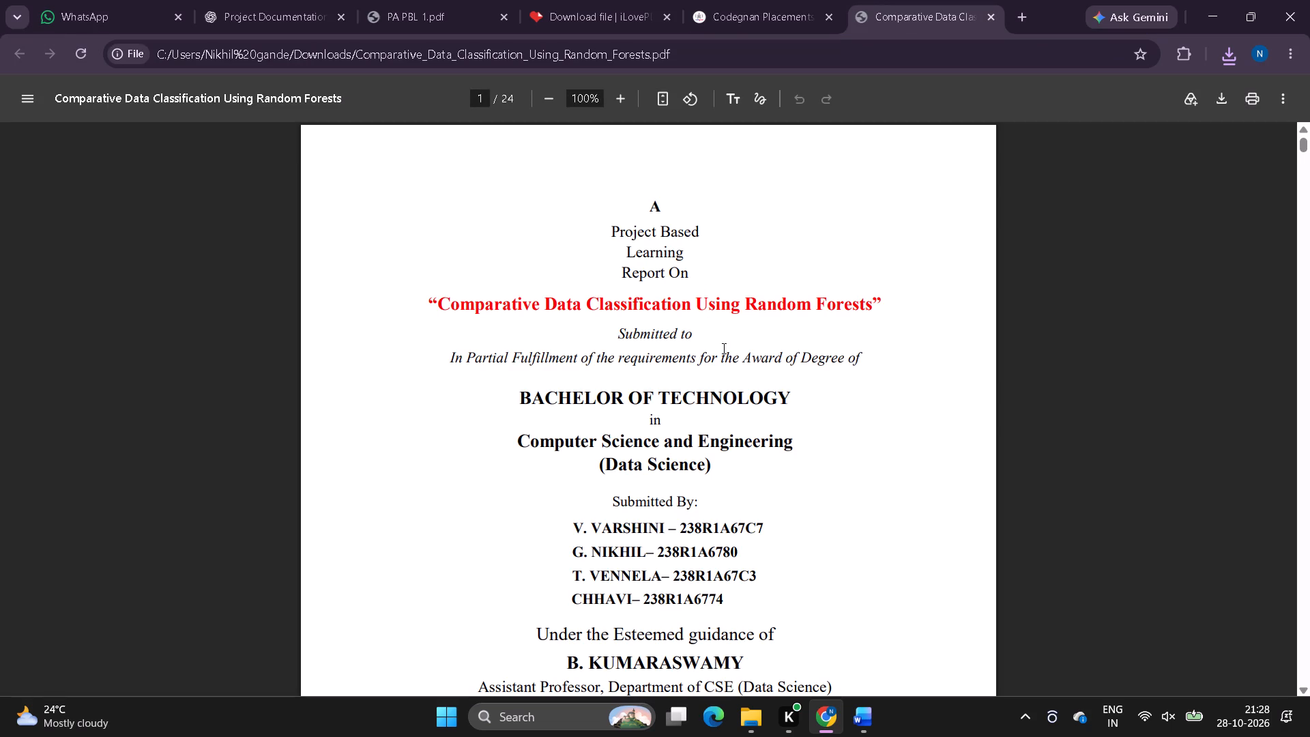
Check the converted PDF's cover and Certificate pages, including the logos, student name lists and signature block.
{"action": "scroll", "coordinate": [723, 348], "scroll_direction": "down", "scroll_amount": 1}
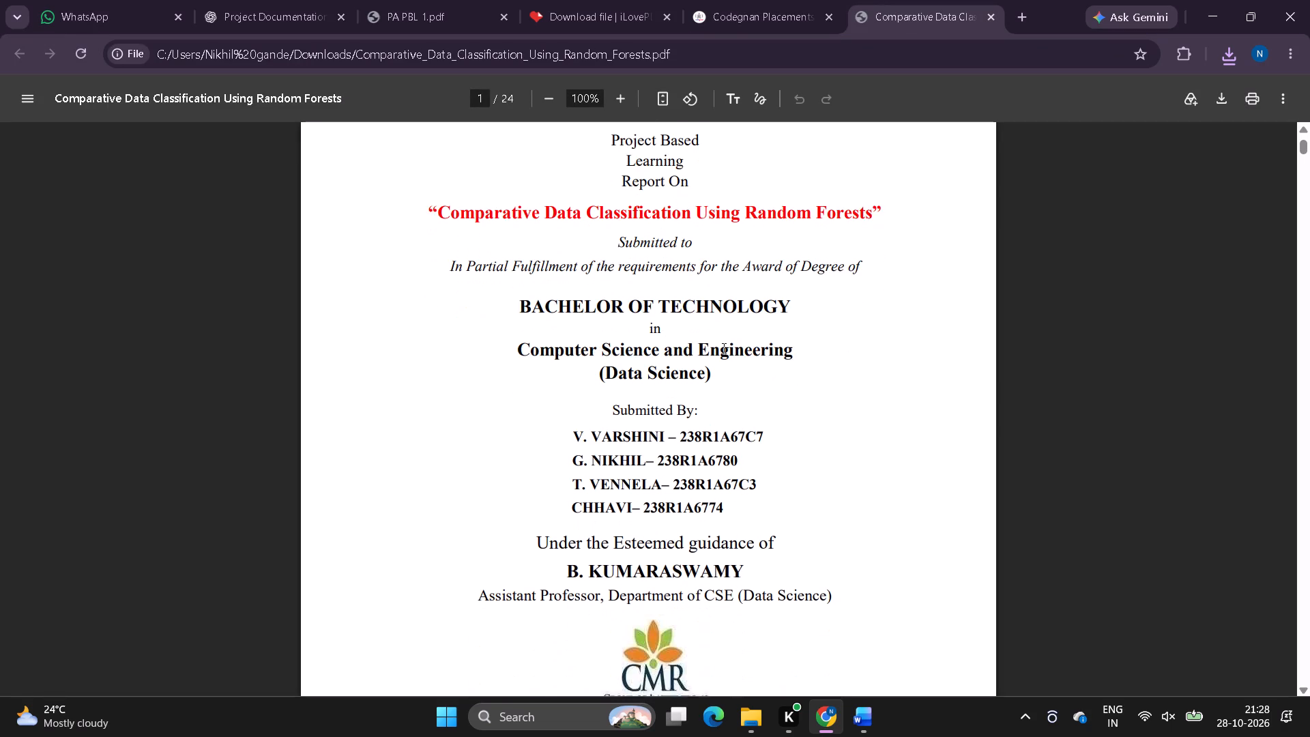
{"action": "scroll", "coordinate": [723, 348], "scroll_direction": "down", "scroll_amount": 4}
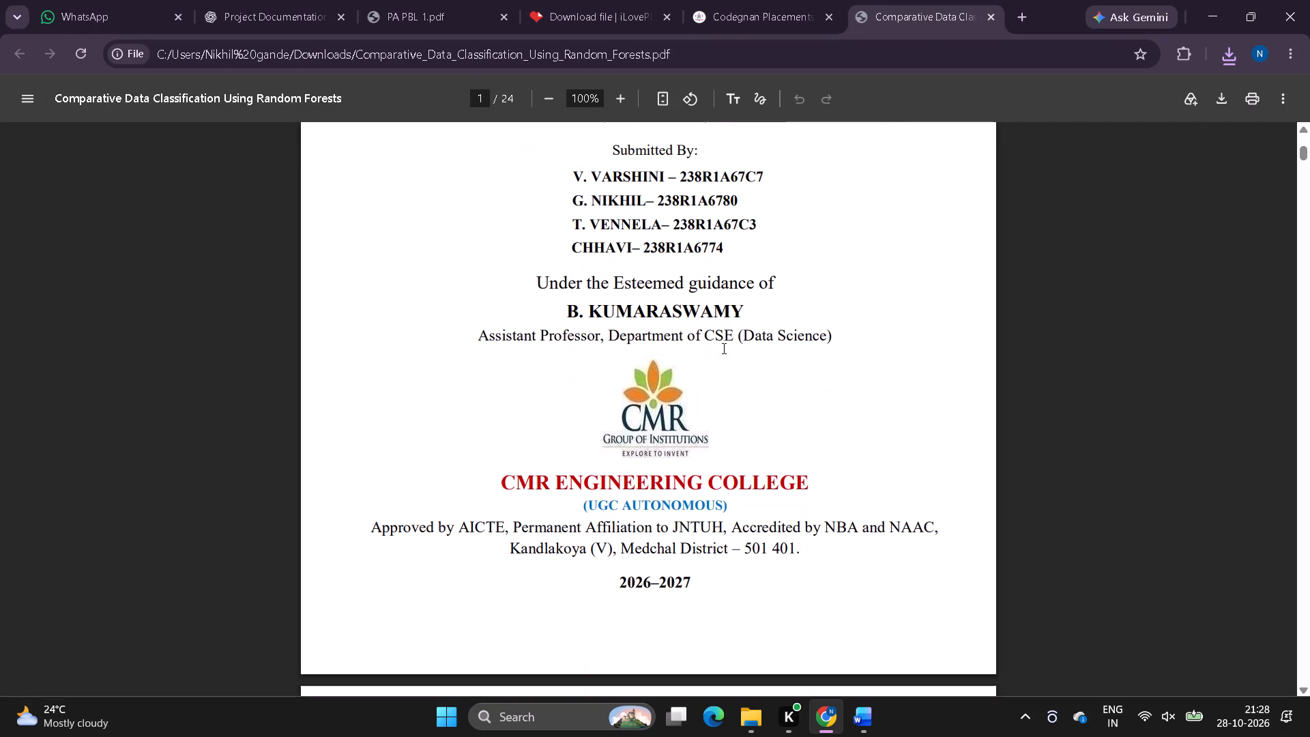
{"action": "scroll", "coordinate": [723, 348], "scroll_direction": "down", "scroll_amount": 4}
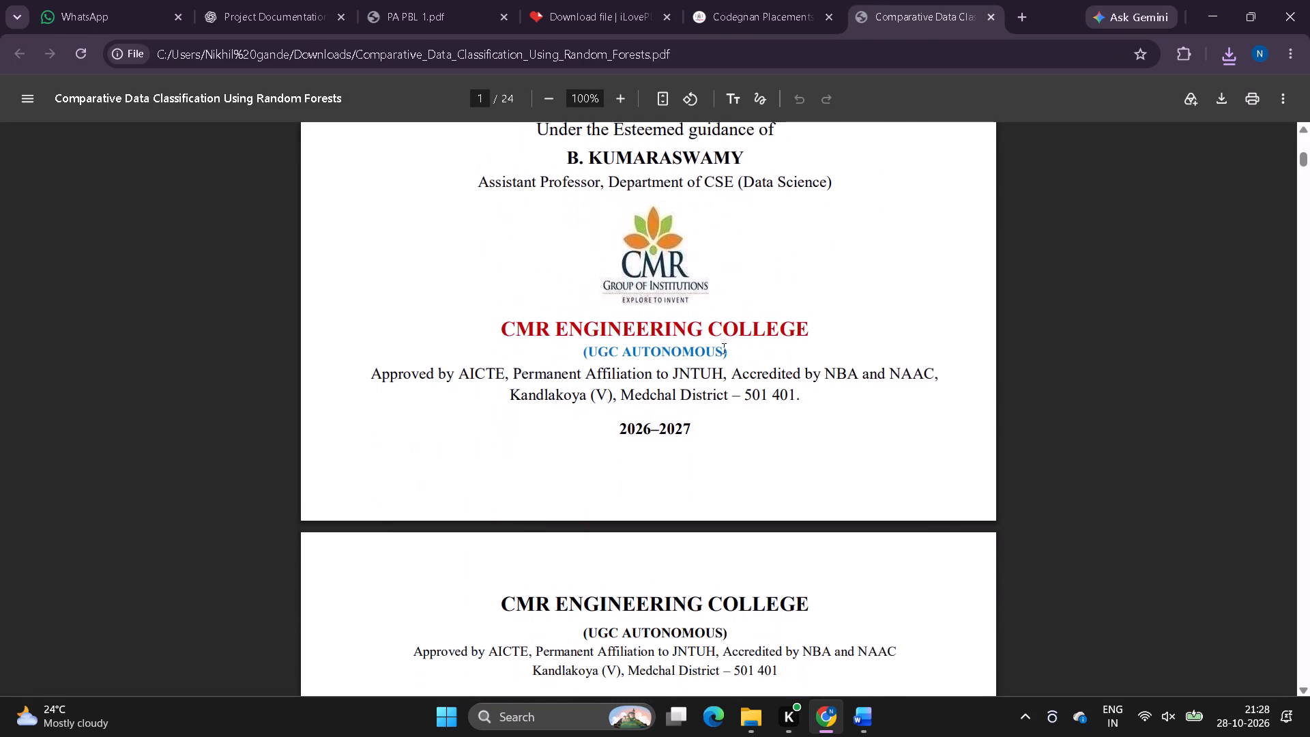
{"action": "scroll", "coordinate": [723, 348], "scroll_direction": "down", "scroll_amount": 3}
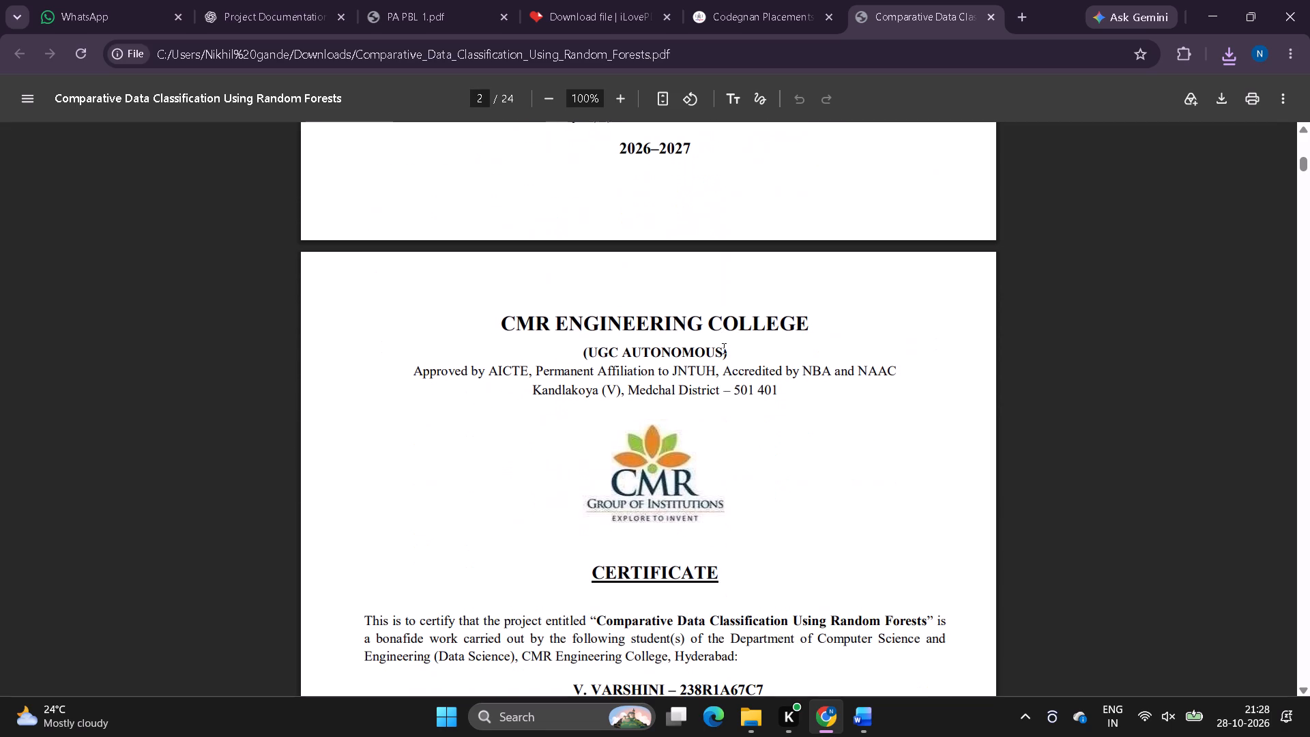
{"action": "scroll", "coordinate": [723, 348], "scroll_direction": "down", "scroll_amount": 3}
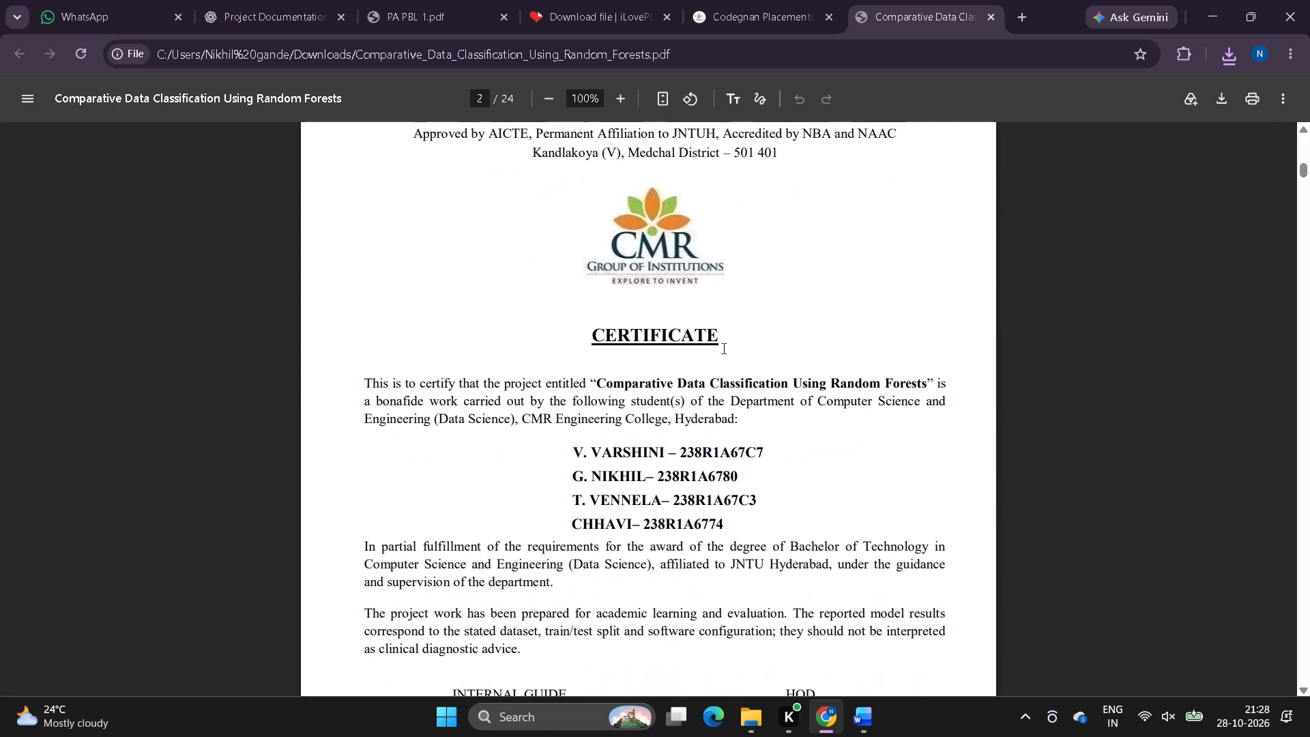
{"action": "scroll", "coordinate": [723, 348], "scroll_direction": "down", "scroll_amount": 1}
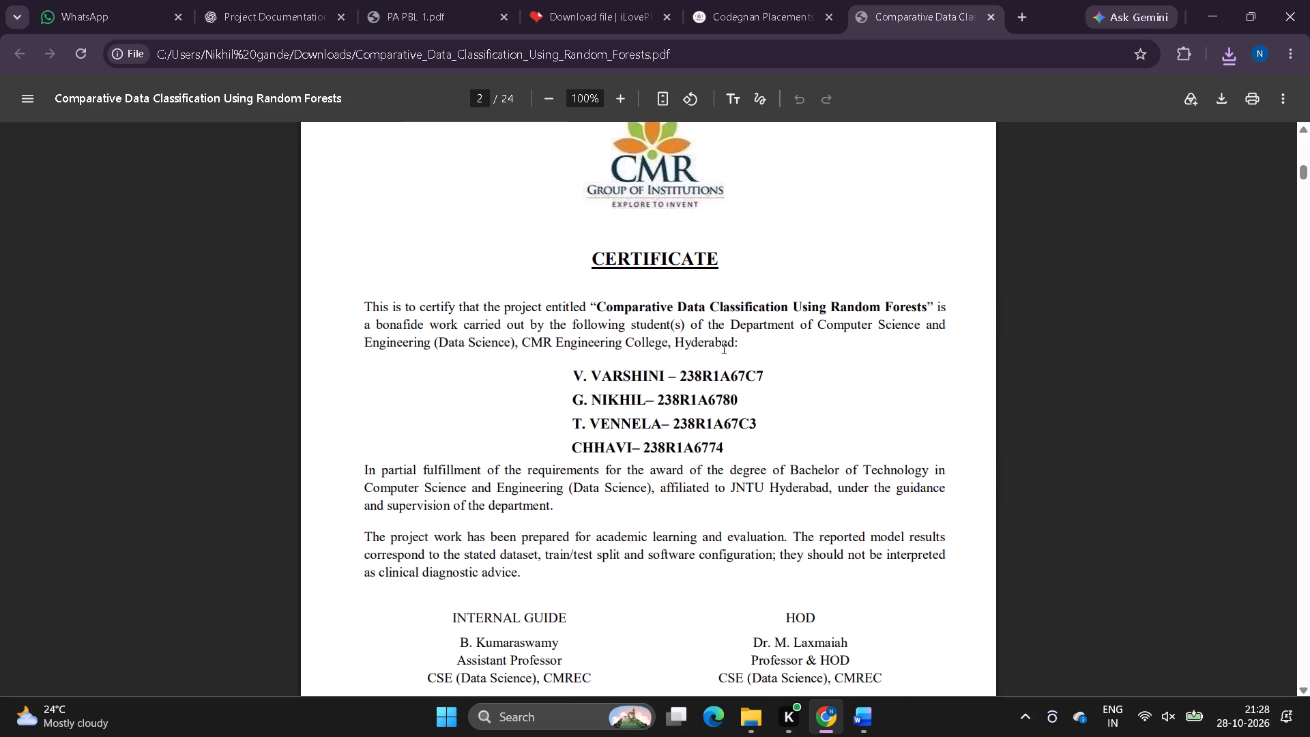
{"action": "scroll", "coordinate": [723, 348], "scroll_direction": "down", "scroll_amount": 2}
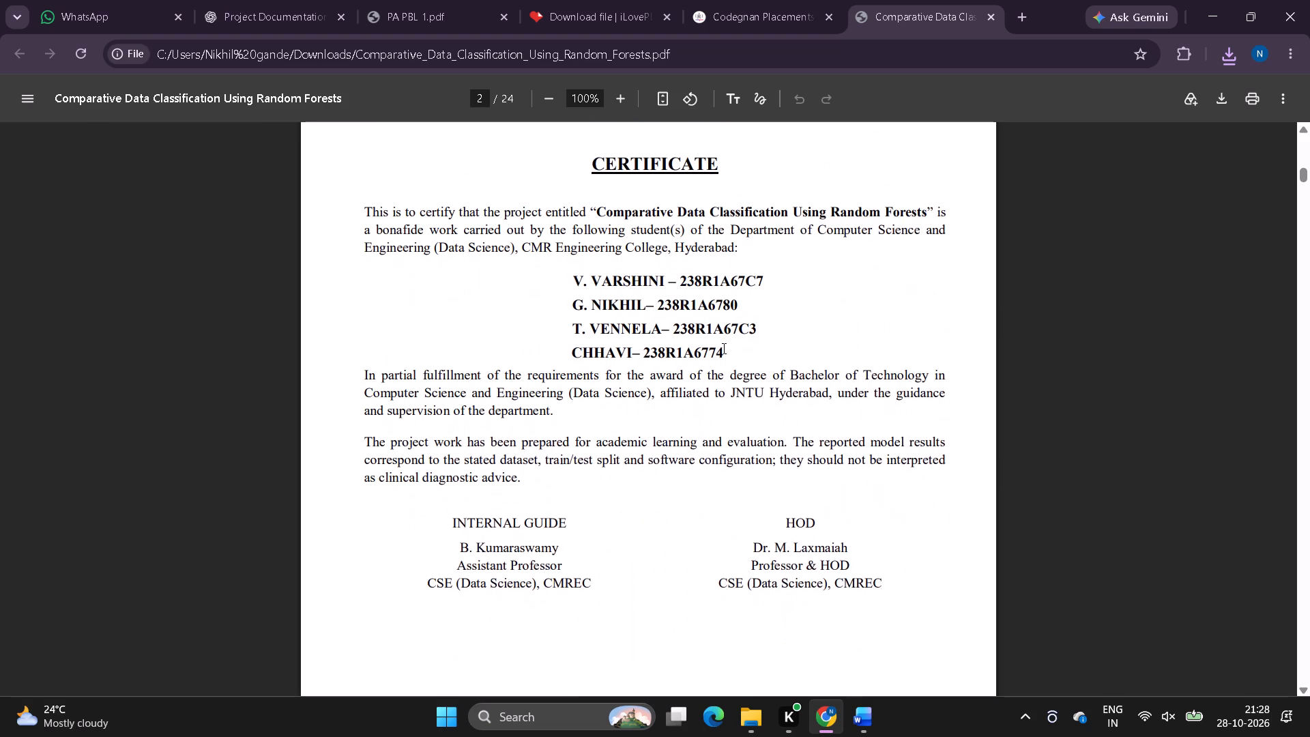
{"action": "scroll", "coordinate": [723, 348], "scroll_direction": "down", "scroll_amount": 2}
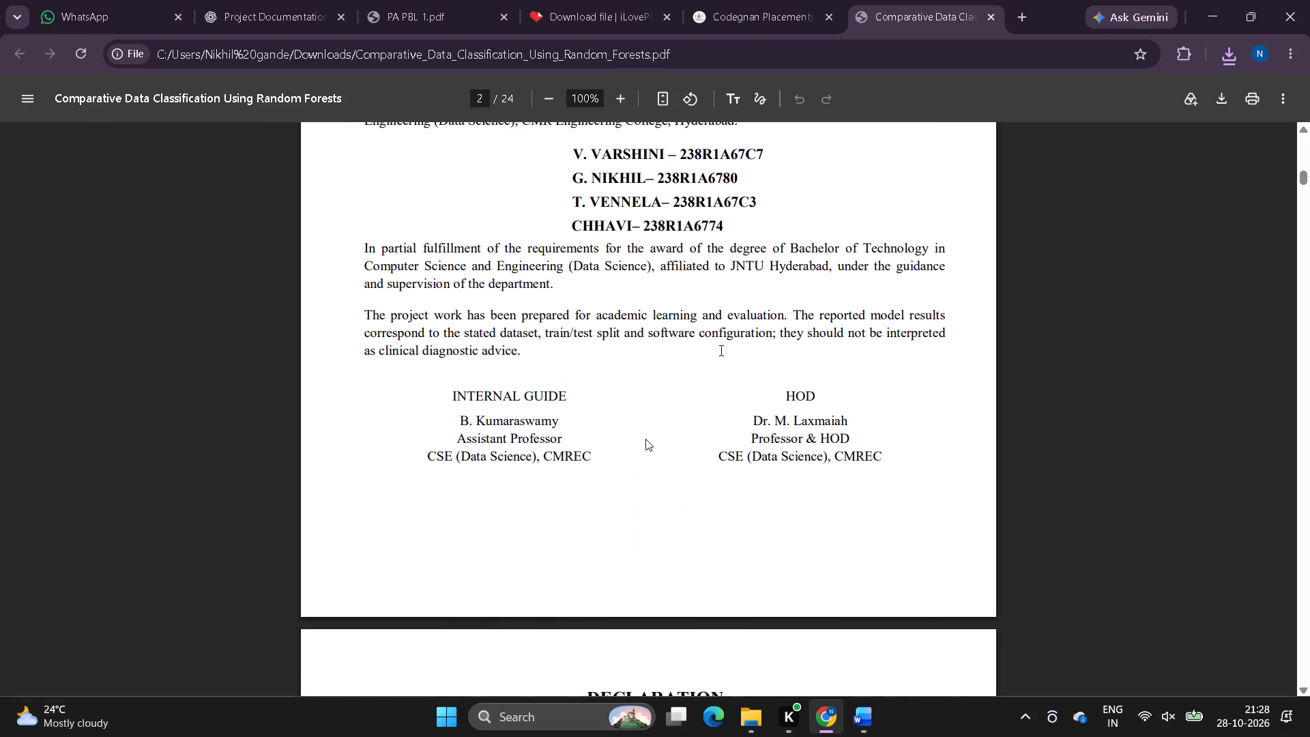
Check the Declaration, Acknowledgment and table of contents pages of the converted PDF for correct layout and name lists.
{"action": "scroll", "coordinate": [645, 439], "scroll_direction": "down", "scroll_amount": 4}
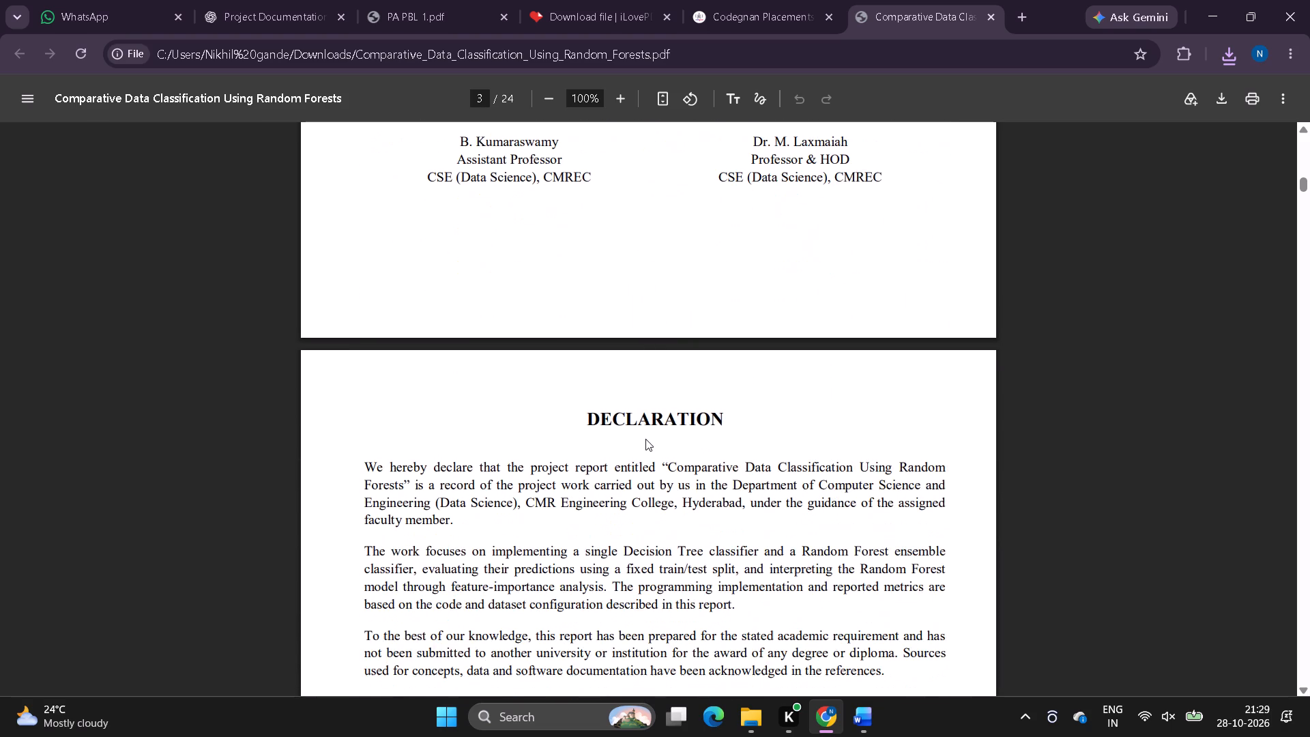
{"action": "scroll", "coordinate": [645, 439], "scroll_direction": "down", "scroll_amount": 2}
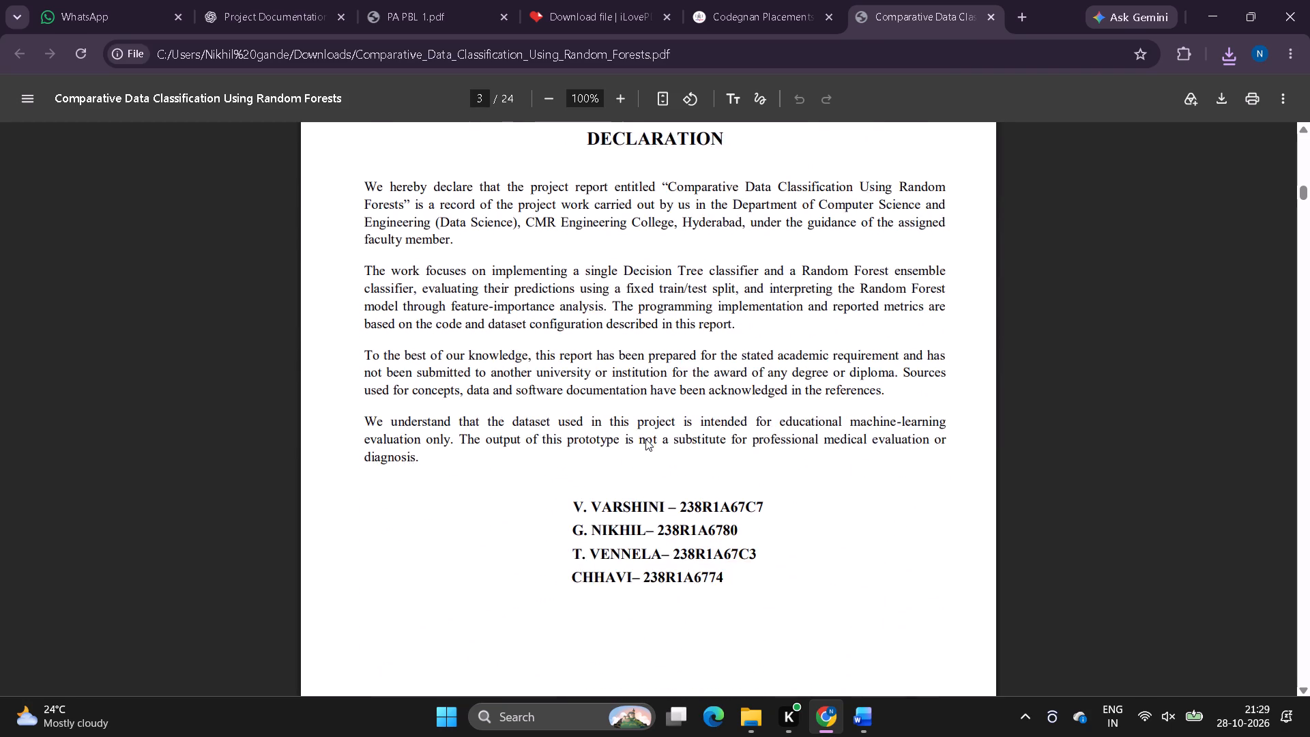
{"action": "scroll", "coordinate": [645, 439], "scroll_direction": "down", "scroll_amount": 11}
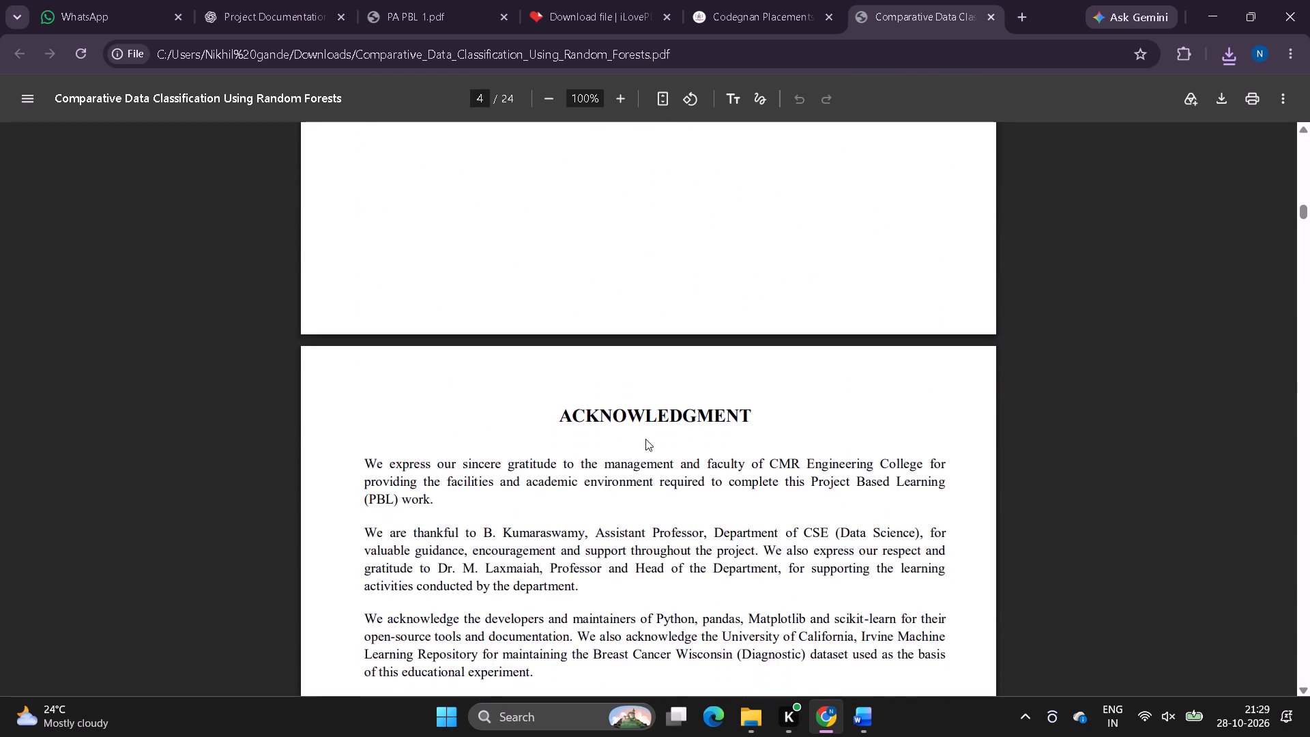
{"action": "scroll", "coordinate": [645, 439], "scroll_direction": "down", "scroll_amount": 2}
{"action": "scroll", "coordinate": [645, 439], "scroll_direction": "up", "scroll_amount": 4}
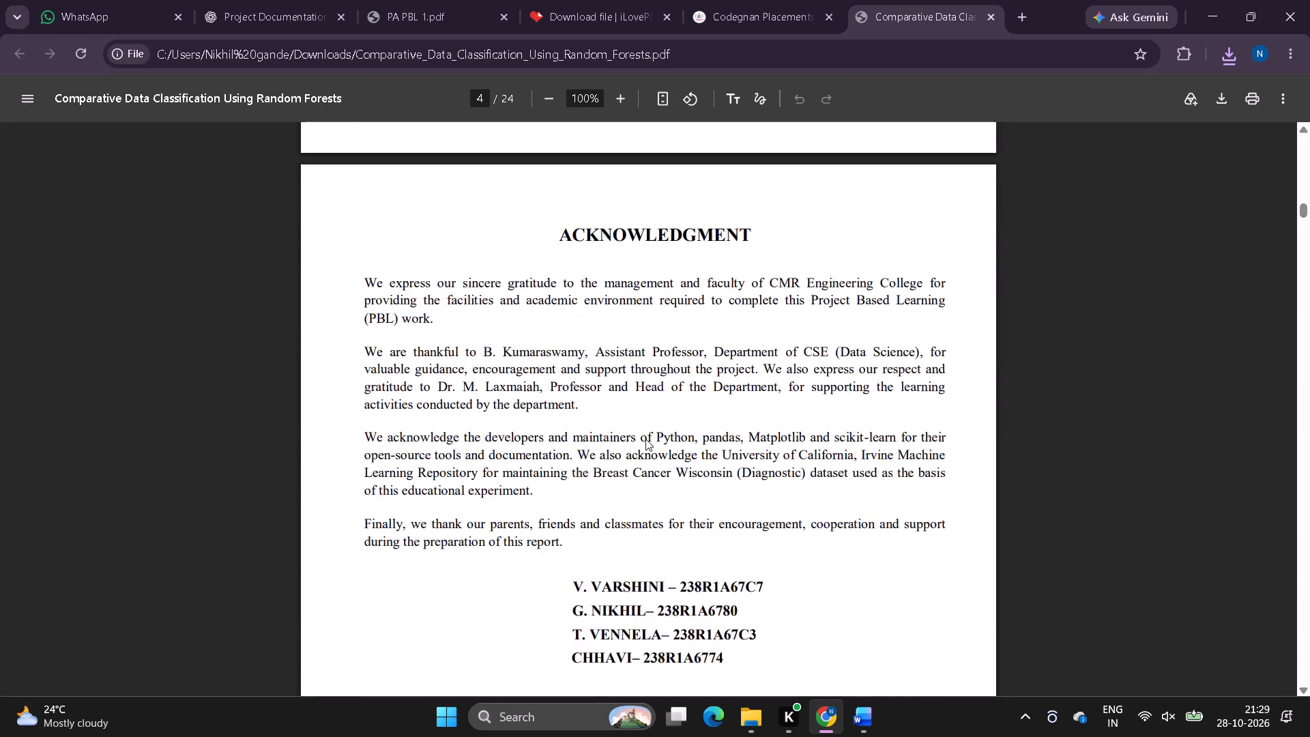
{"action": "scroll", "coordinate": [645, 439], "scroll_direction": "down", "scroll_amount": 10}
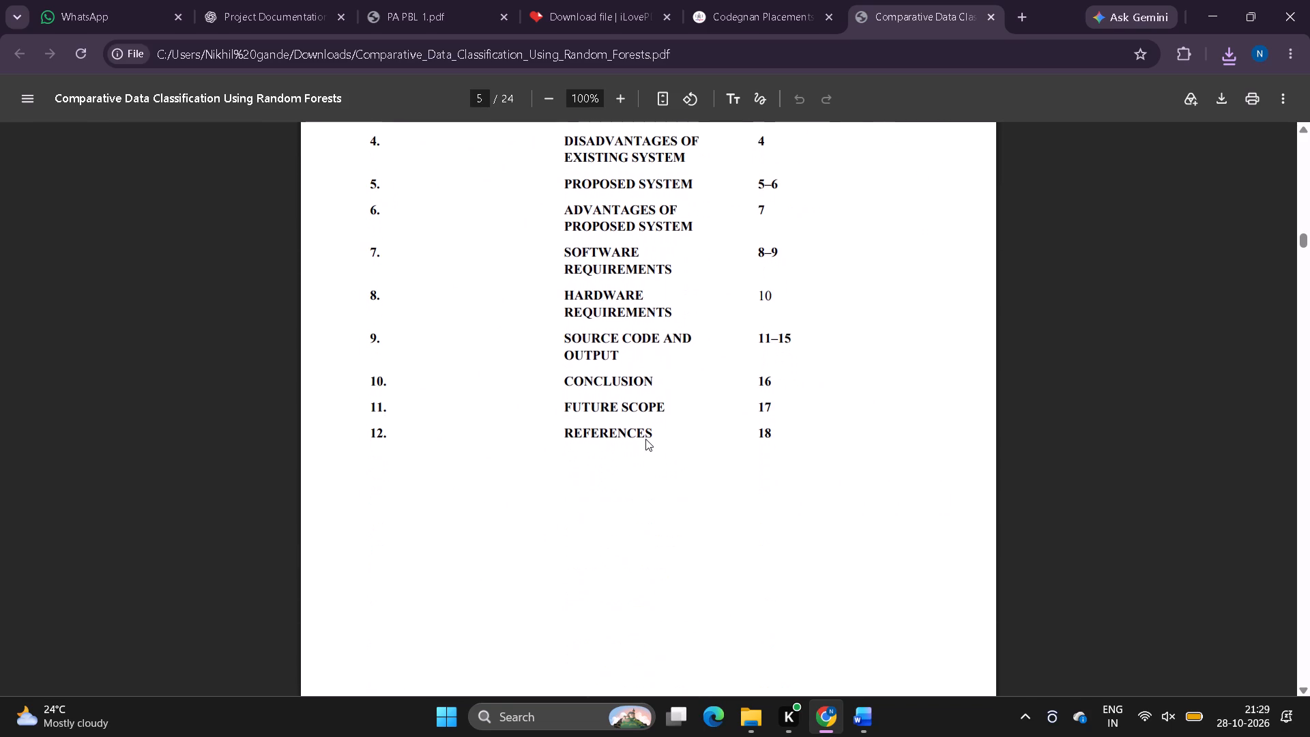
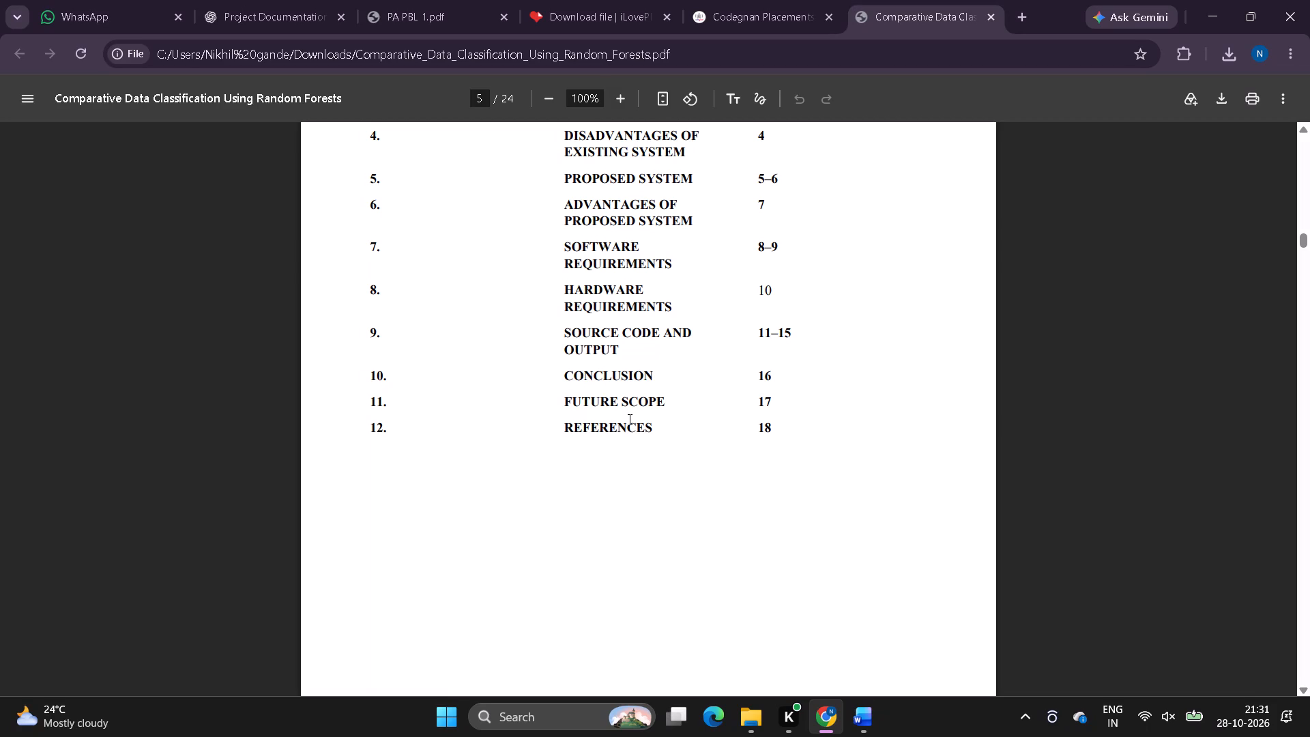
Skim the converted PDF's chapter pages from the end of the table of contents through to the source code.
{"action": "scroll", "coordinate": [628, 419], "scroll_direction": "down", "scroll_amount": 3}
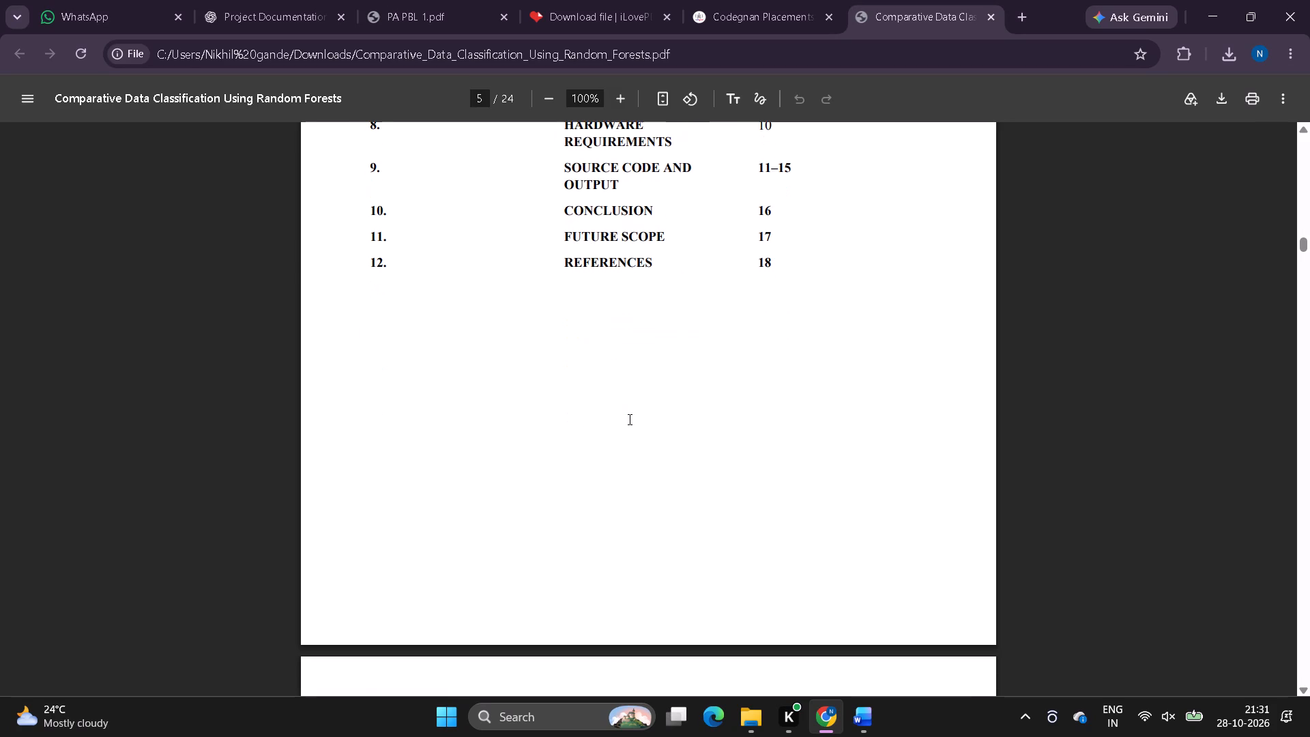
{"action": "scroll", "coordinate": [628, 419], "scroll_direction": "down", "scroll_amount": 3}
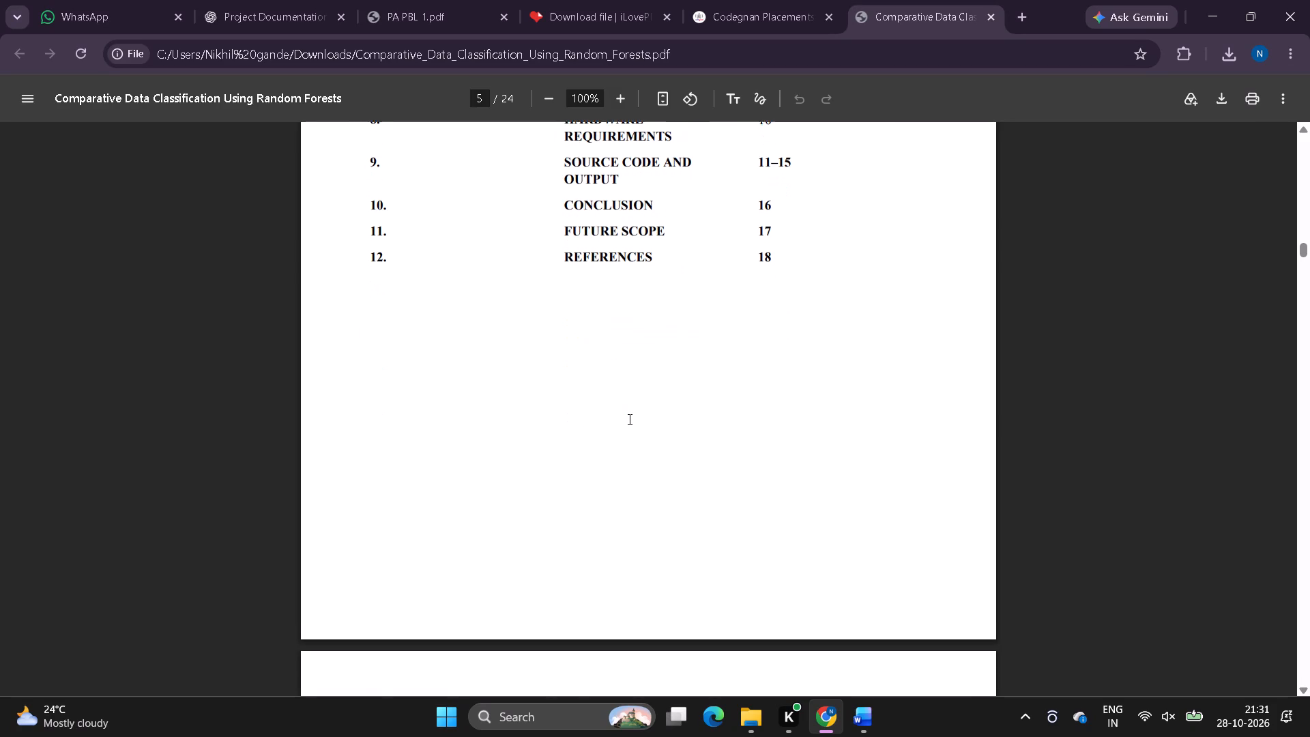
{"action": "scroll", "coordinate": [628, 419], "scroll_direction": "down", "scroll_amount": 16}
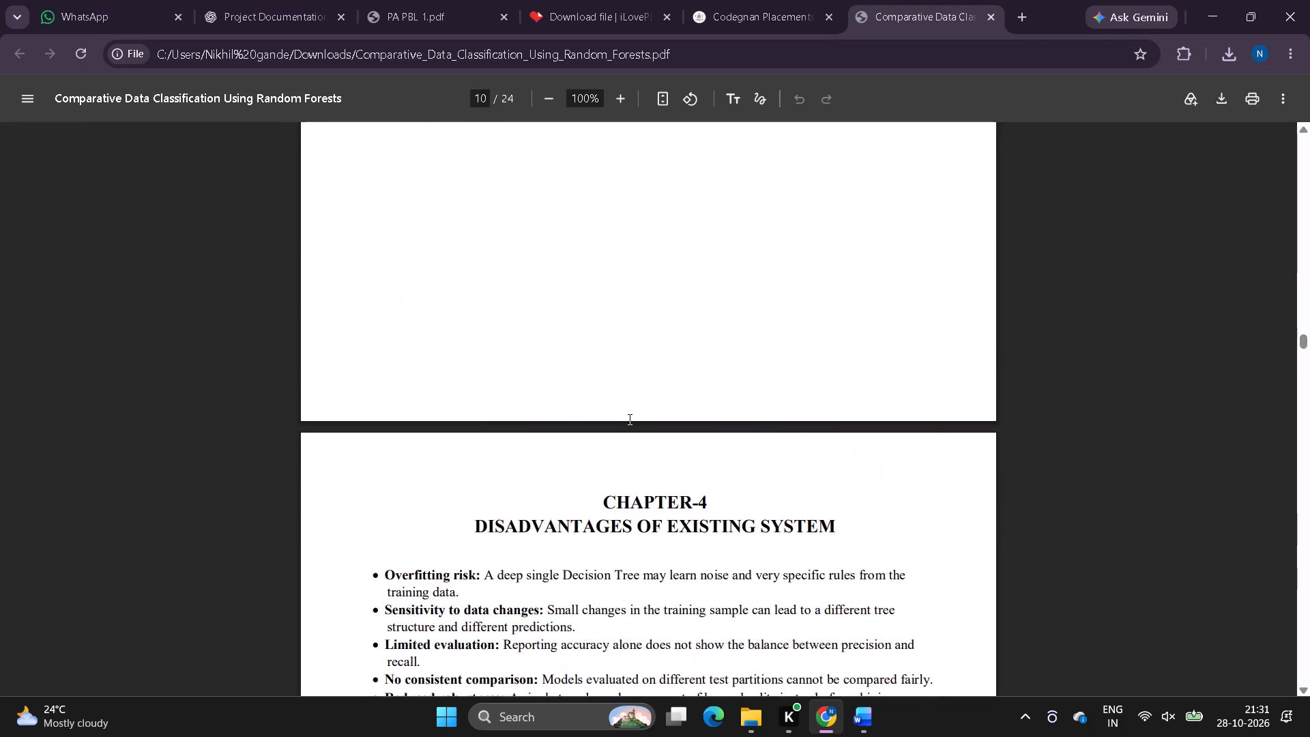
{"action": "scroll", "coordinate": [628, 419], "scroll_direction": "down", "scroll_amount": 9}
Go back through the source code, Hardware Requirements and Software Requirements pages of the PDF to check their layout.
{"action": "scroll", "coordinate": [628, 419], "scroll_direction": "up", "scroll_amount": 6}
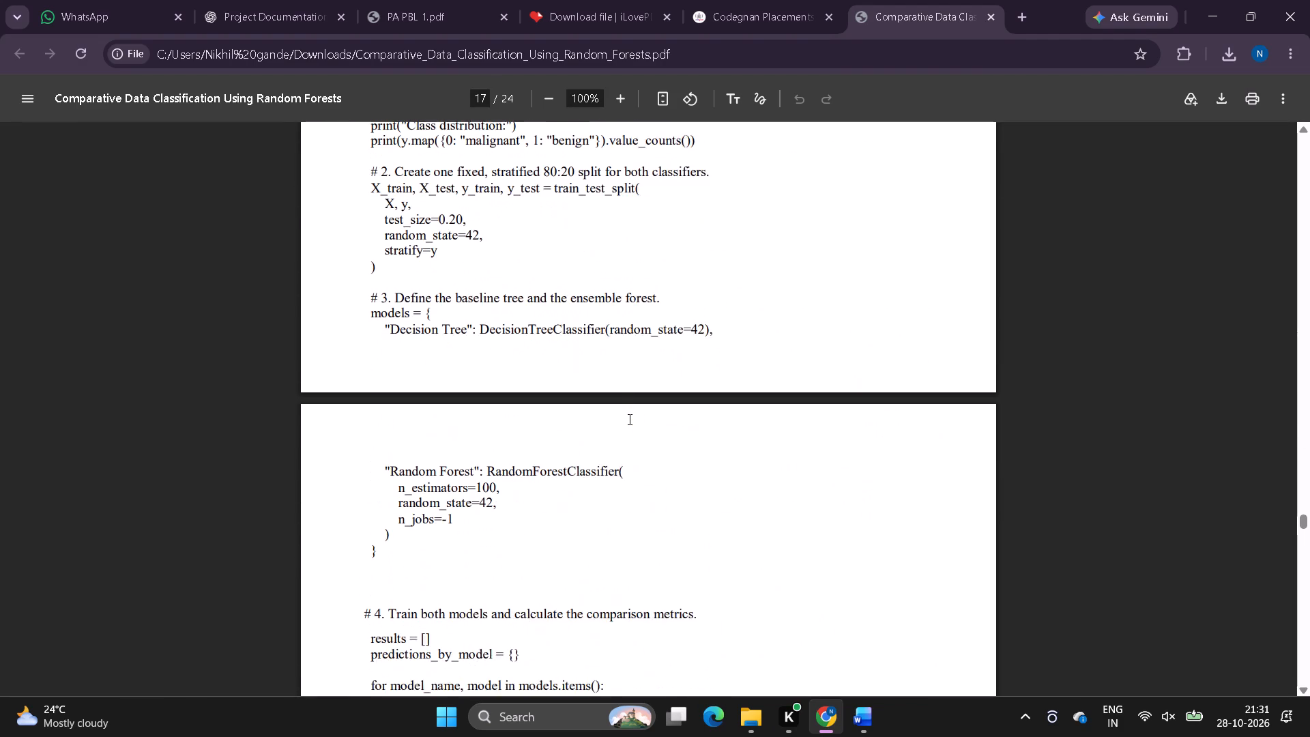
{"action": "scroll", "coordinate": [628, 419], "scroll_direction": "up", "scroll_amount": 5}
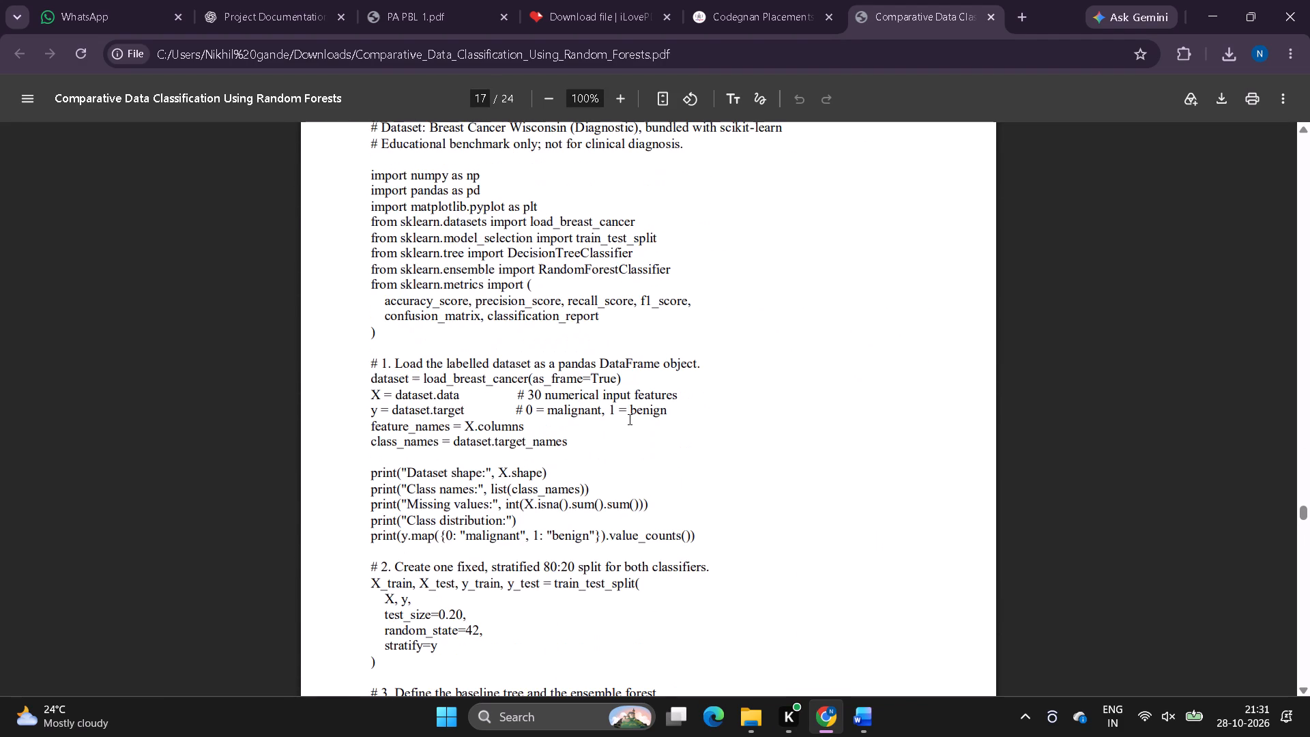
{"action": "scroll", "coordinate": [628, 419], "scroll_direction": "up", "scroll_amount": 8}
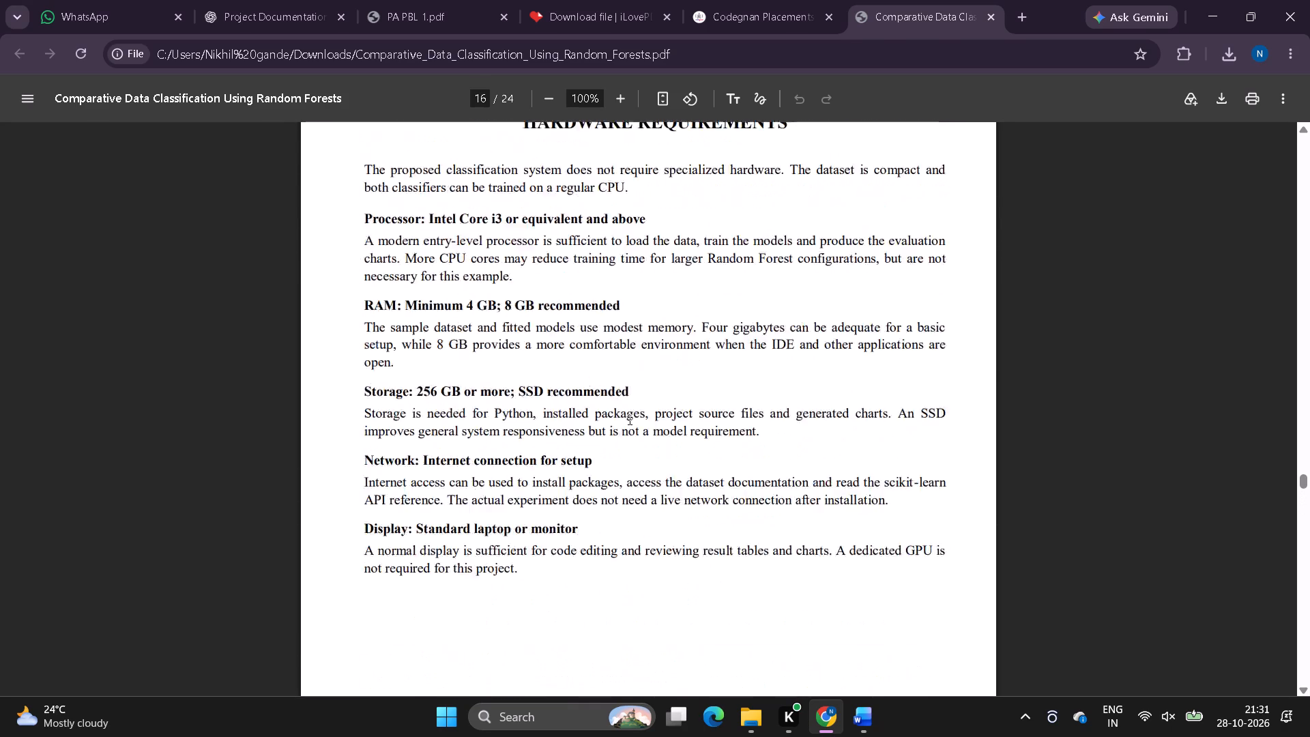
{"action": "scroll", "coordinate": [628, 419], "scroll_direction": "up", "scroll_amount": 2}
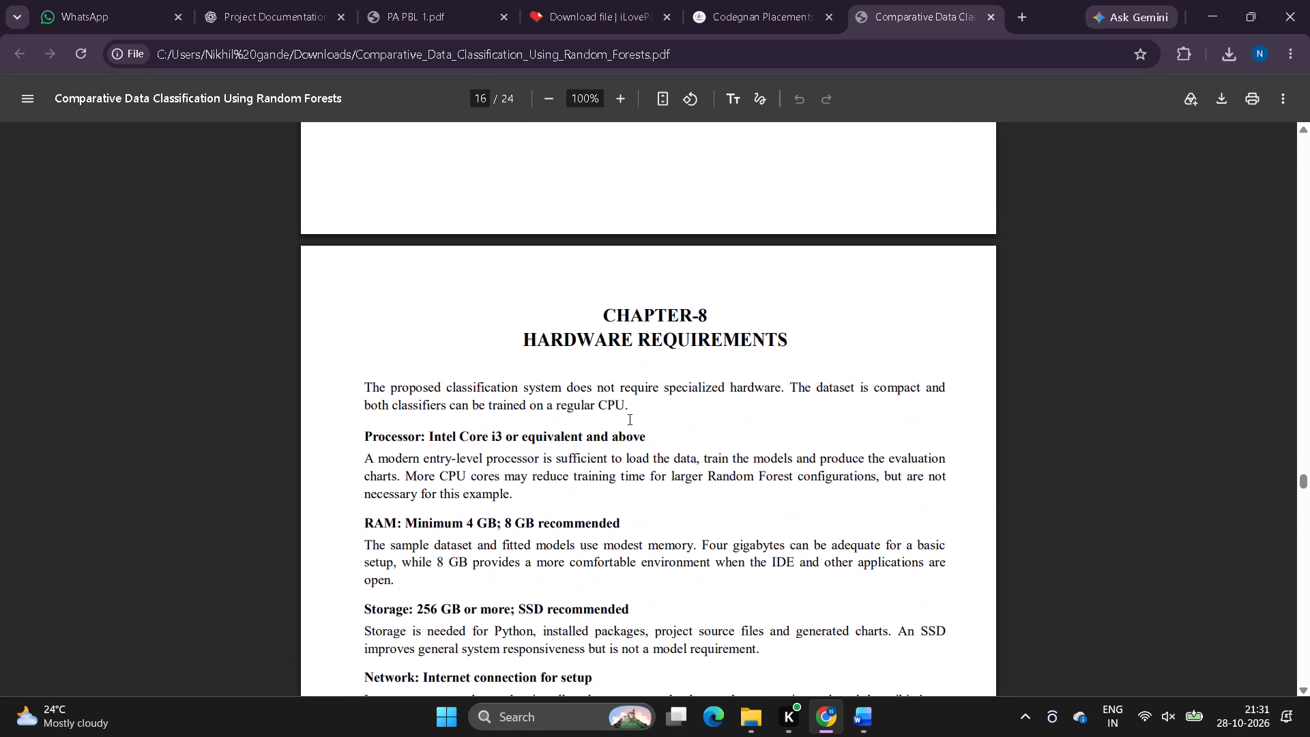
{"action": "scroll", "coordinate": [628, 419], "scroll_direction": "up", "scroll_amount": 1}
Check the remaining PDF pages from Software Requirements through the source code to the References on the last page.
{"action": "scroll", "coordinate": [628, 419], "scroll_direction": "down", "scroll_amount": 1}
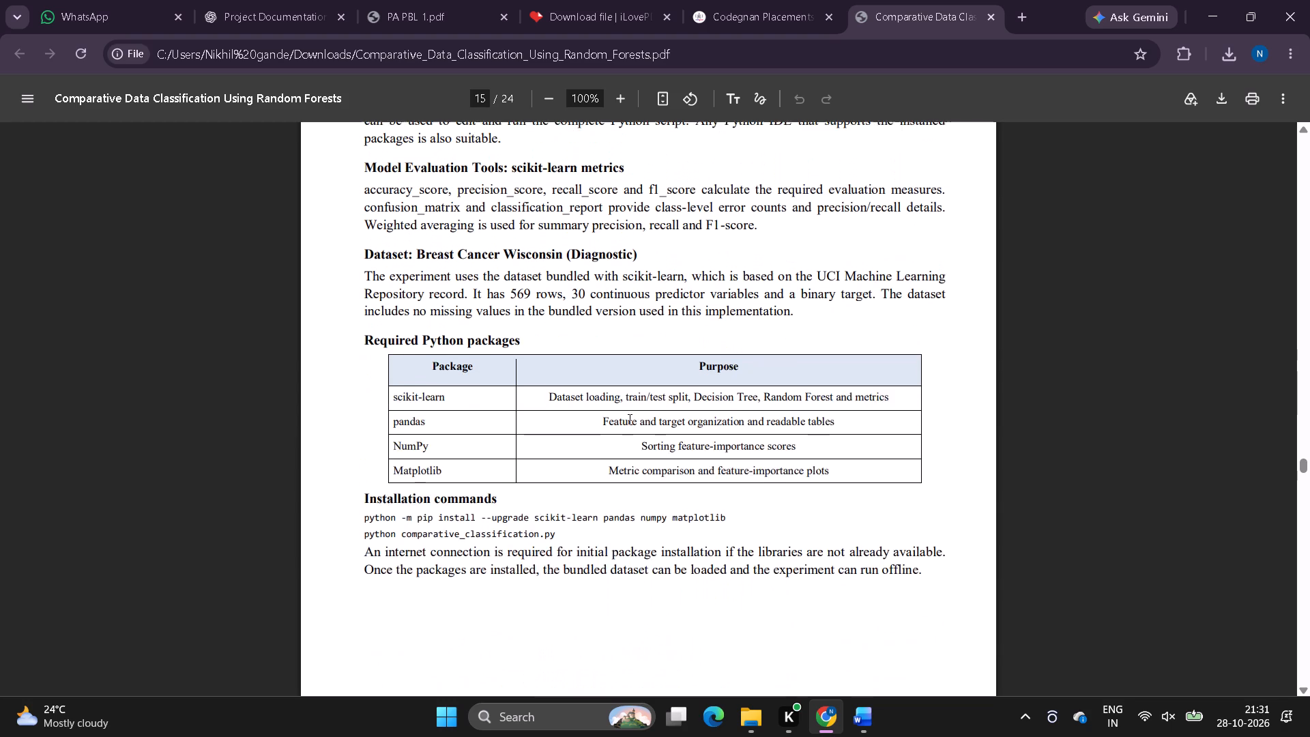
{"action": "scroll", "coordinate": [628, 419], "scroll_direction": "down", "scroll_amount": 2}
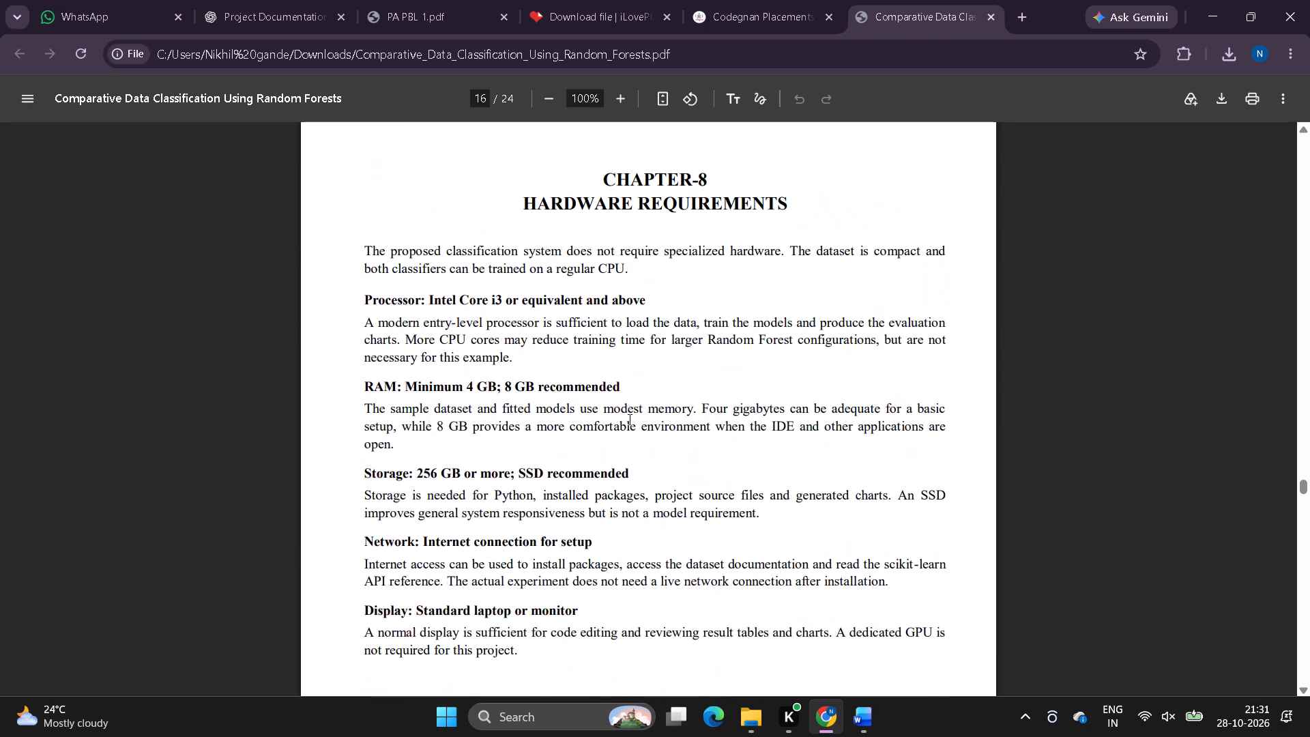
{"action": "scroll", "coordinate": [628, 419], "scroll_direction": "down", "scroll_amount": 14}
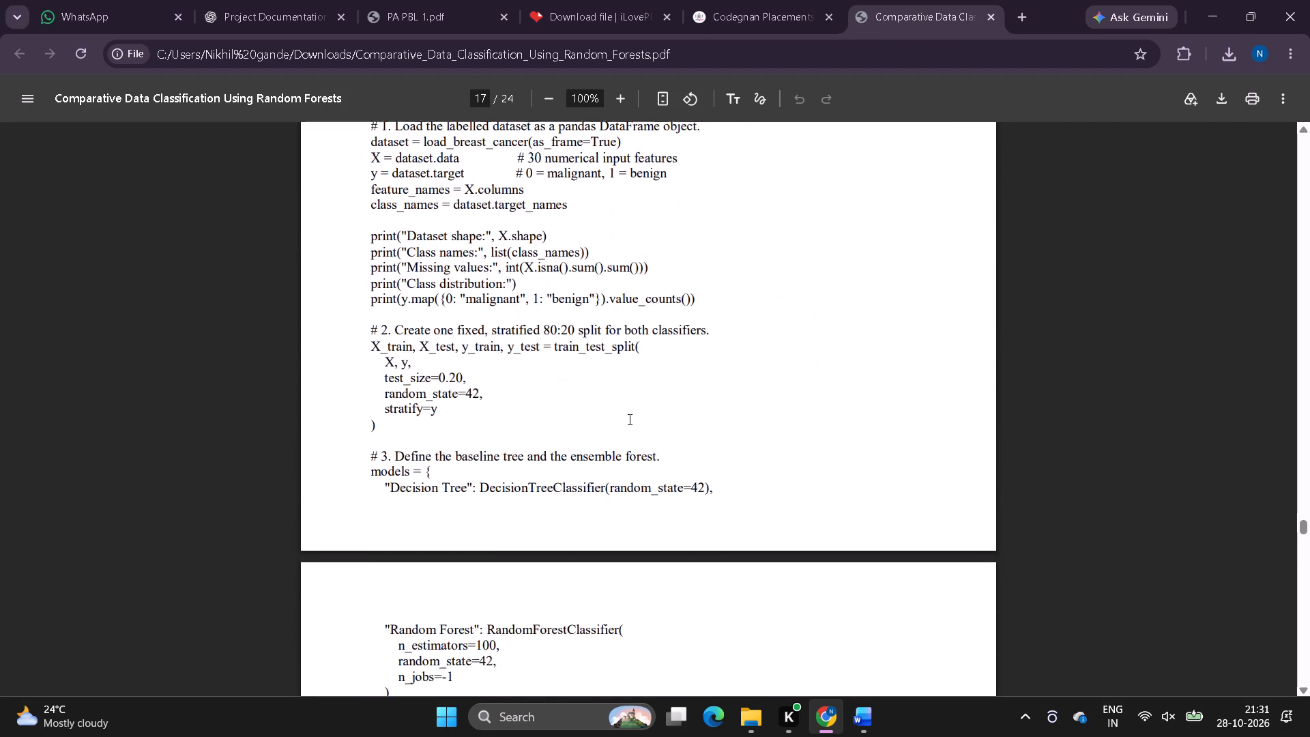
{"action": "scroll", "coordinate": [628, 419], "scroll_direction": "down", "scroll_amount": 9}
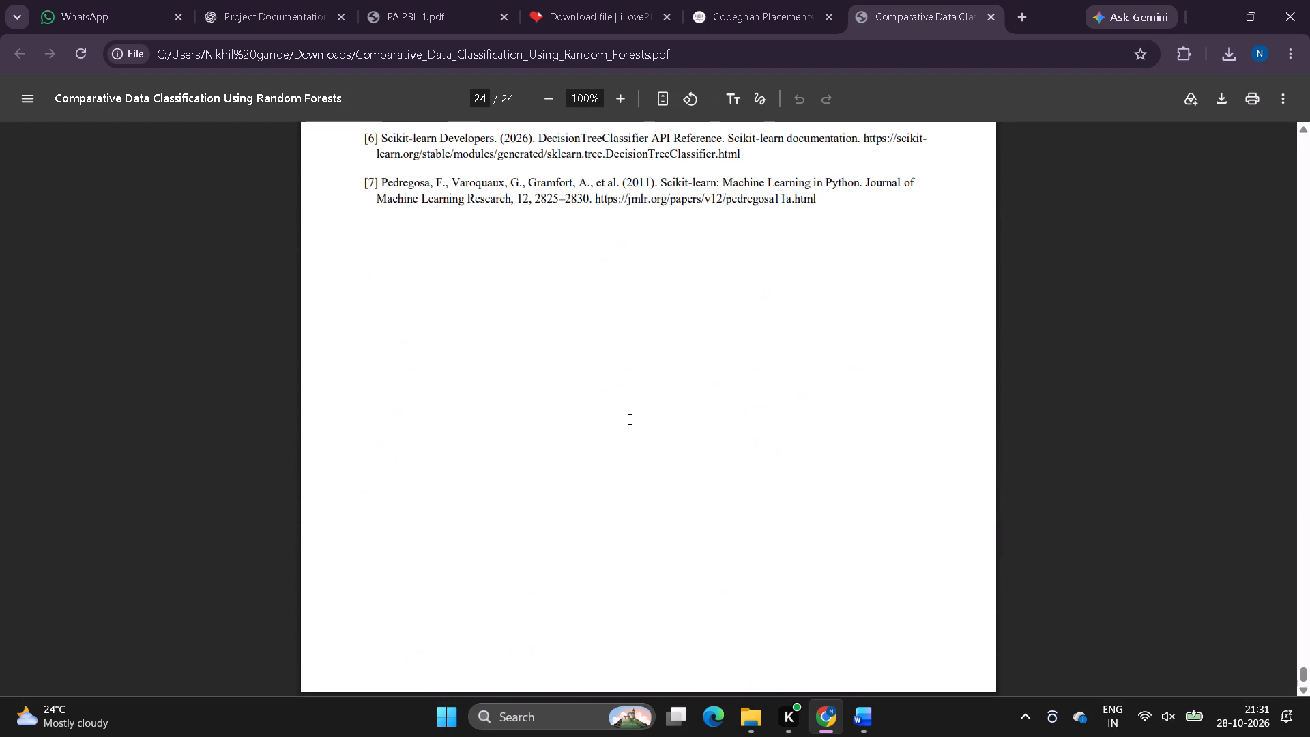
Switch to File Explorer and copy the Comparative_Data_Classification_Using_Random_Forests PDF from the Downloads folder.
{"action": "key", "text": "alt+Tab"}
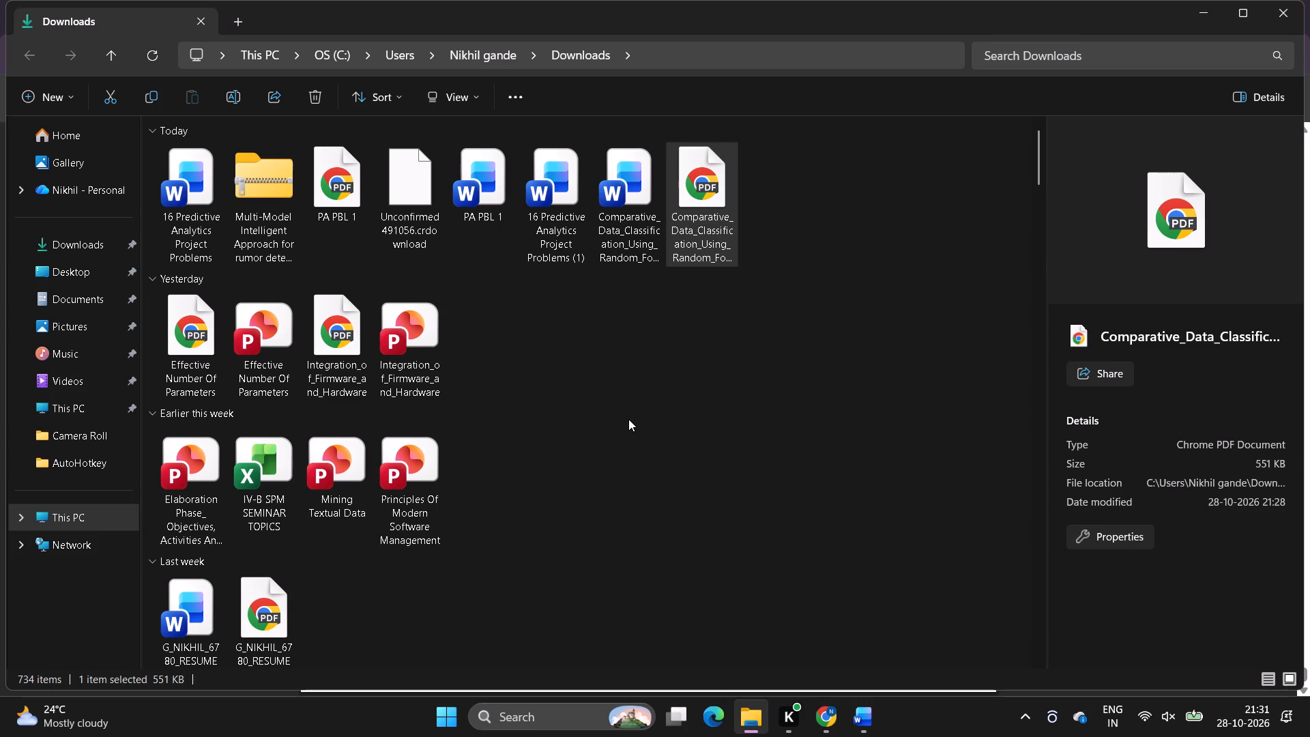
{"action": "right_click", "coordinate": [699, 192]}
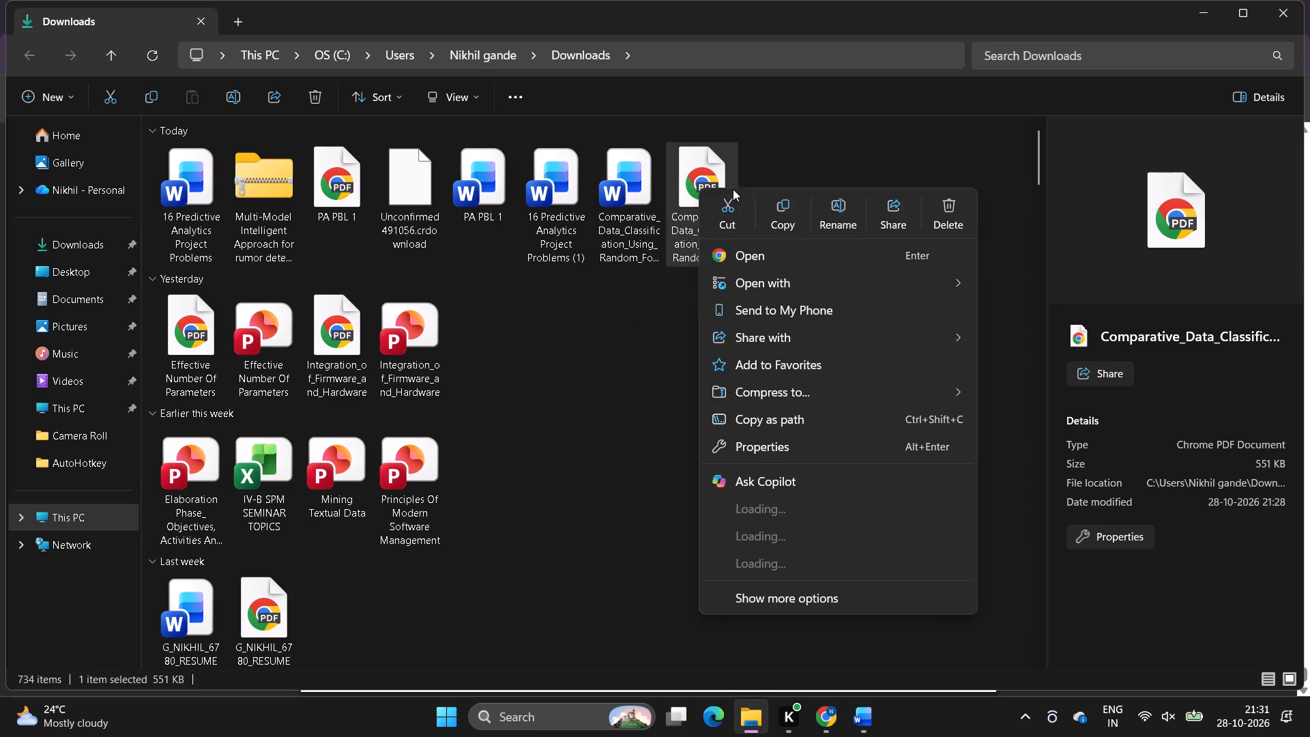
{"action": "left_click", "coordinate": [778, 208]}
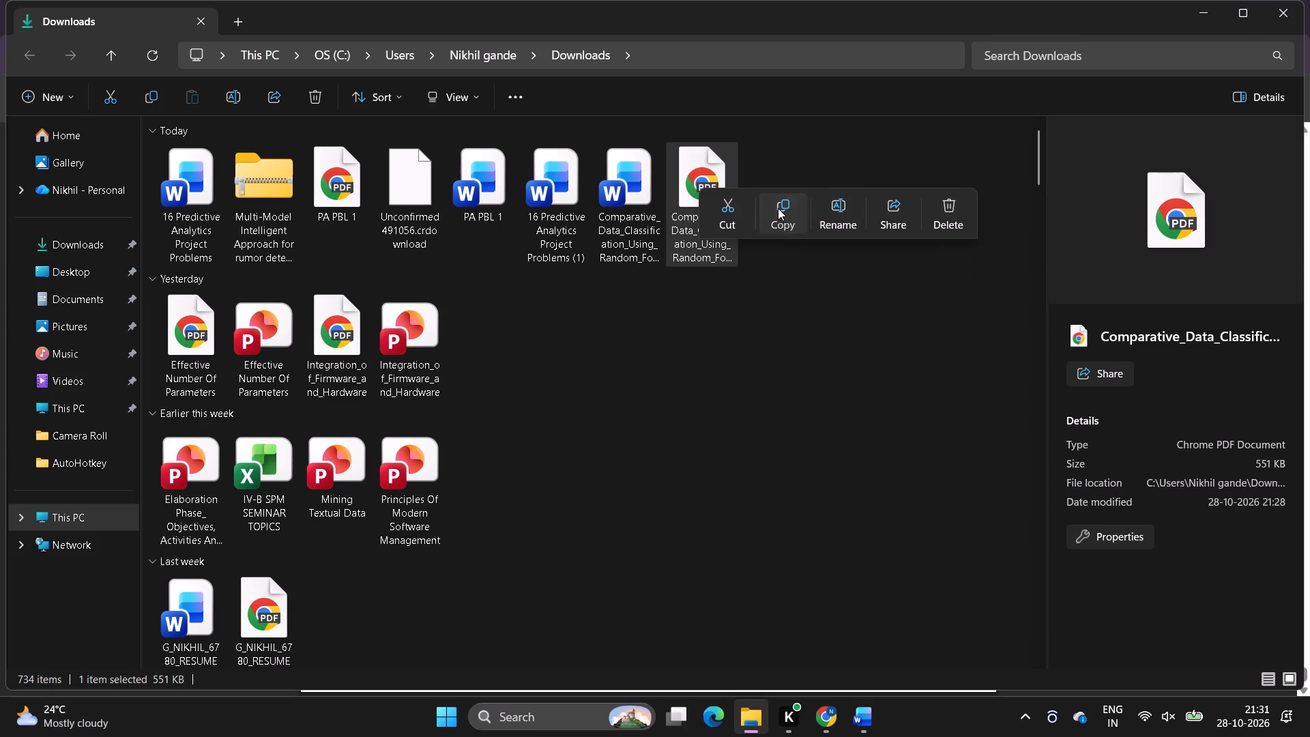
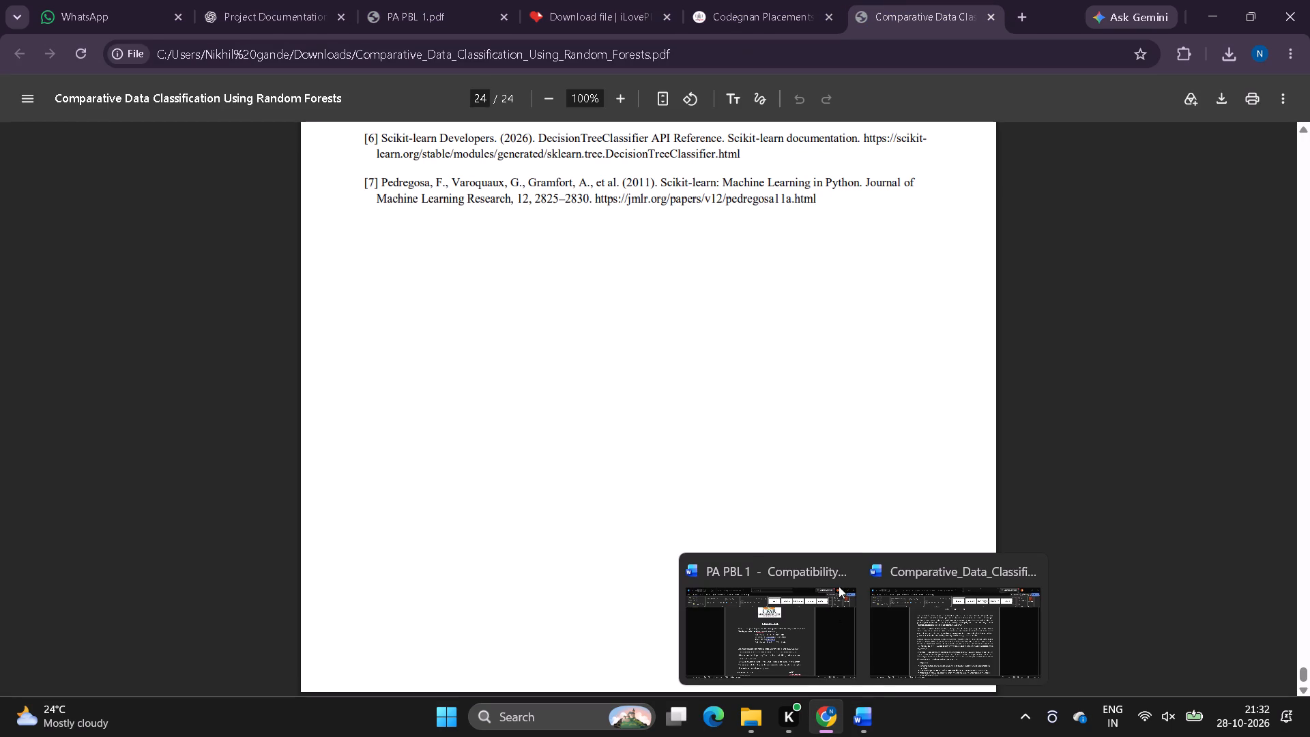
Close the PA PBL 1 document window in Word.
{"action": "left_click", "coordinate": [850, 572]}
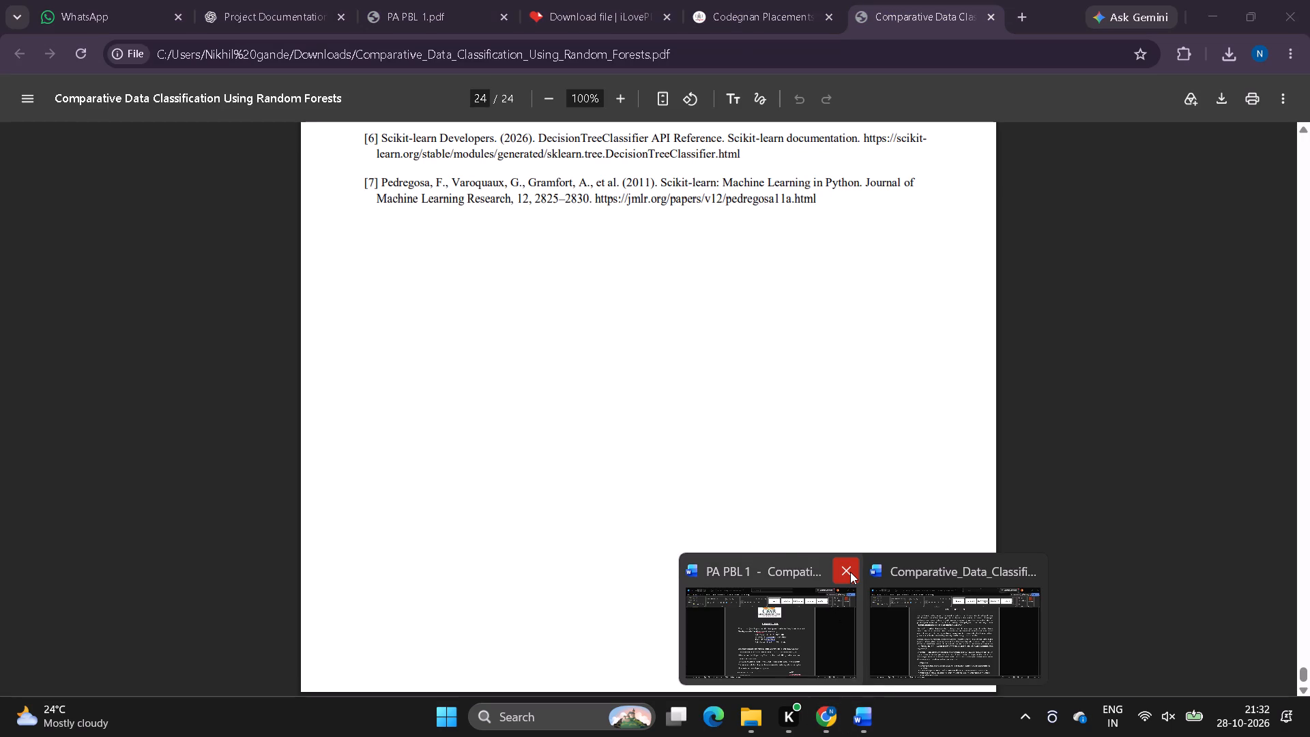
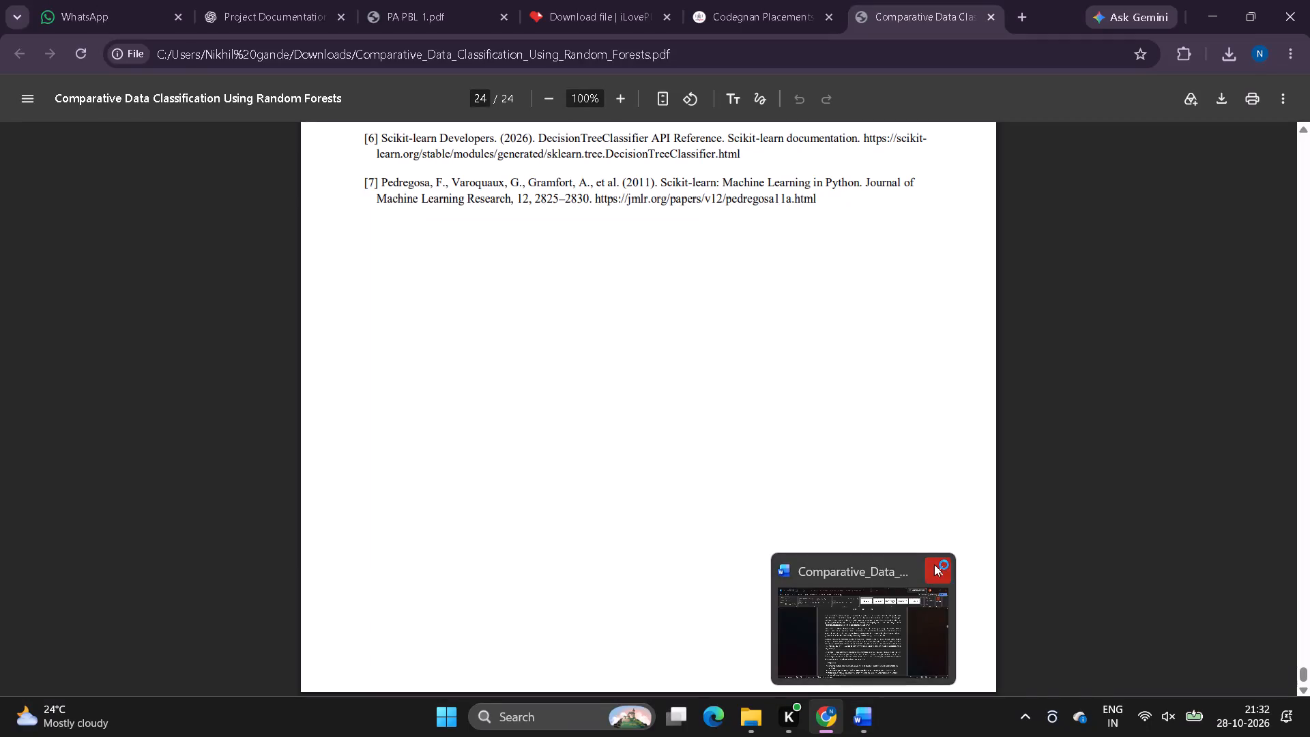
Close the finished windows and tabs: the Comparative Data Classification PDF, the Downloads folder and the Codegnan Placements page.
{"action": "left_click", "coordinate": [987, 18]}
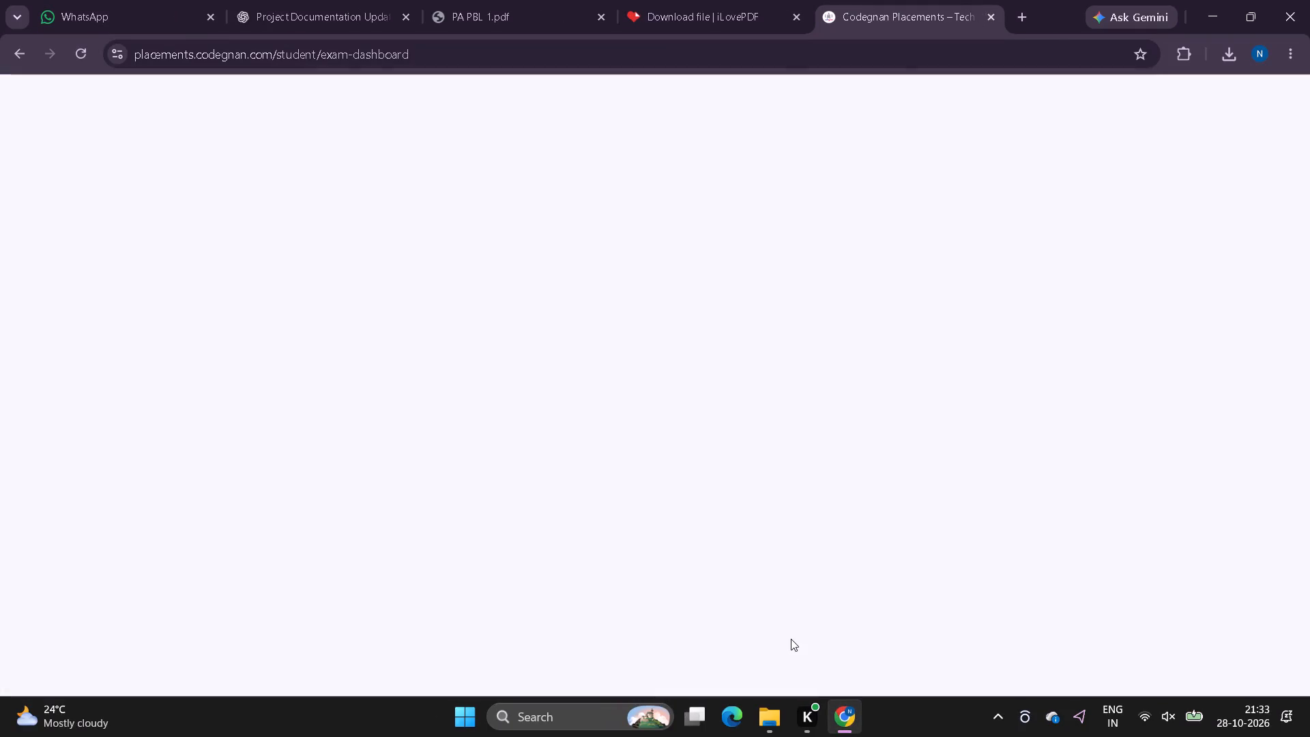
{"action": "left_click", "coordinate": [836, 571]}
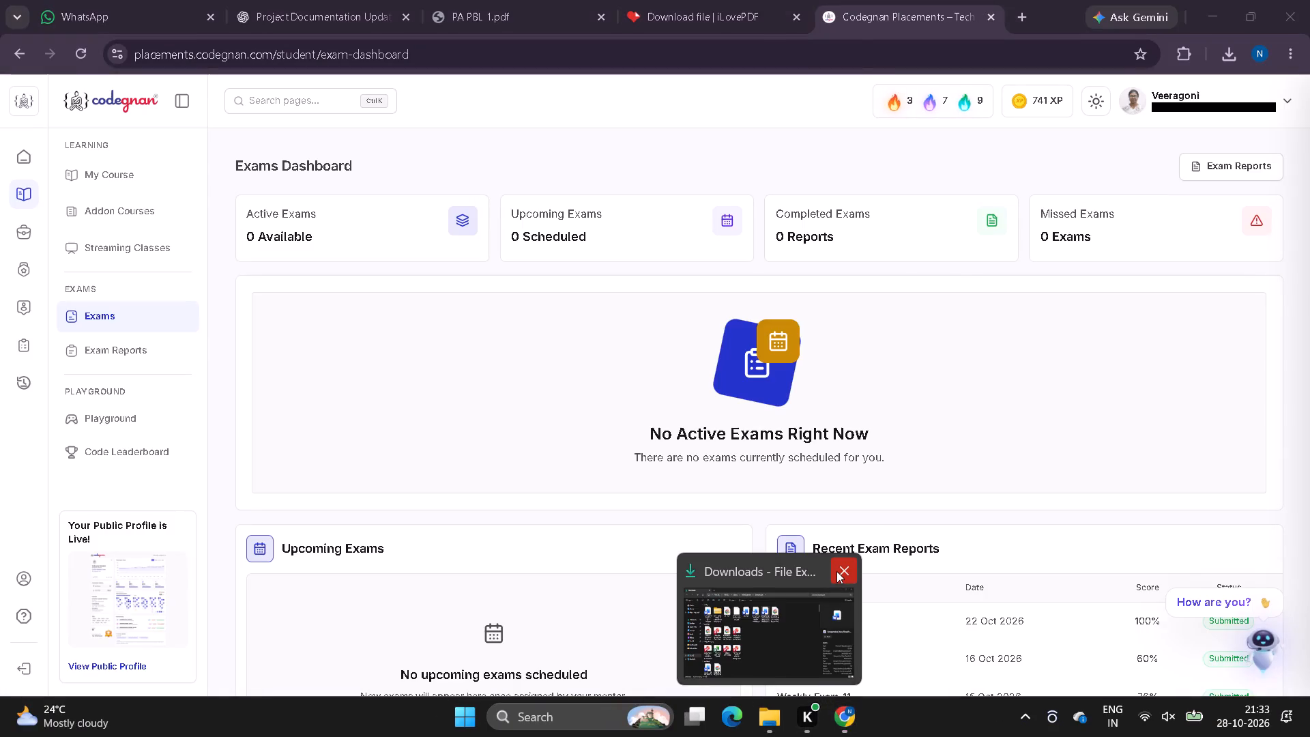
{"action": "left_click", "coordinate": [988, 20]}
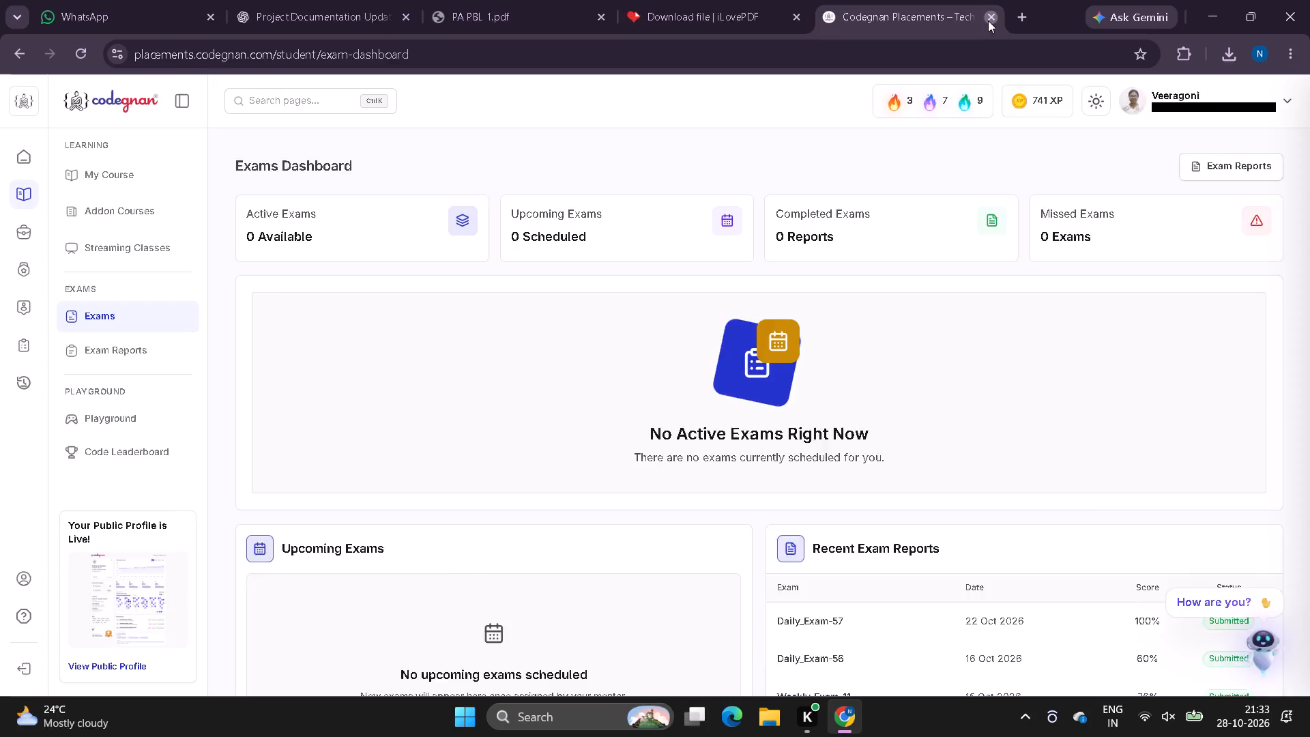